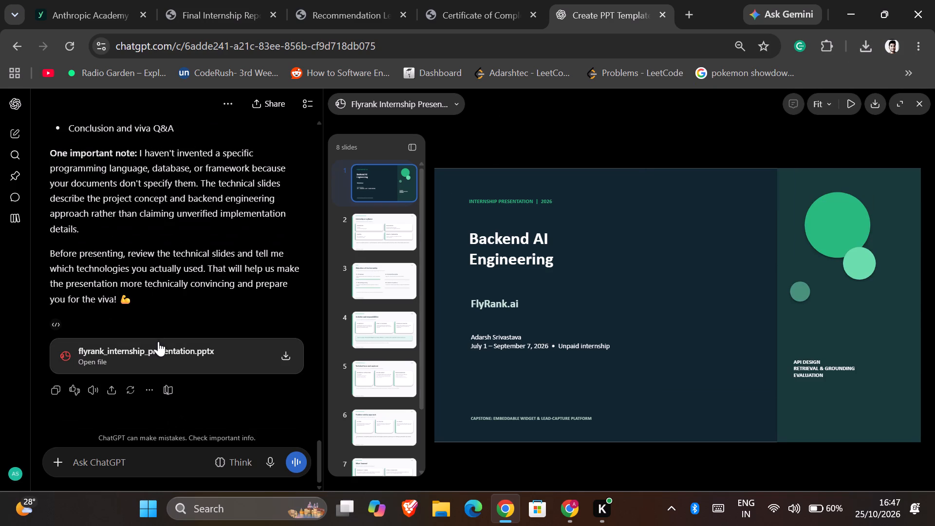
click(288, 350)
Open the downloaded flyrank_internship_presentation.pptx in PowerPoint, using that app just once, and enable editing.
click(868, 43)
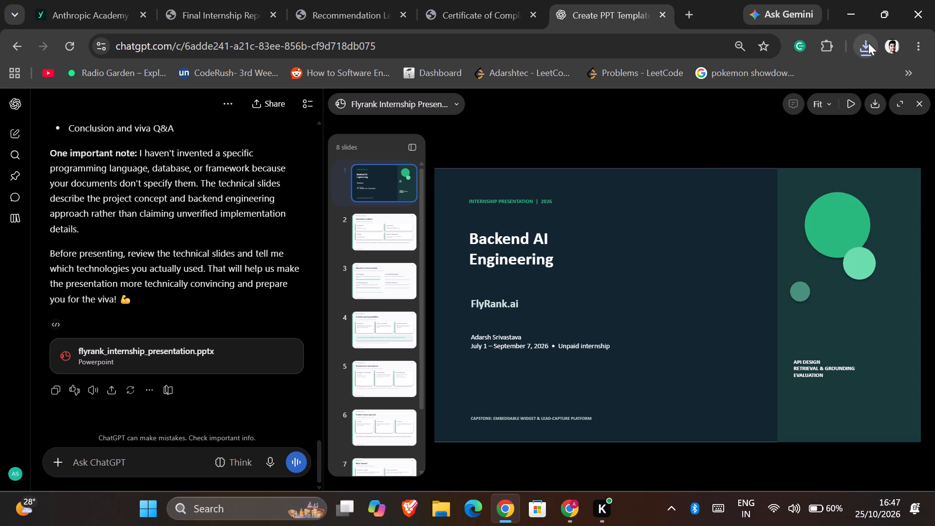
click(864, 49)
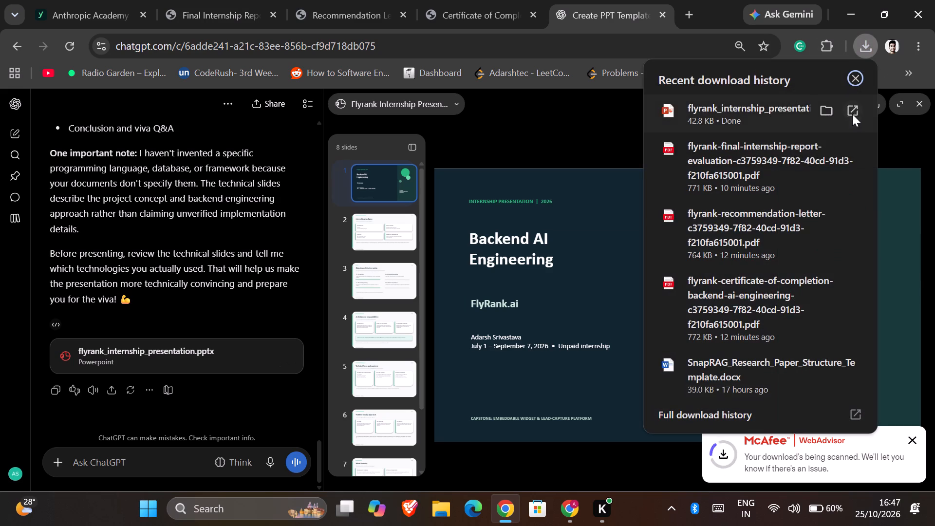
click(858, 114)
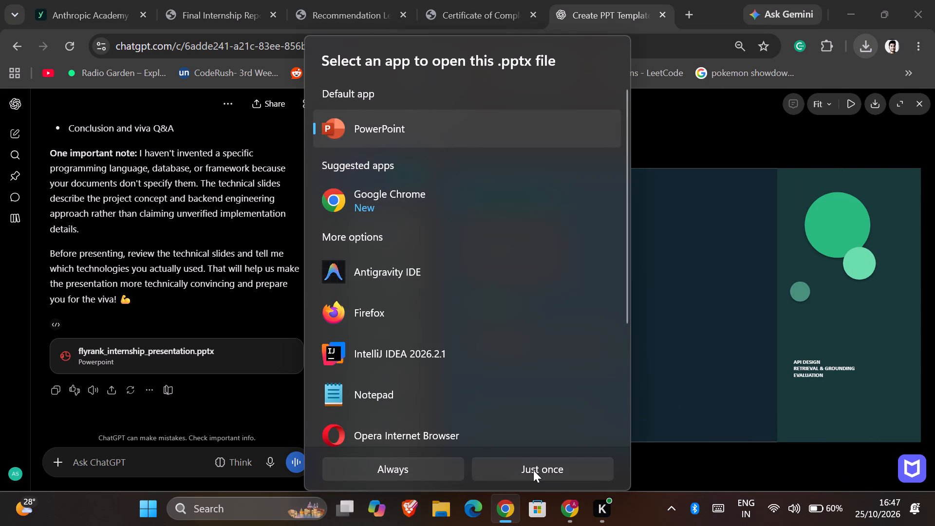
click(536, 470)
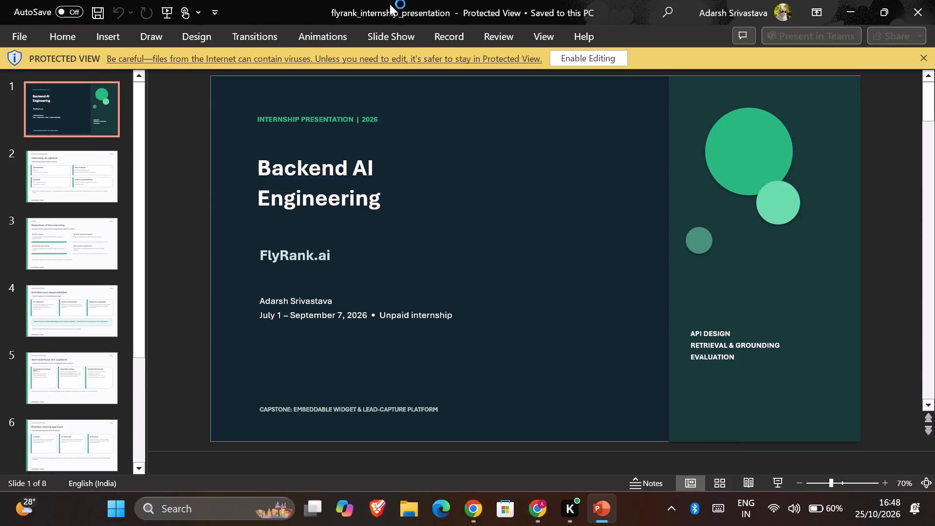
click(589, 59)
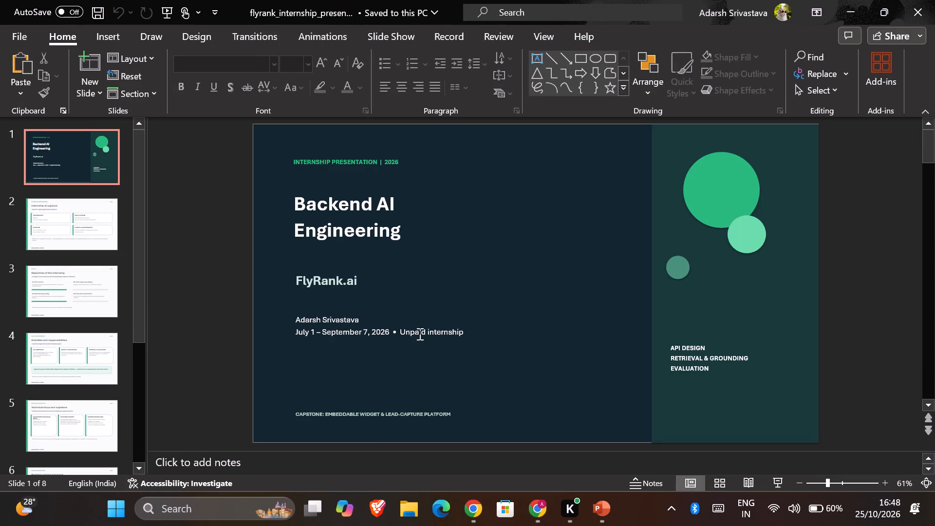
Delete the internship dates and "Unpaid internship" line beneath the name on the title slide.
click(465, 331)
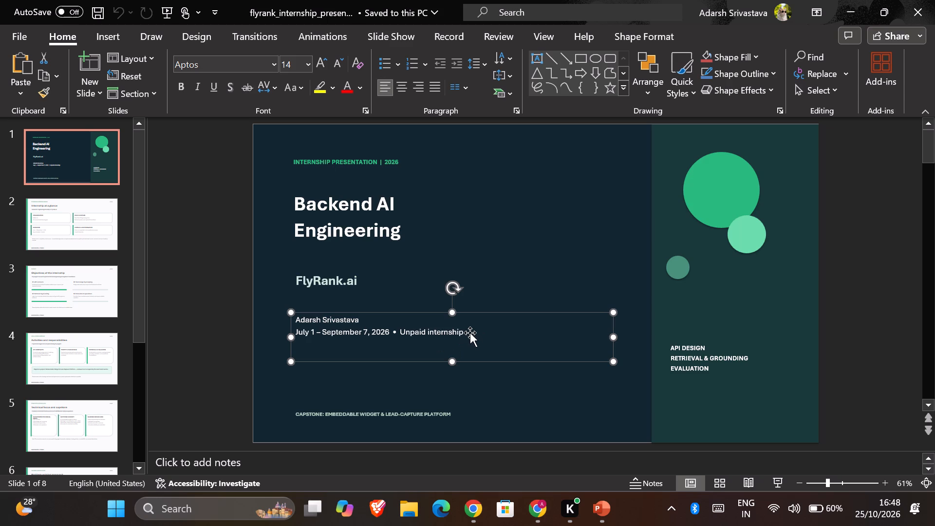
click(479, 335)
click(468, 331)
click(464, 329)
drag(458, 329, 474, 330)
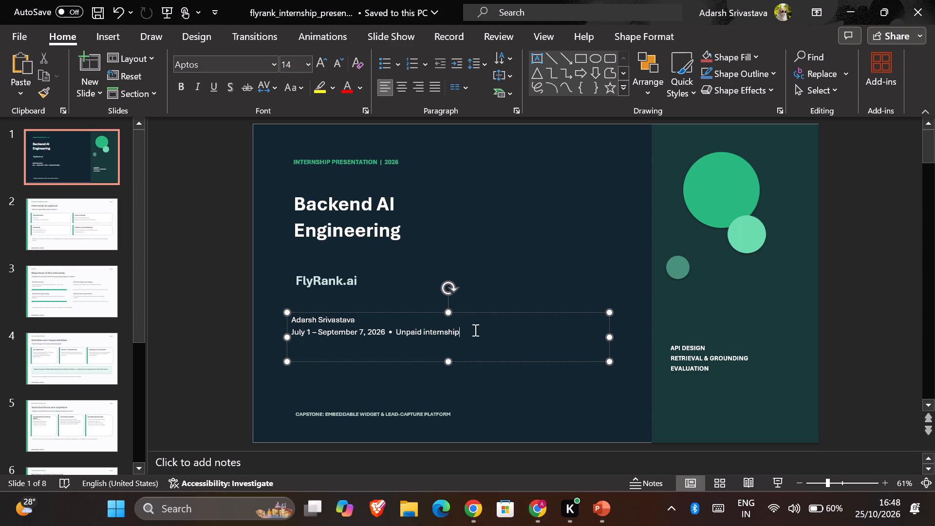
click(462, 332)
drag(456, 330, 443, 328)
click(463, 331)
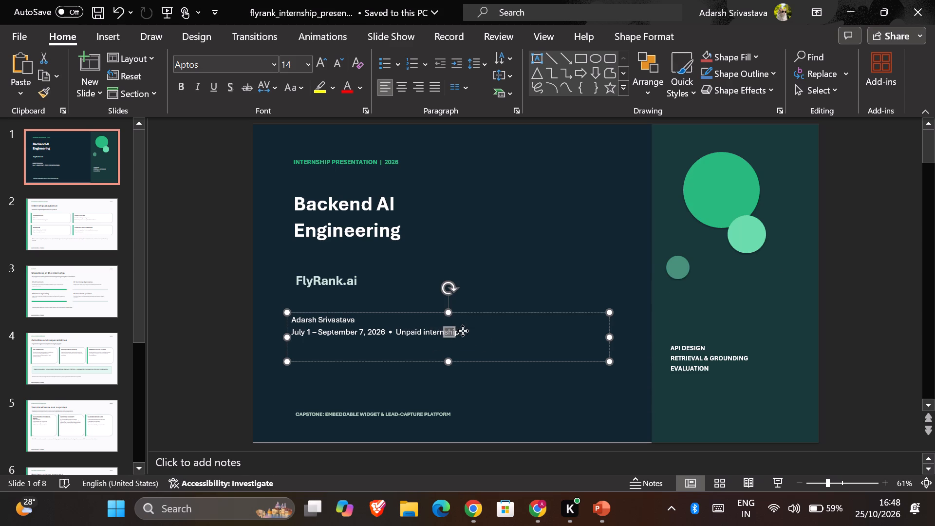
drag(457, 331, 290, 335)
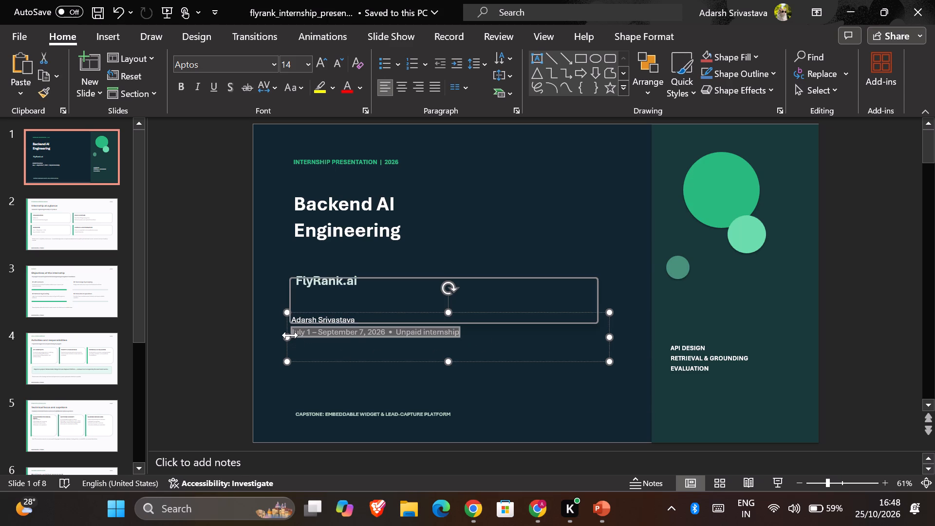
key(BackSpace)
Move the name text box on the title slide so its text lines up with the "FlyRank.ai" line above.
click(367, 319)
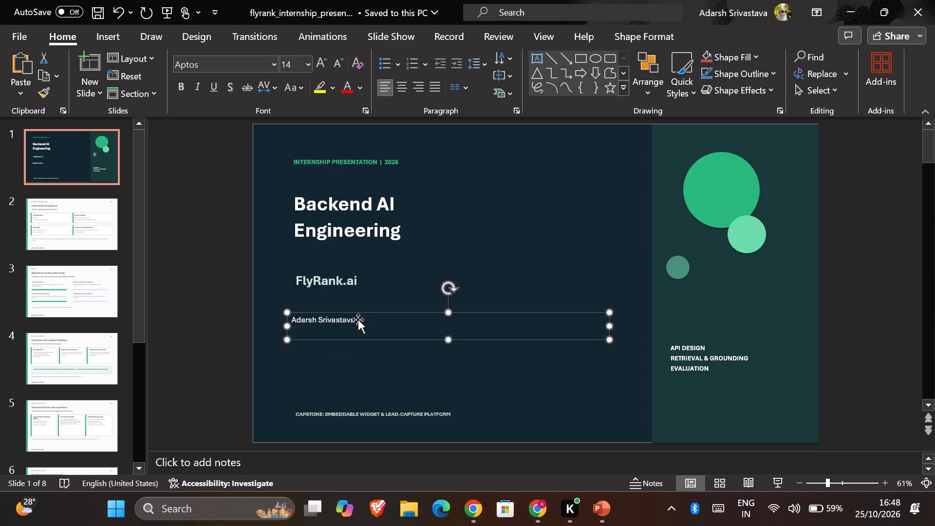
drag(339, 314, 348, 314)
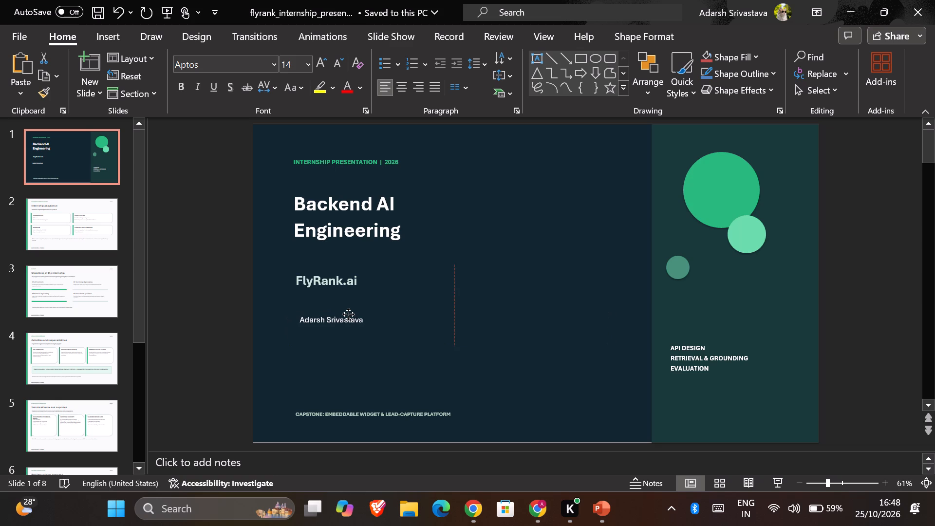
drag(348, 314, 343, 314)
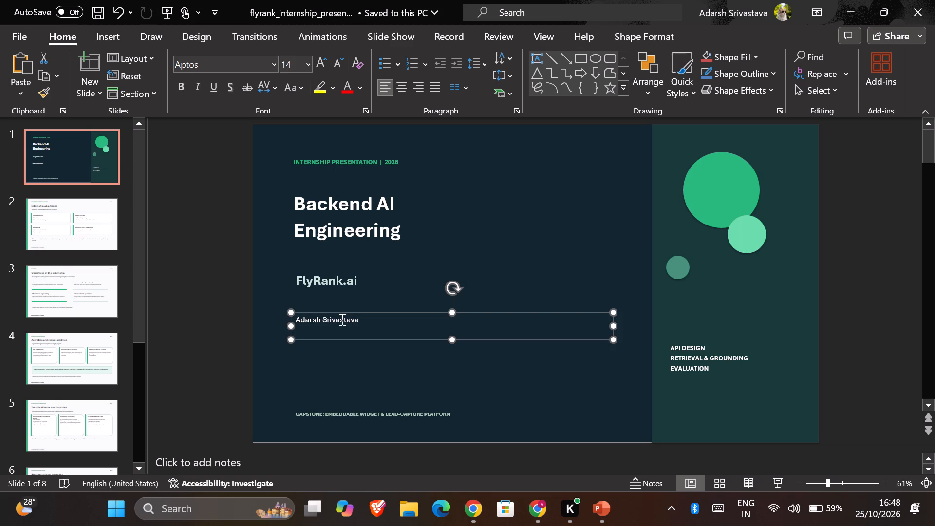
Set the font size of the name on the title slide to 32.
click(341, 319)
key(ctrl+a)
click(306, 72)
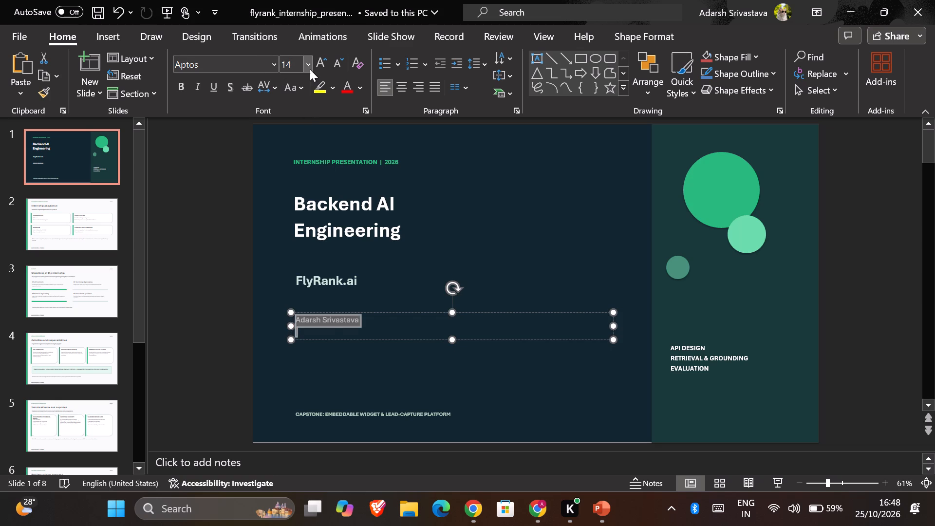
click(309, 60)
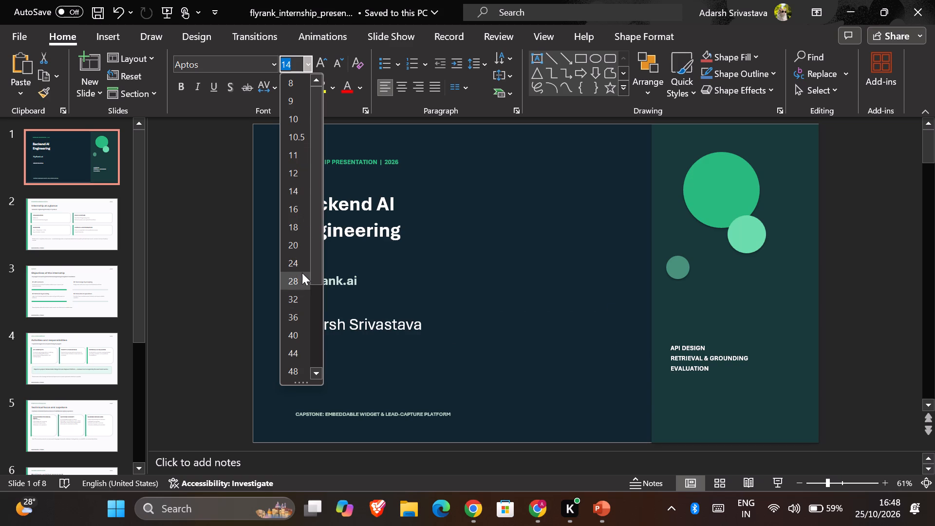
click(300, 293)
click(553, 233)
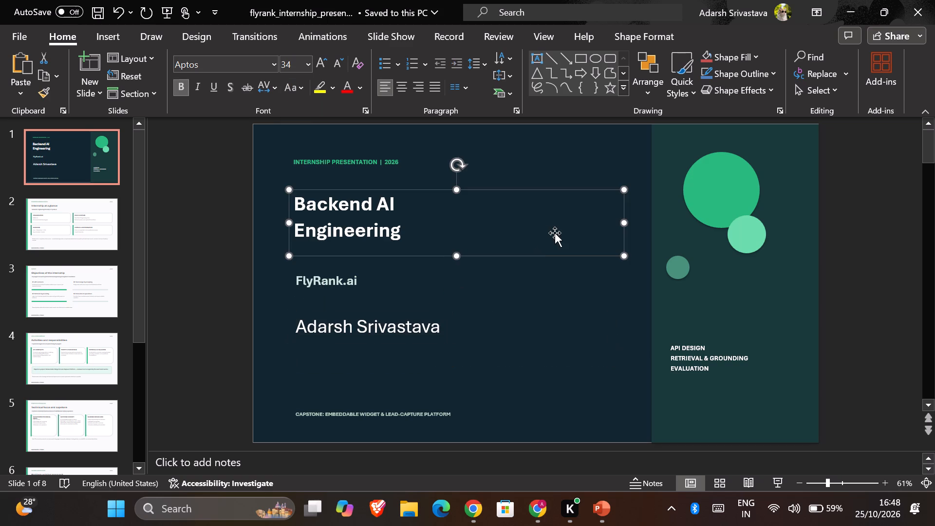
Add a new line with the student's ID number directly below the name on the title slide.
click(512, 353)
click(459, 327)
click(438, 323)
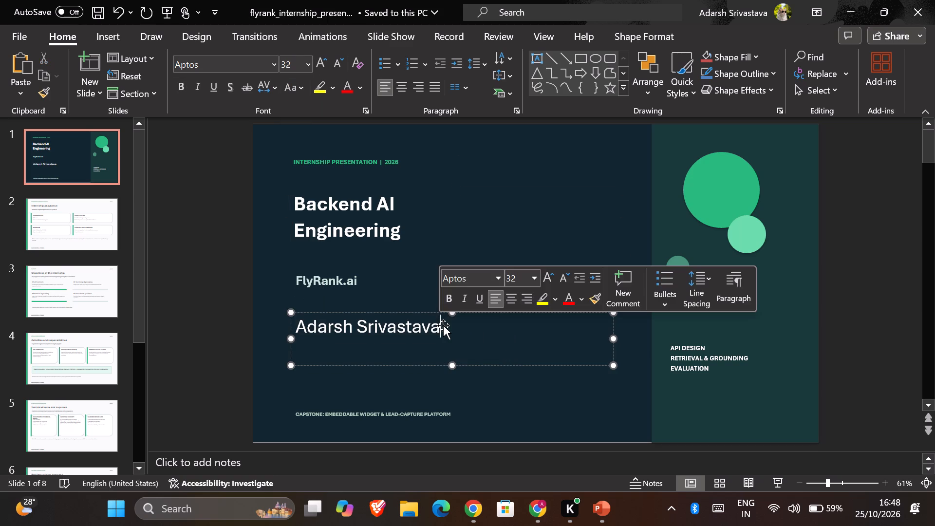
key(Return)
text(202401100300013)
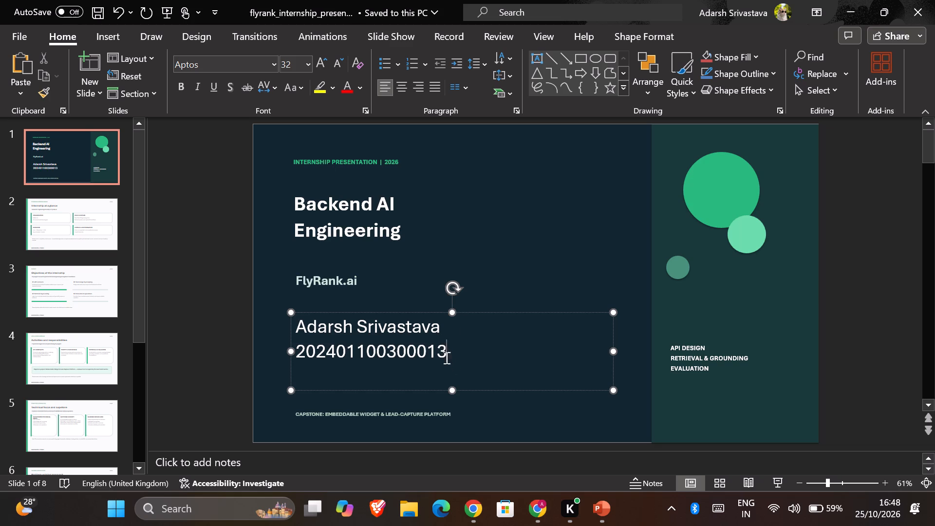
Set the font size of the student ID line on the title slide to 20.
drag(444, 349, 352, 346)
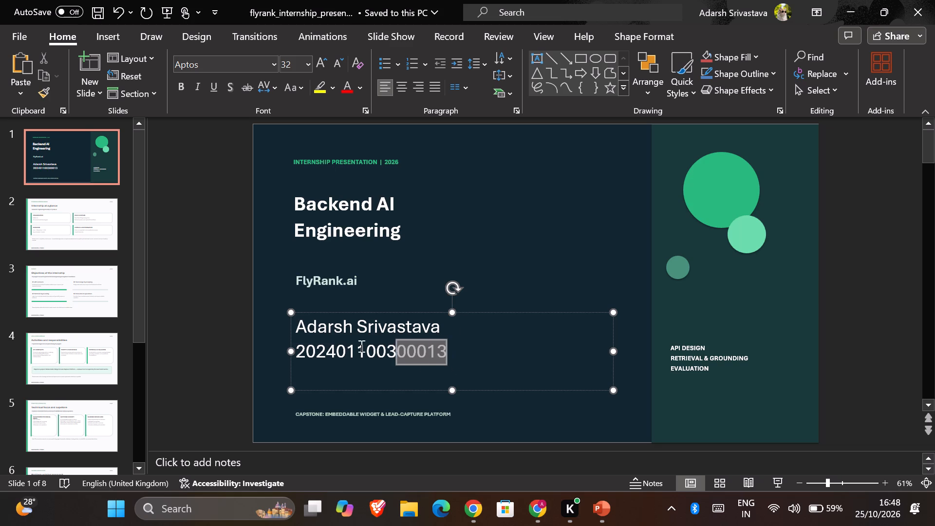
drag(352, 346, 288, 346)
click(387, 301)
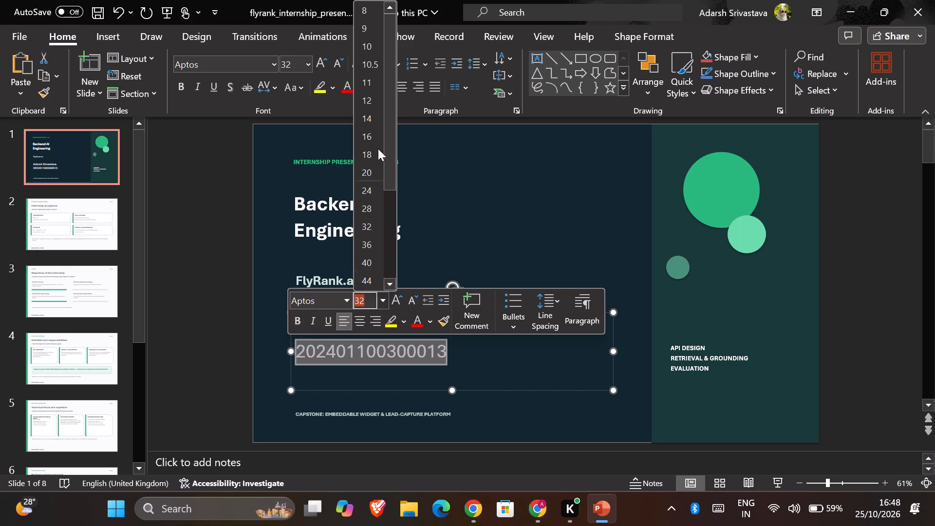
click(363, 178)
click(564, 184)
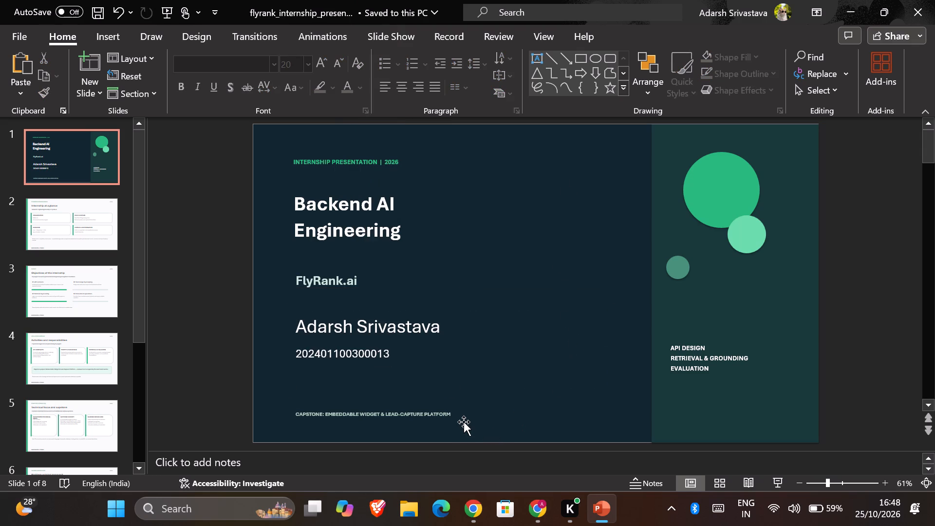
Delete the "Capstone: Embeddable Widget & Lead-Capture Platform" text box from the title slide.
click(449, 412)
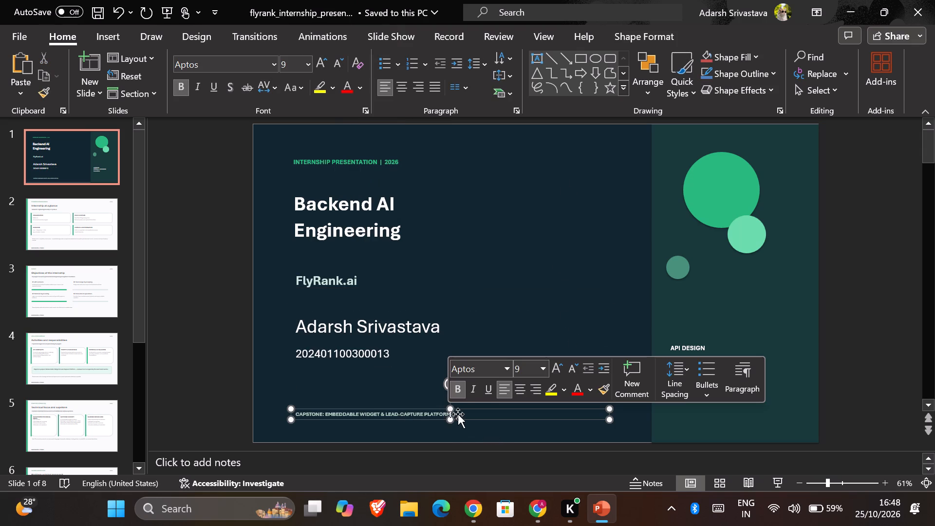
click(469, 409)
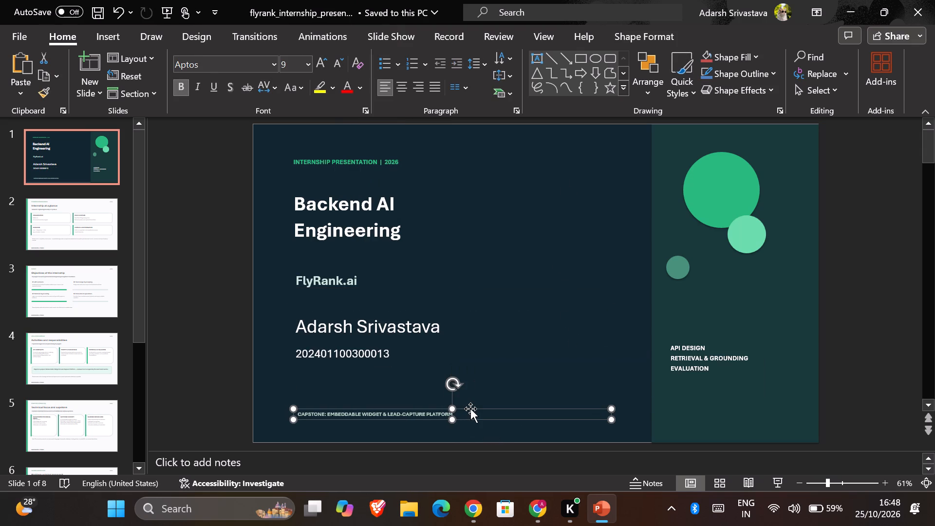
key(Delete)
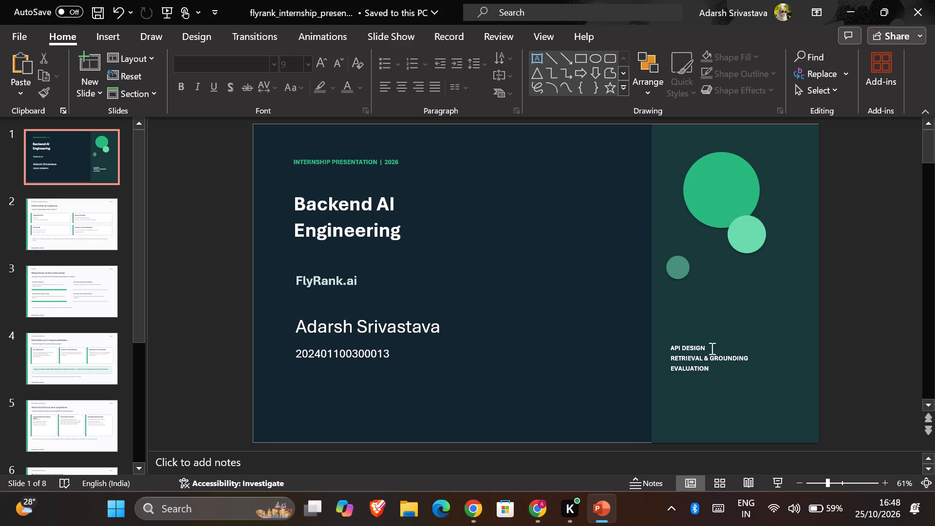
Delete the "API Design, Retrieval & Grounding, Evaluation" text box from the title slide's green side band.
drag(709, 366, 703, 364)
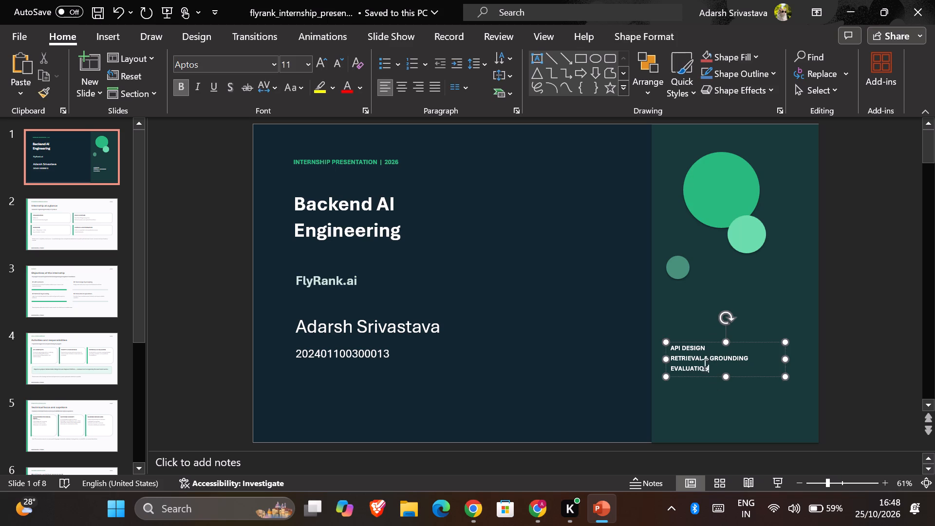
drag(703, 364, 677, 353)
click(704, 373)
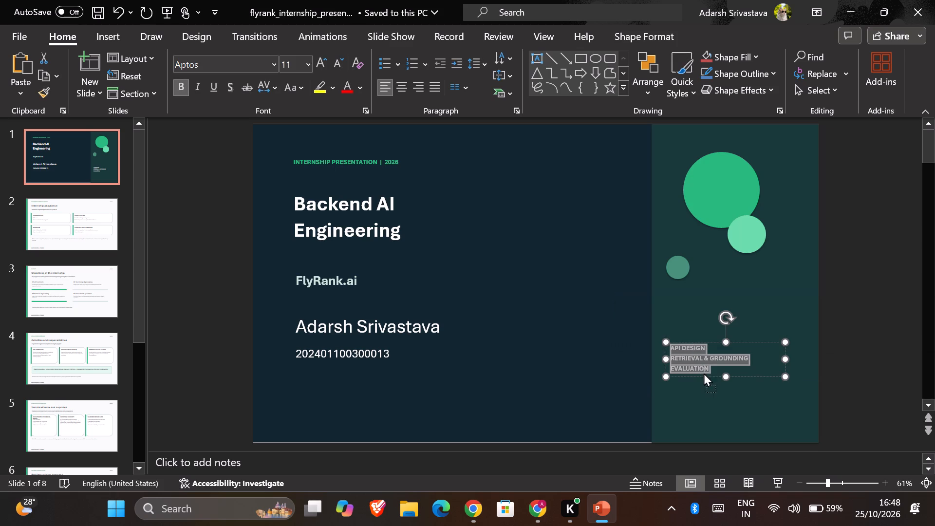
click(711, 377)
key(Delete)
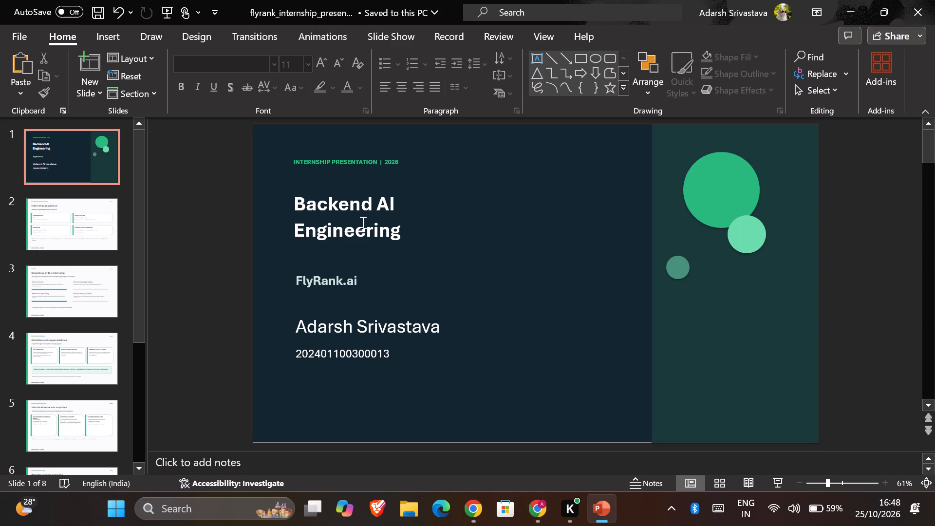
Add "Intern" to the end of the title slide's heading so it reads "Backend AI Engineering Intern".
click(344, 235)
click(409, 232)
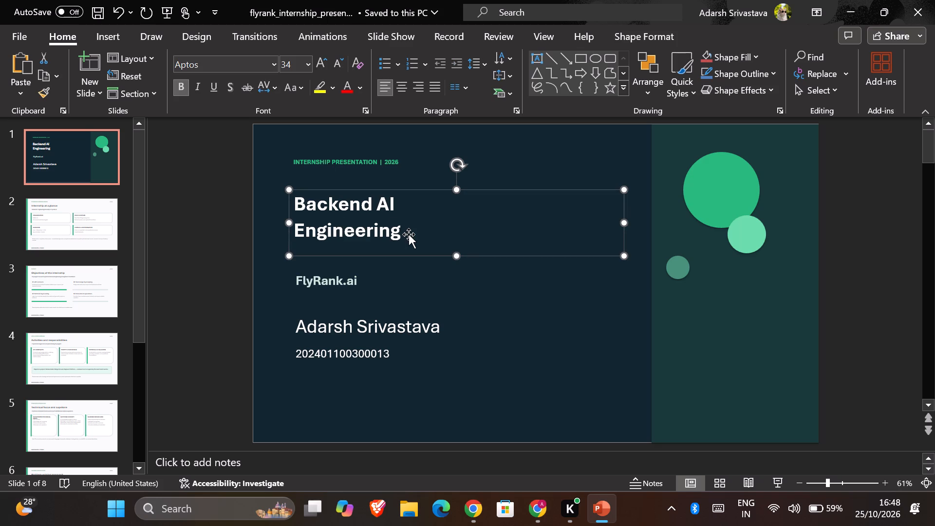
click(398, 229)
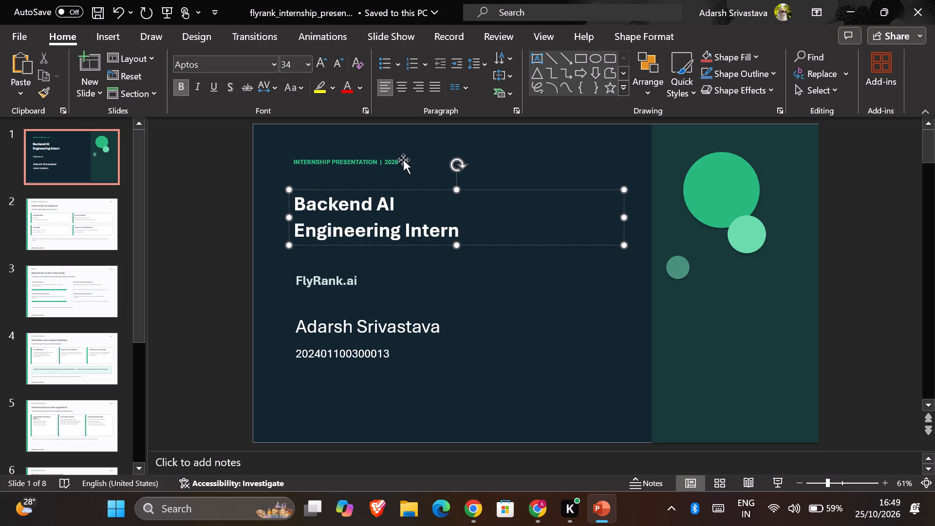
Open slide 2, "Internship at a glance".
click(54, 236)
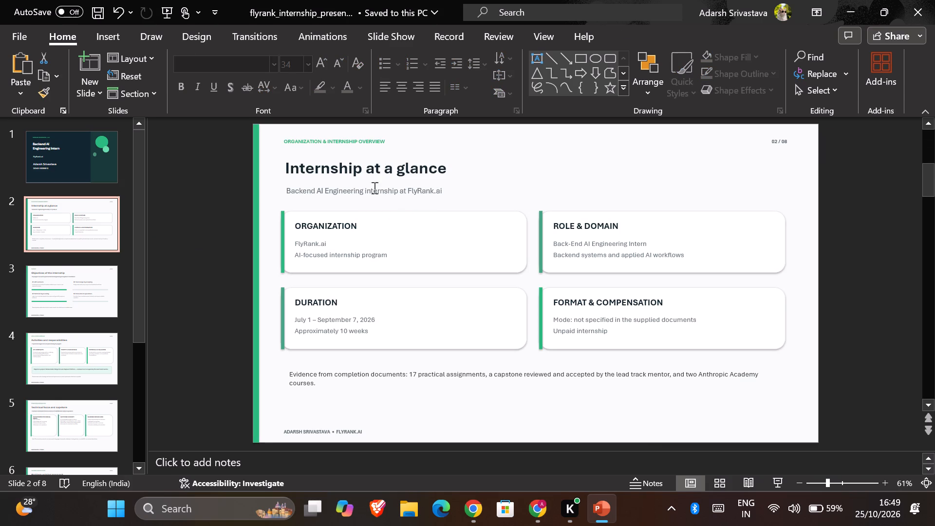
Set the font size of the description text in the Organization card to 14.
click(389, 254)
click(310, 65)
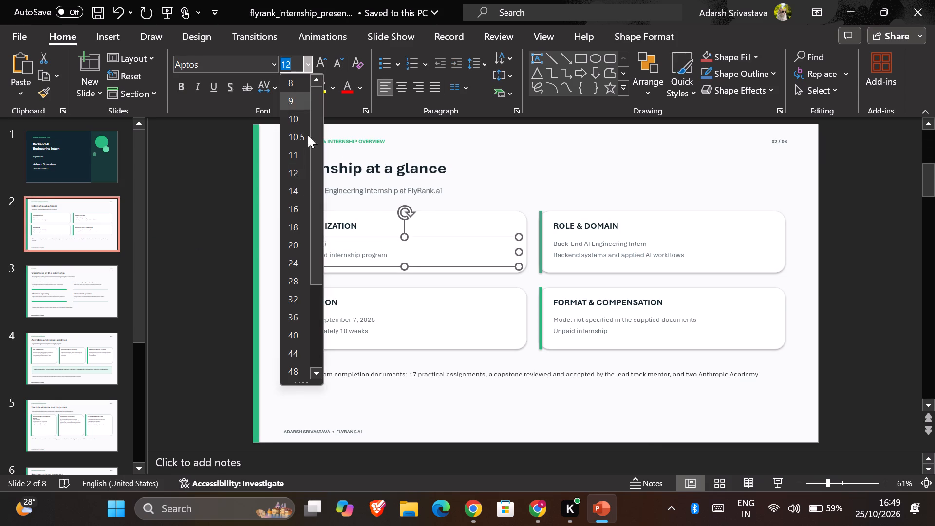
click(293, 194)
Set the font size of the dates and length text in the Duration card to 16.
click(370, 315)
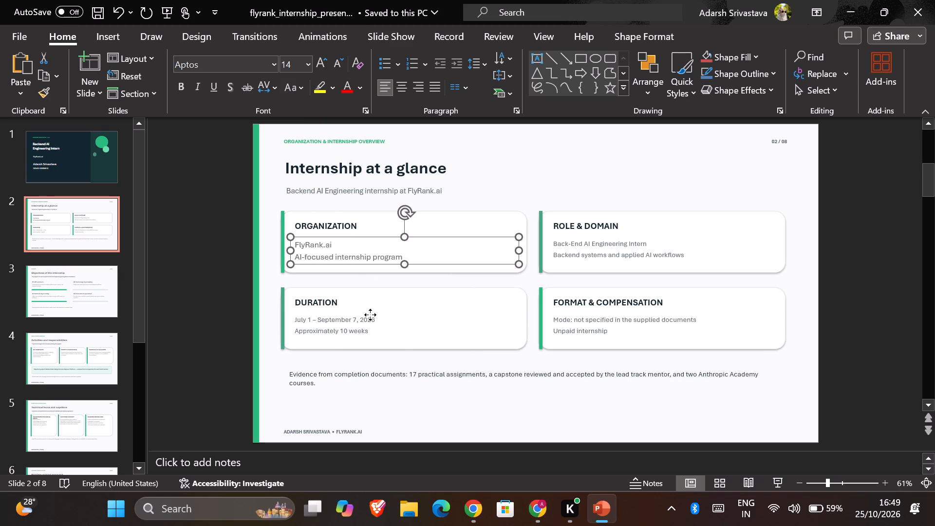
click(309, 68)
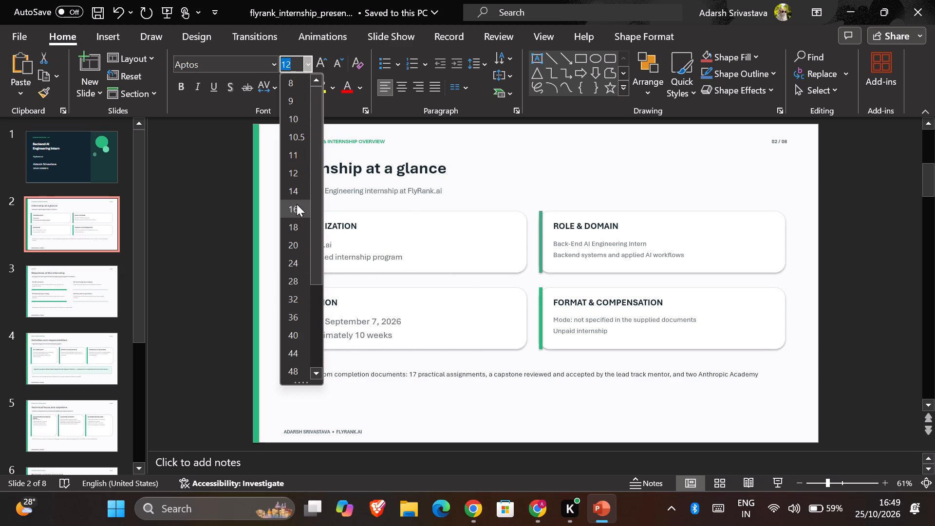
click(297, 204)
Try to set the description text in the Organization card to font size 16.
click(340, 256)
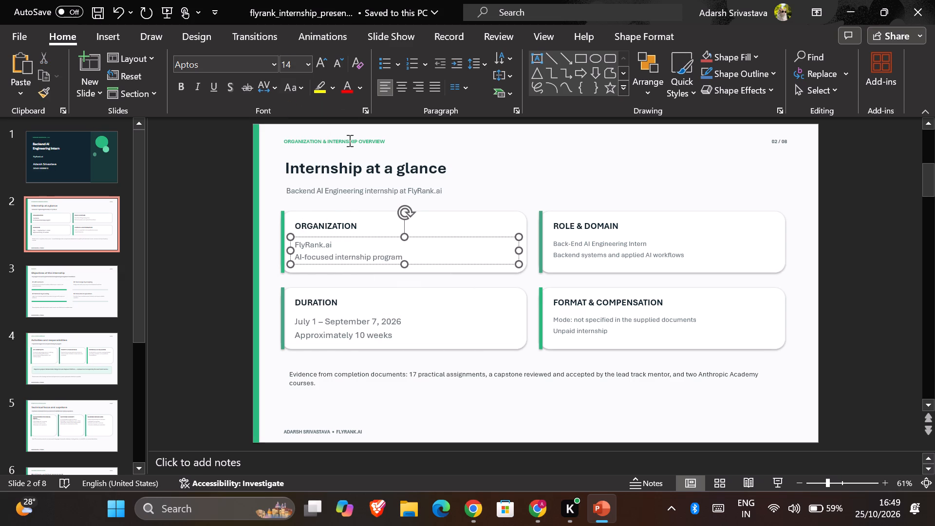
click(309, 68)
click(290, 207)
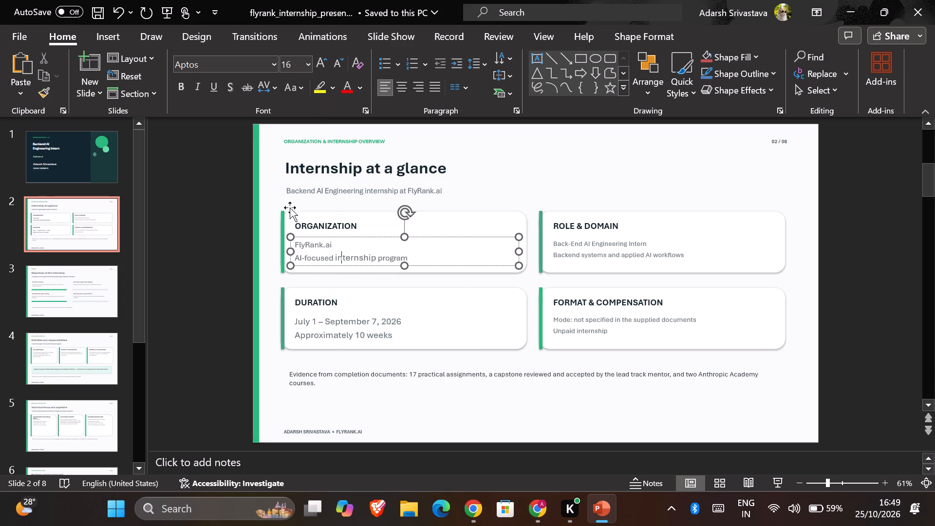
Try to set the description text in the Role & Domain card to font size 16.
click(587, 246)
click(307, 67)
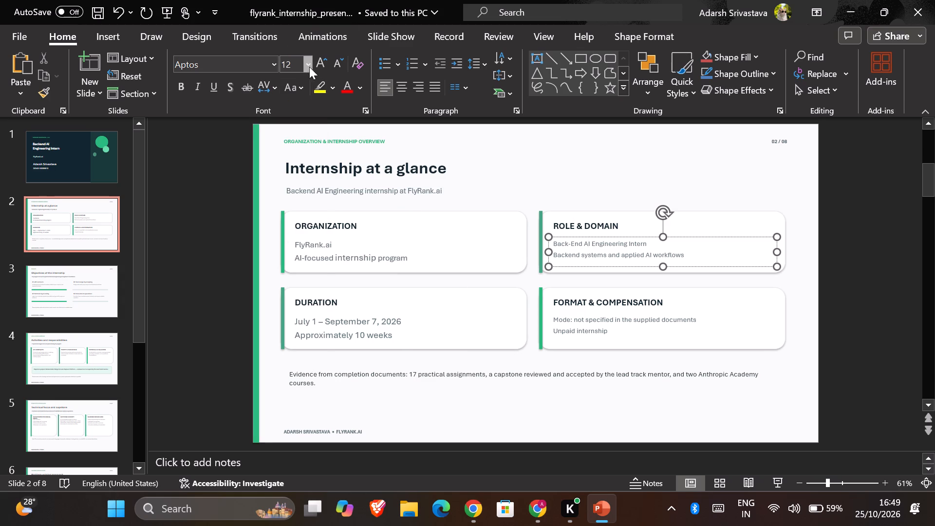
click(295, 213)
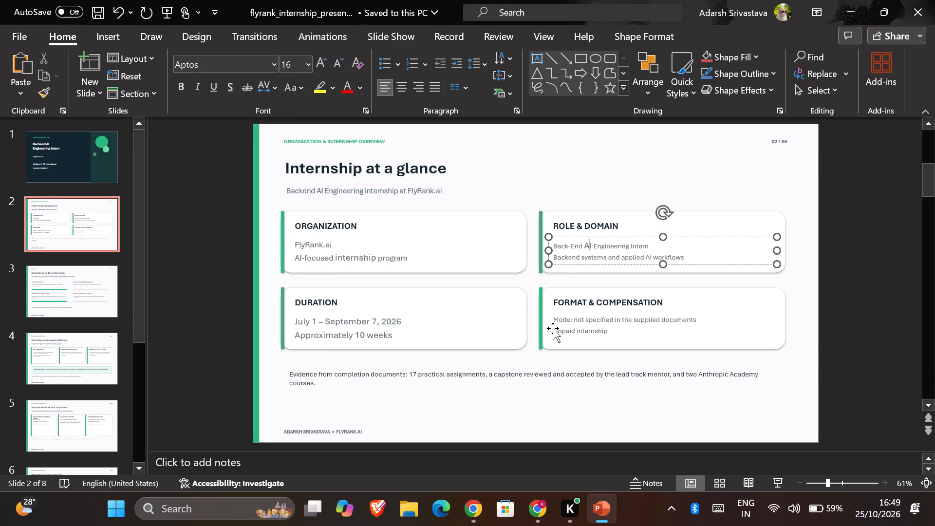
Set the font size of the subtitle beneath the "Internship at a glance" heading to 16.
click(610, 328)
click(310, 65)
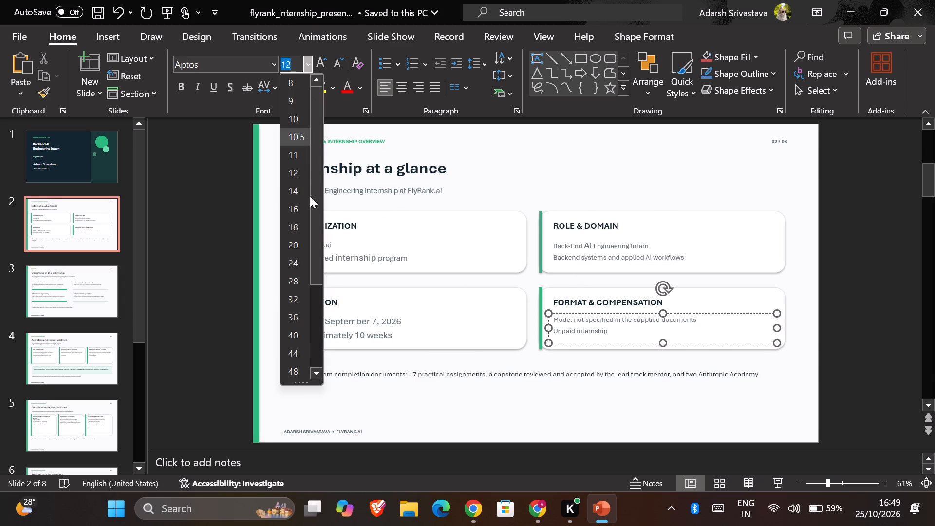
double_click(292, 203)
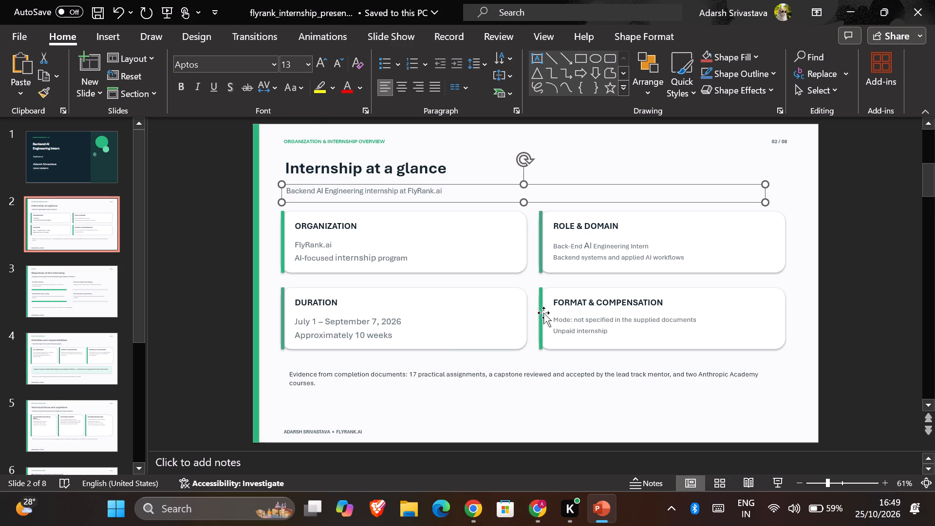
click(307, 63)
click(294, 213)
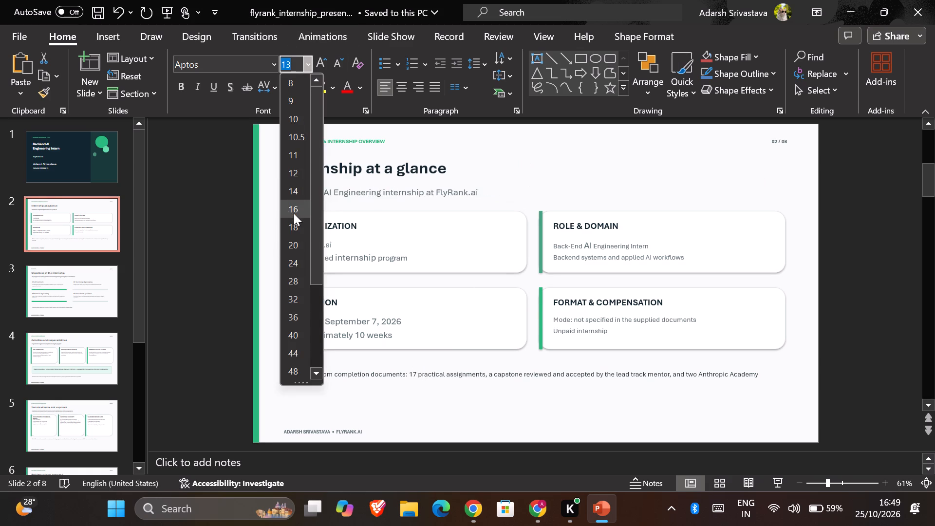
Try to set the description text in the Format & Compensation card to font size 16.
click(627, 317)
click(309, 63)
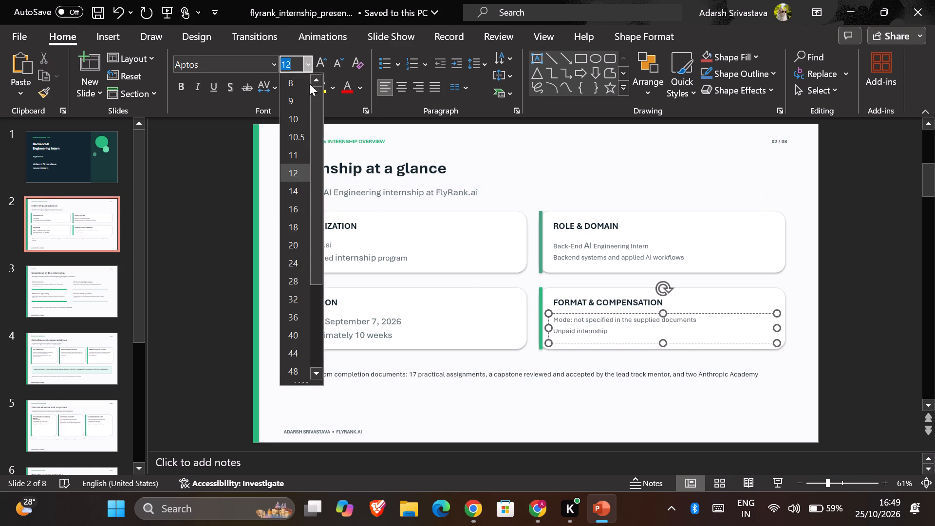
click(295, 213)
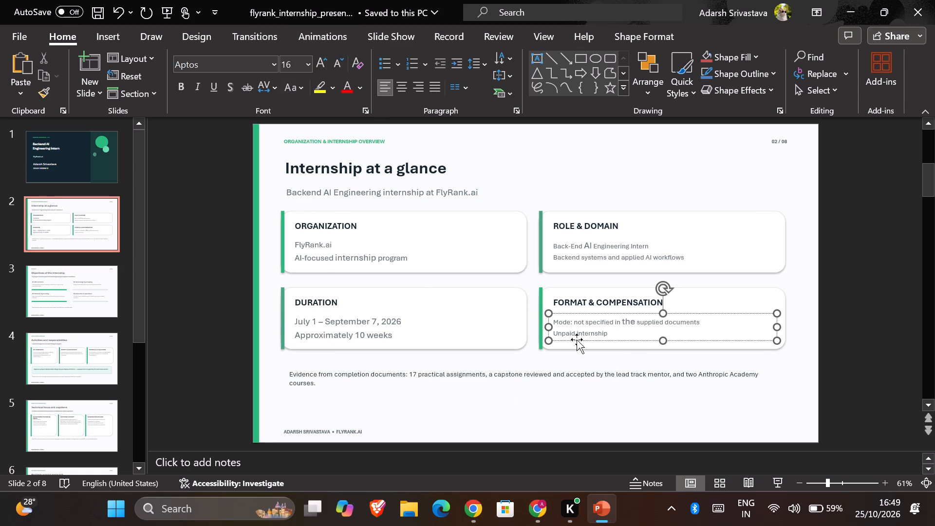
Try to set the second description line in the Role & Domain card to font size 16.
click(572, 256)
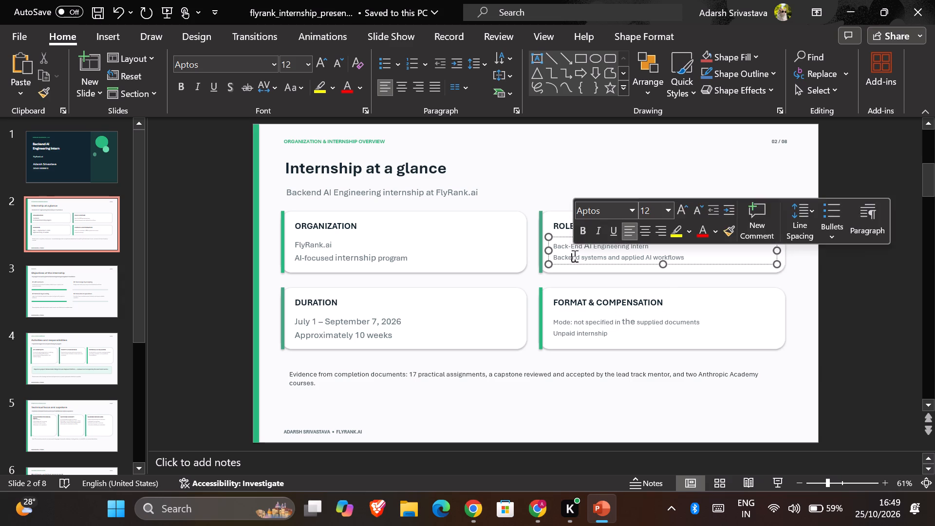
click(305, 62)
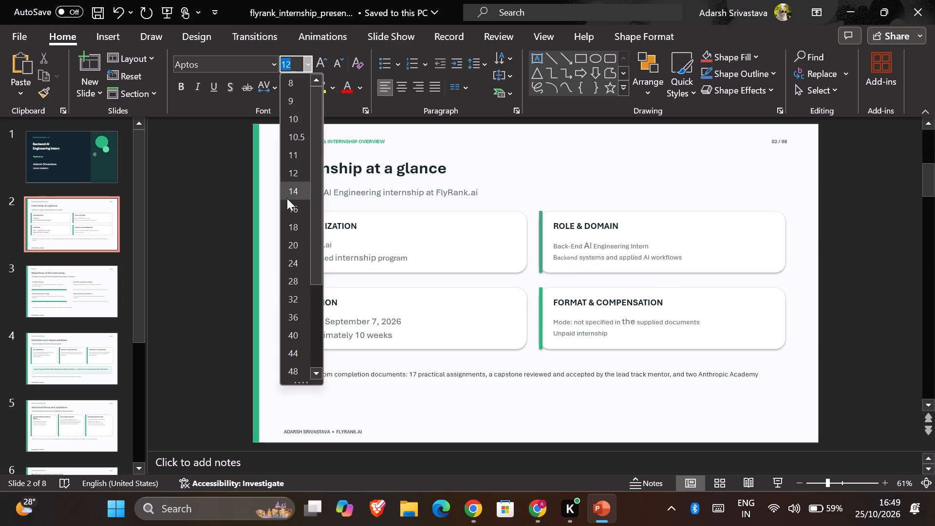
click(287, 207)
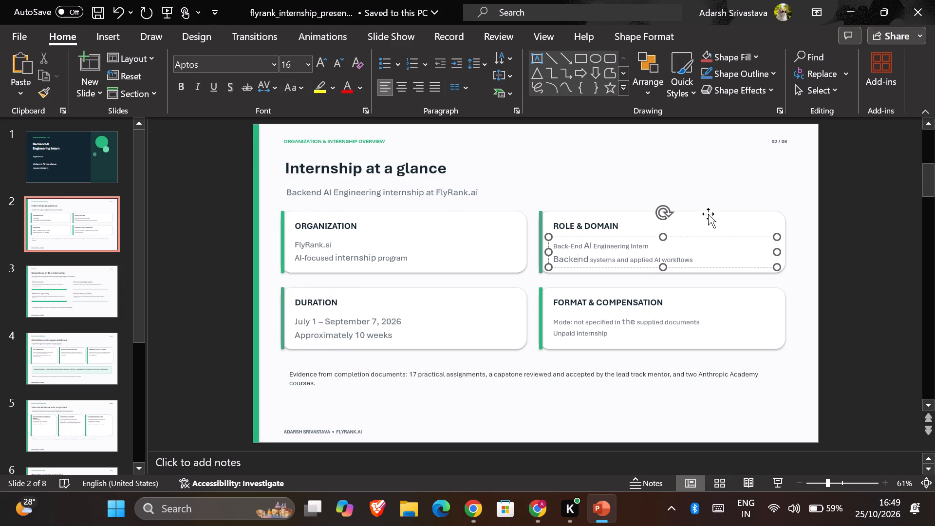
Set all the description text in the Role & Domain card to font size 16.
click(594, 250)
key(ctrl+a)
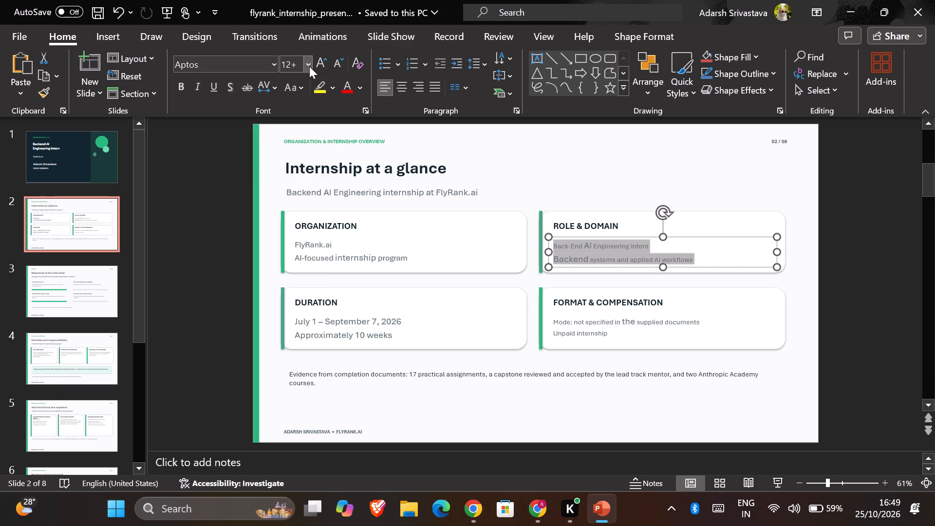
click(309, 66)
click(292, 211)
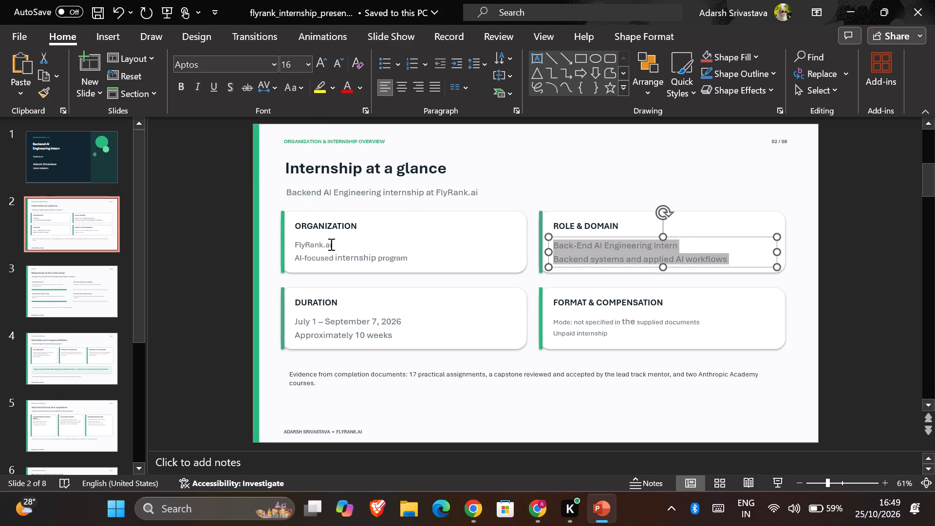
Set all the description text in the Organization card to font size 16.
click(330, 246)
key(ctrl+a)
click(306, 58)
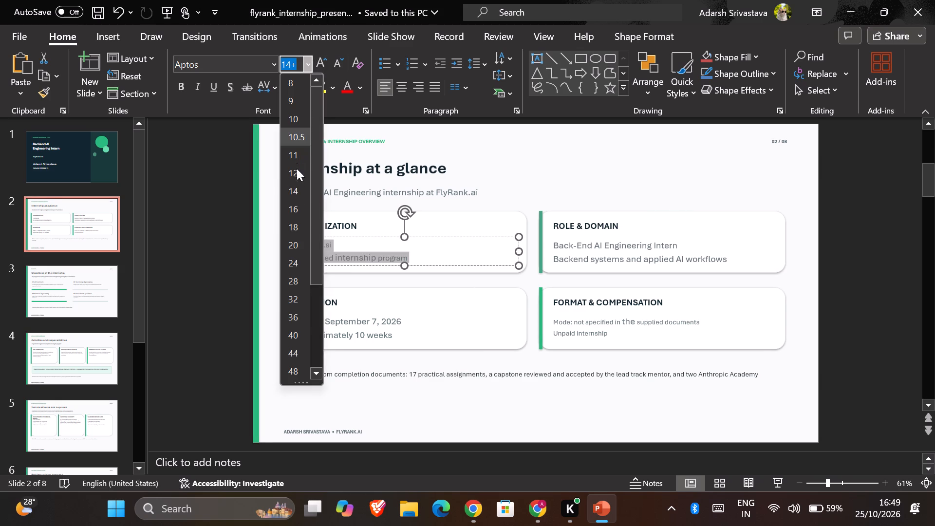
click(295, 208)
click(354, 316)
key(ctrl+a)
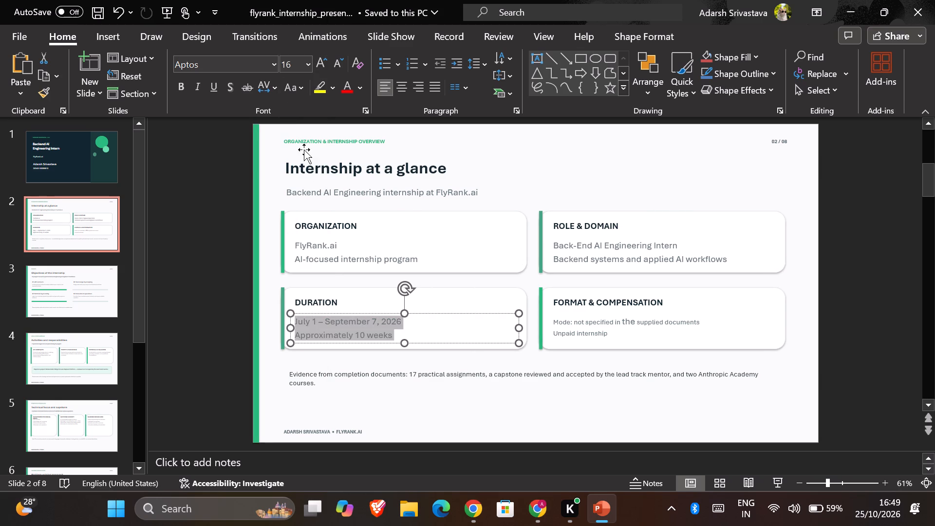
Set all the description text in the Format & Compensation card to font size 16.
click(594, 332)
key(ctrl+a)
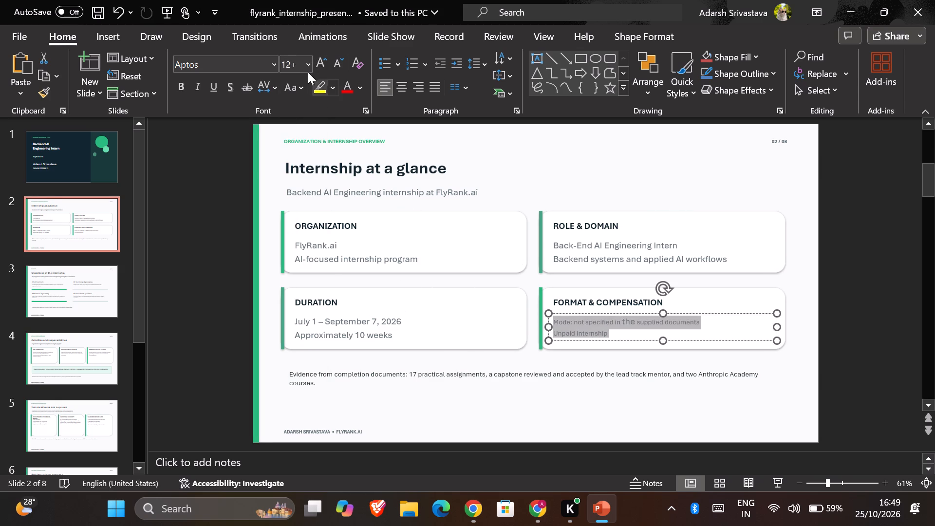
click(307, 62)
click(299, 205)
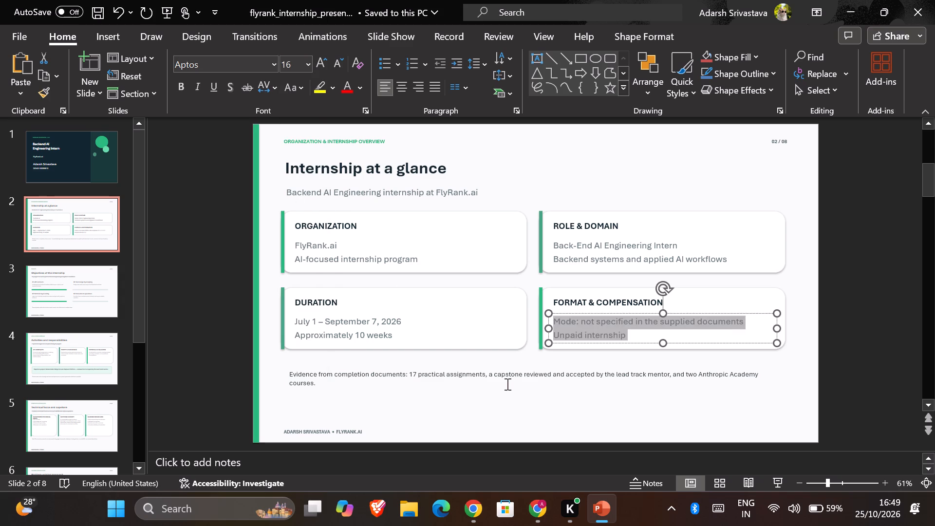
Format the evidence note below the cards on slide 2 with font size 18, bold and italic.
click(512, 391)
click(425, 364)
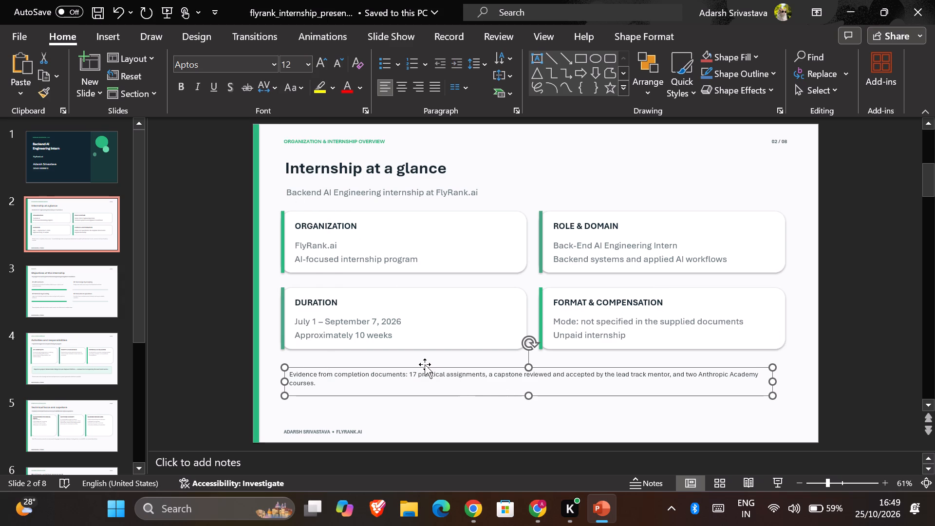
click(411, 221)
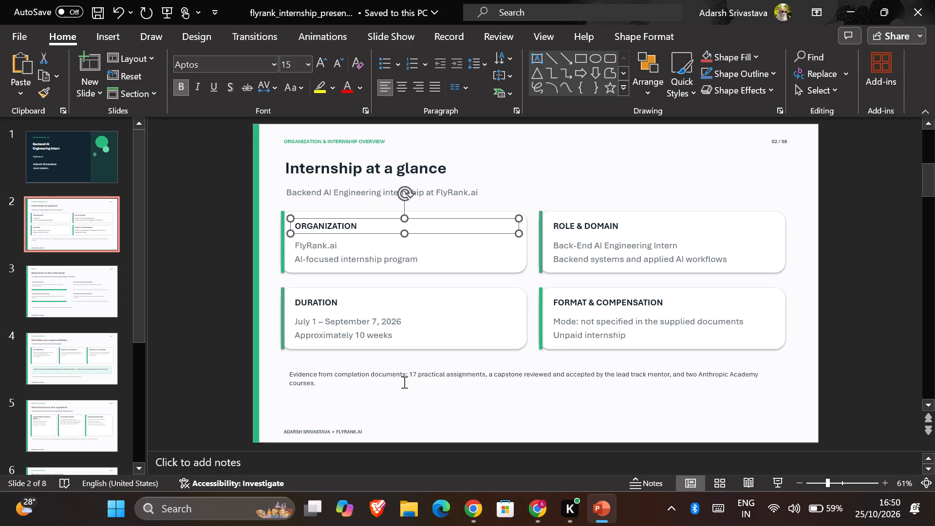
click(411, 384)
click(394, 368)
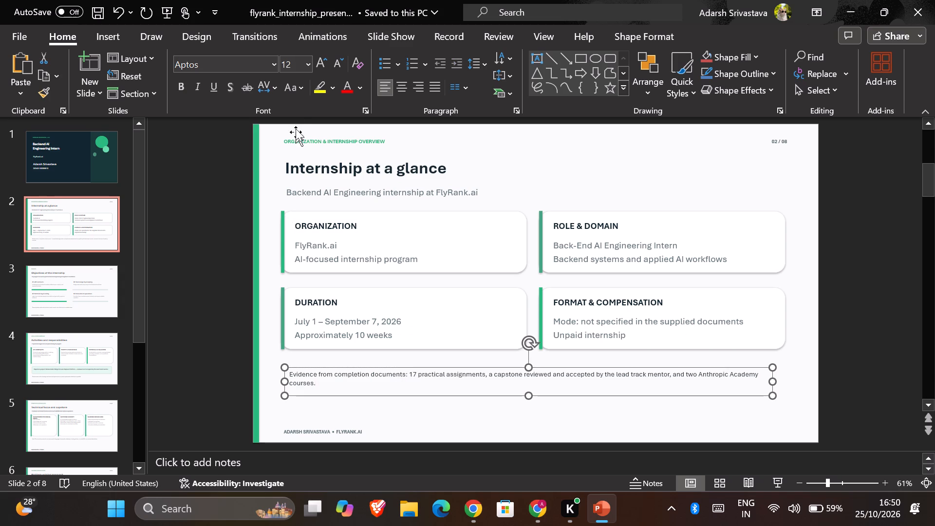
click(307, 65)
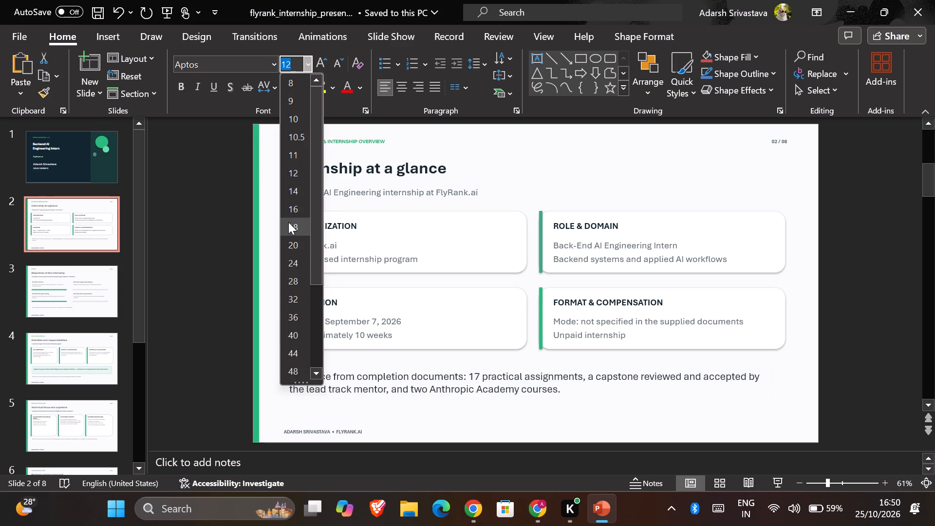
click(288, 222)
click(185, 97)
click(183, 83)
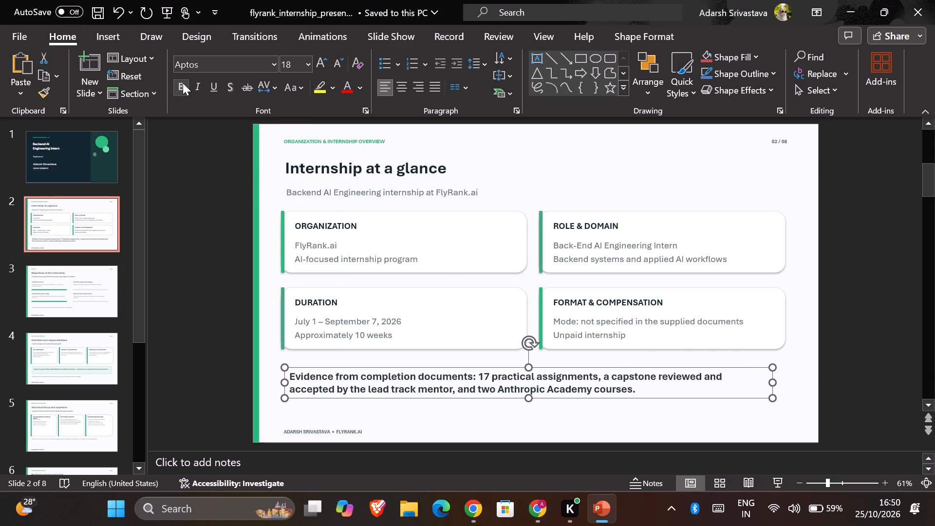
click(199, 83)
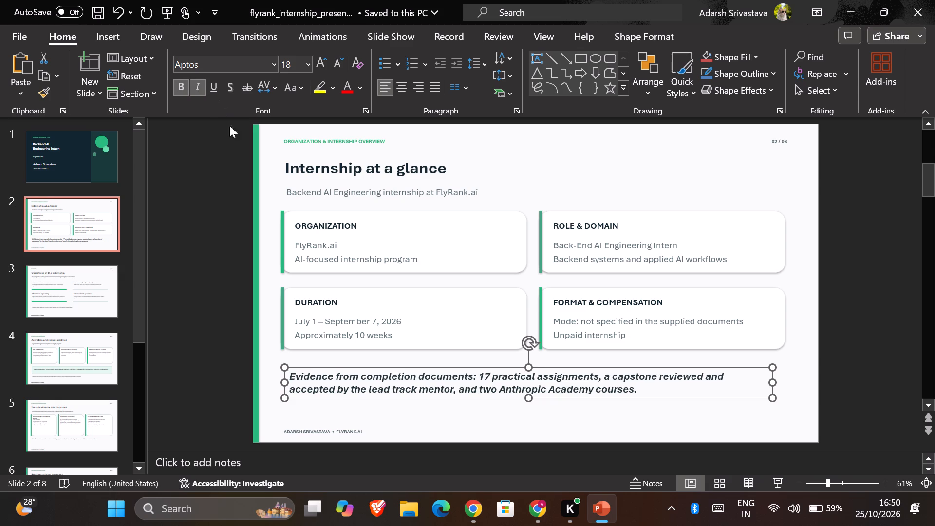
click(237, 236)
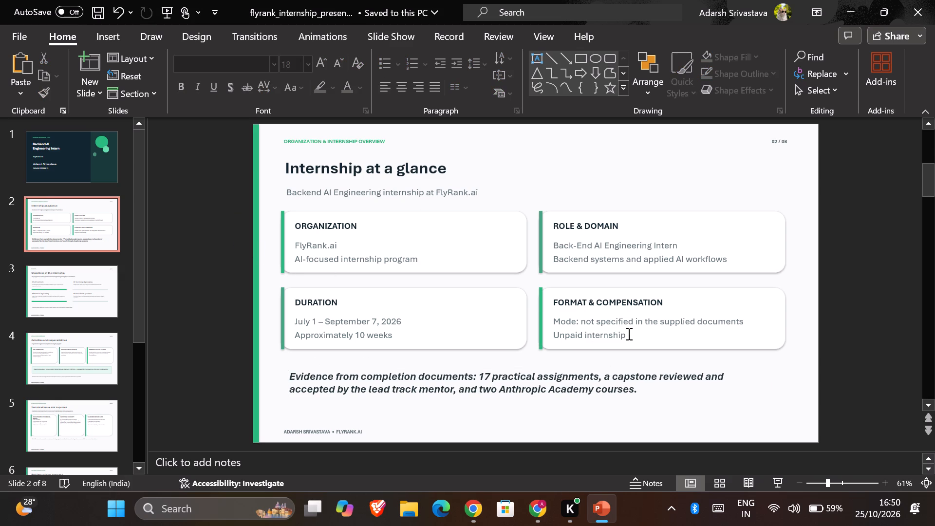
Replace the selected text in the Format & Compensation card so its mode line reads "Mode: Online from home".
drag(628, 334, 582, 321)
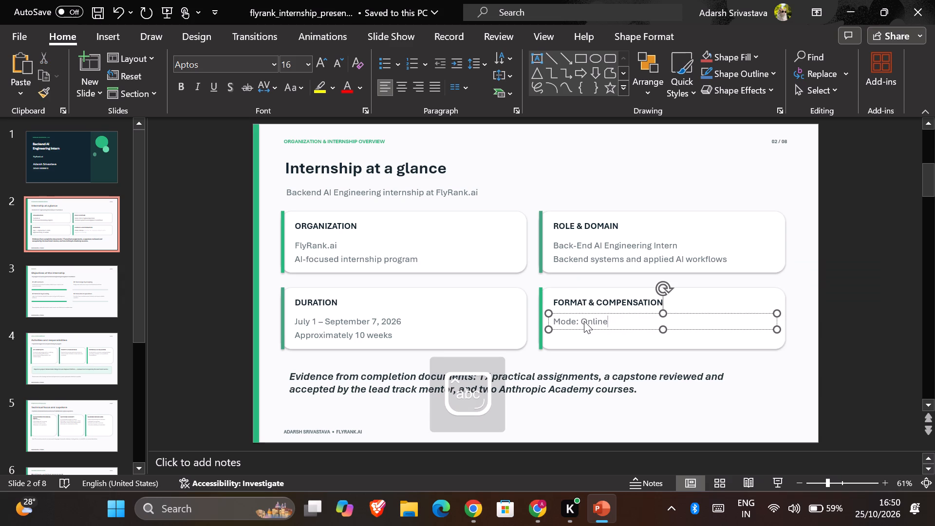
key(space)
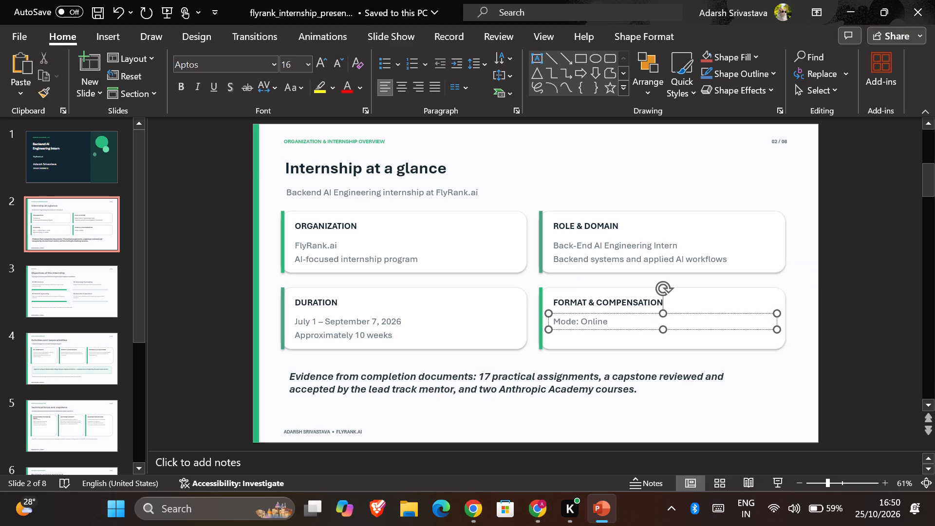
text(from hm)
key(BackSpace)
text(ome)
click(722, 438)
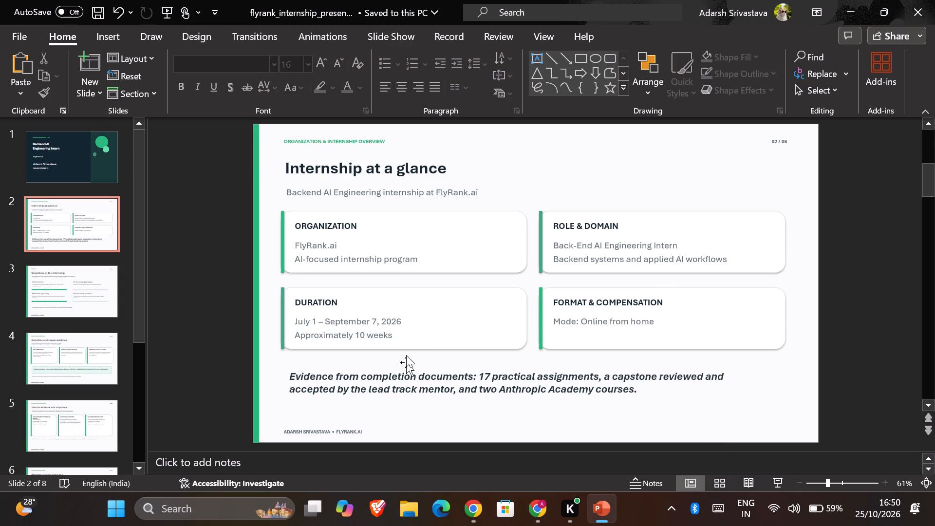
Add a second line reading "Unpaid" beneath the mode line in the Format & Compensation card.
click(663, 323)
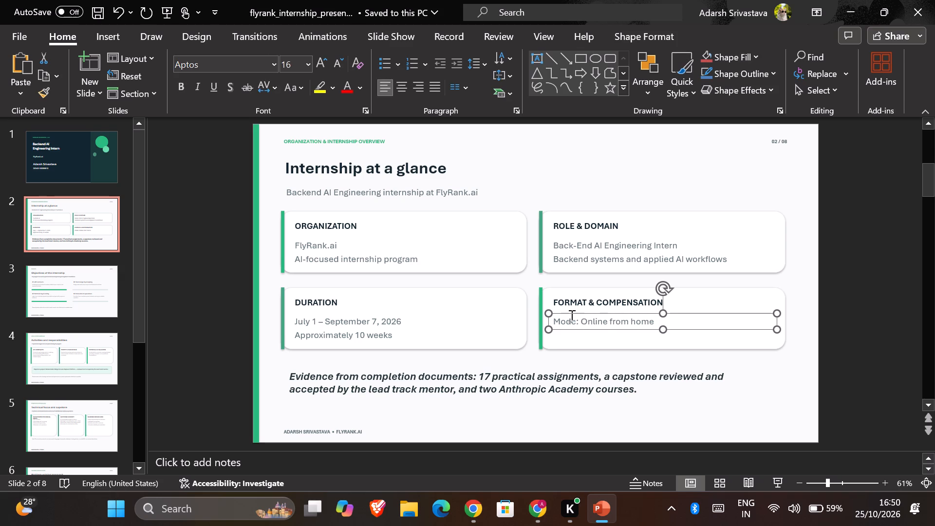
click(659, 319)
click(646, 318)
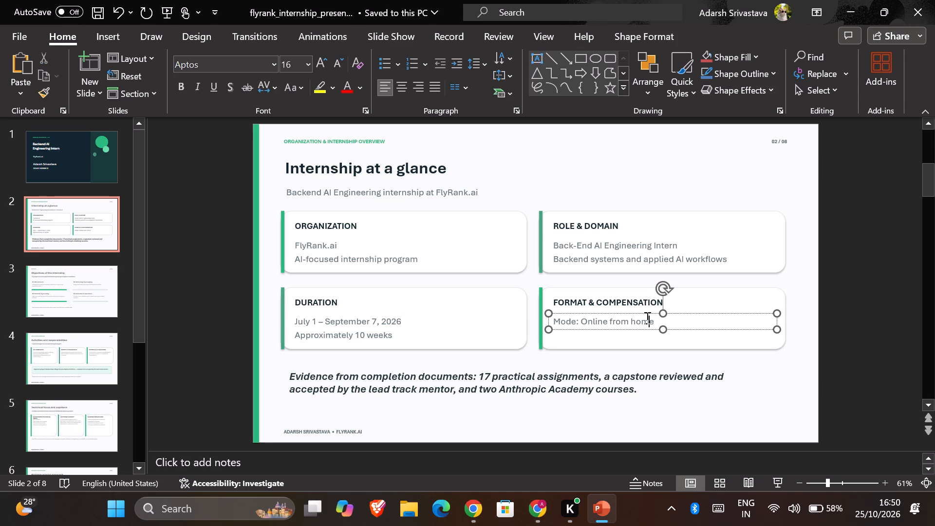
key(Right)
key(Return)
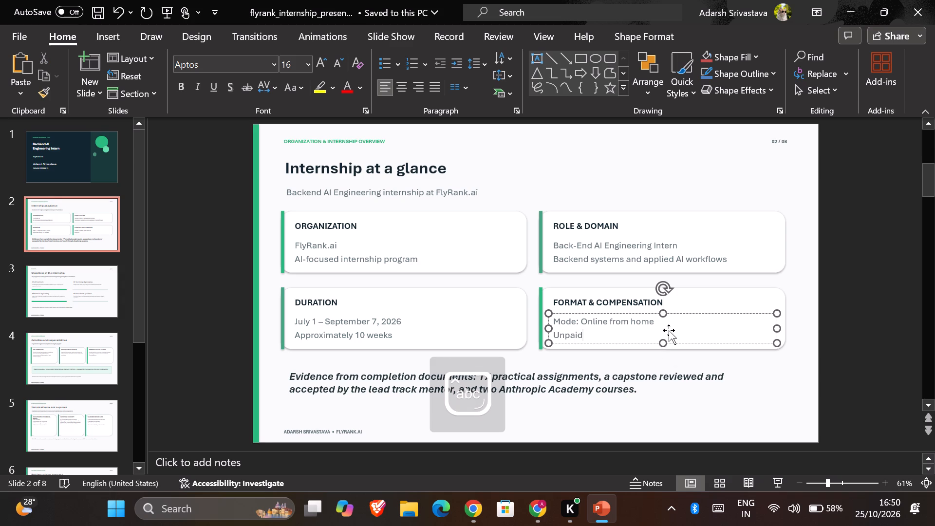
click(716, 432)
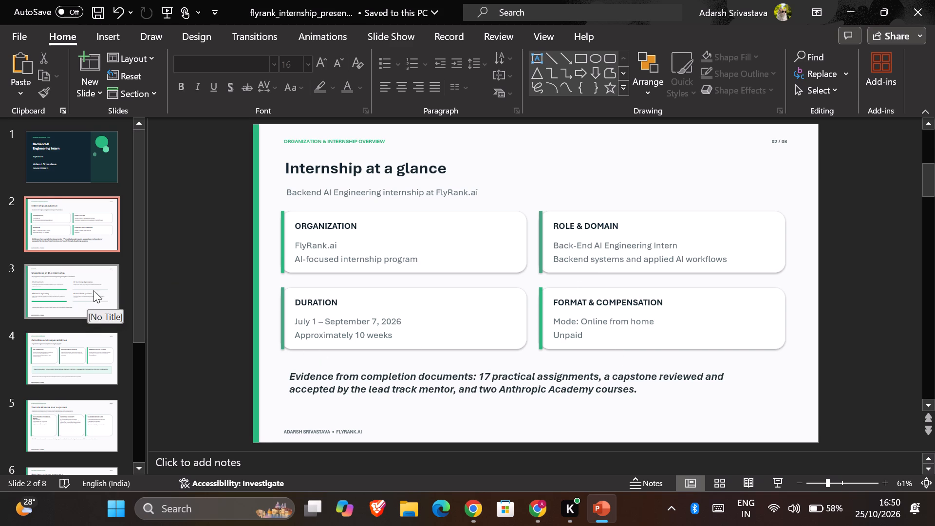
click(355, 333)
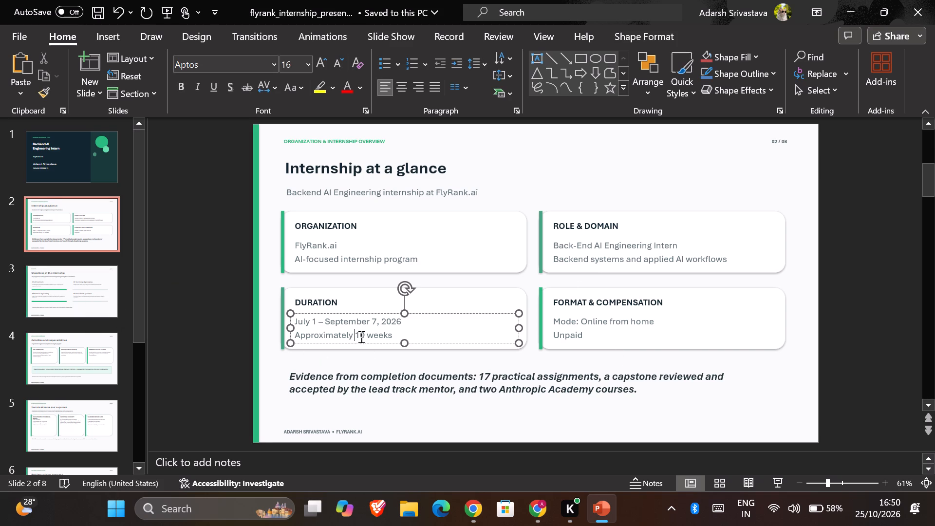
Set the subtitle under "Objectives of the internship" on slide 3 to font size 16.
click(79, 299)
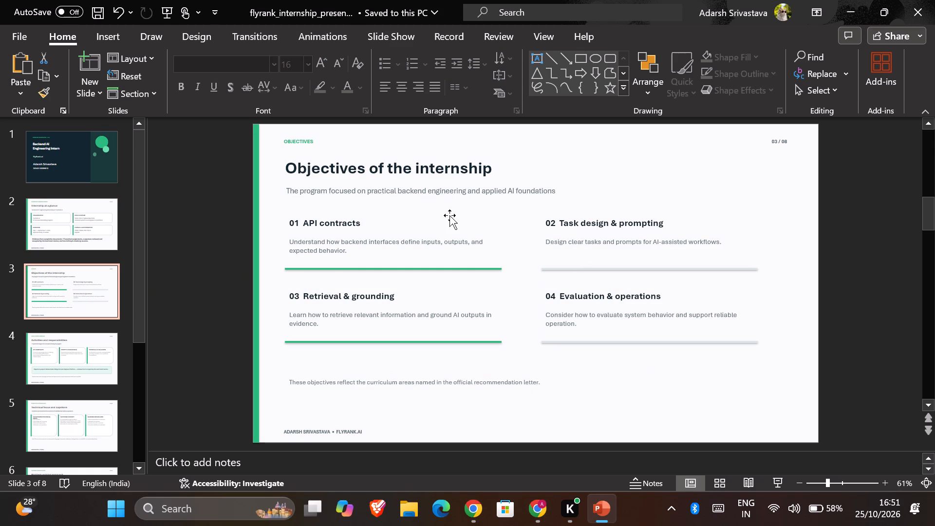
click(539, 183)
click(537, 183)
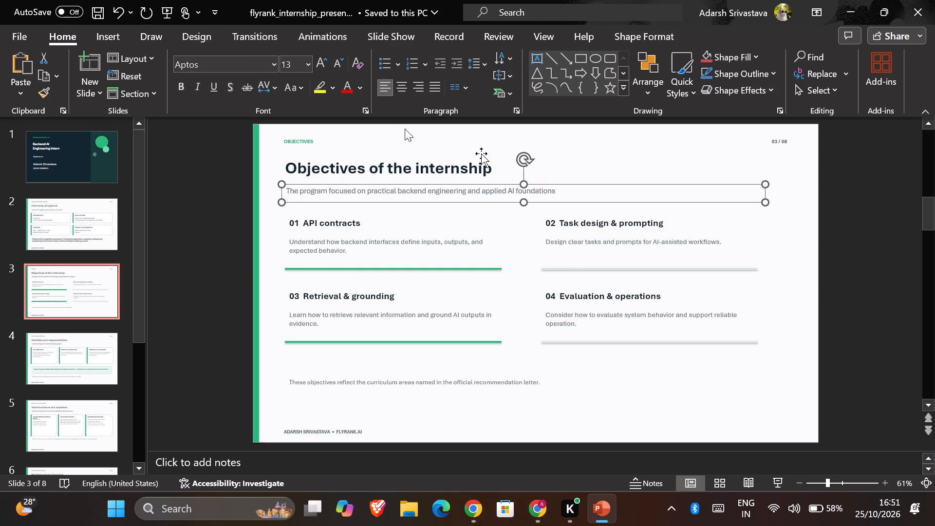
click(306, 68)
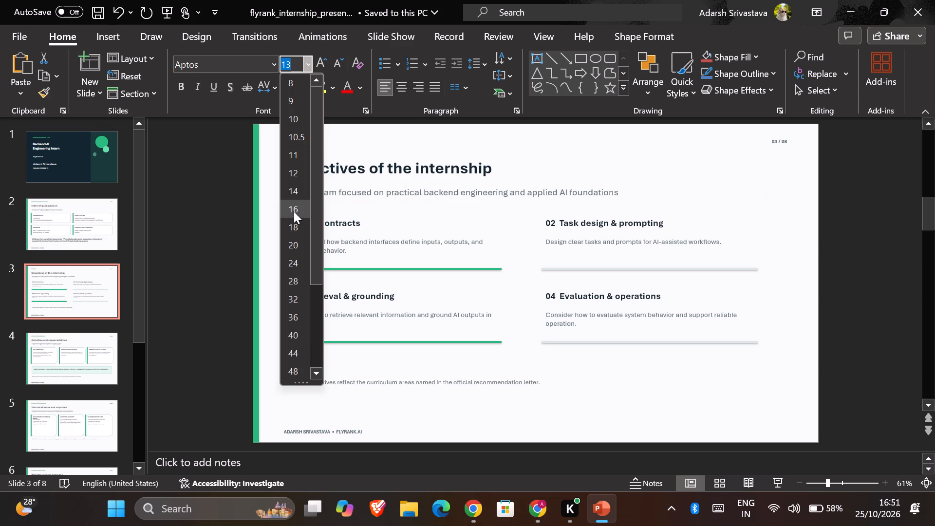
click(294, 211)
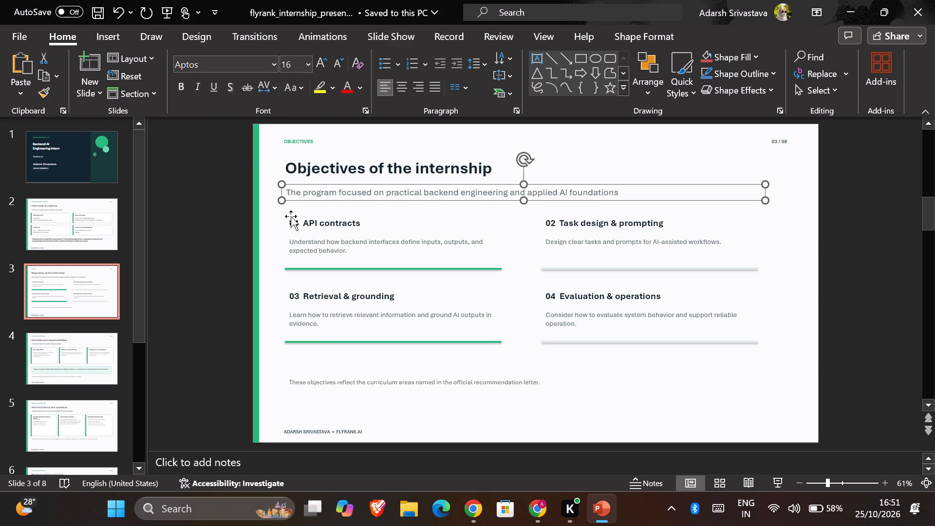
Set the text of all four objective blocks on slide 3 to font size 16 together.
click(287, 214)
drag(270, 208, 784, 361)
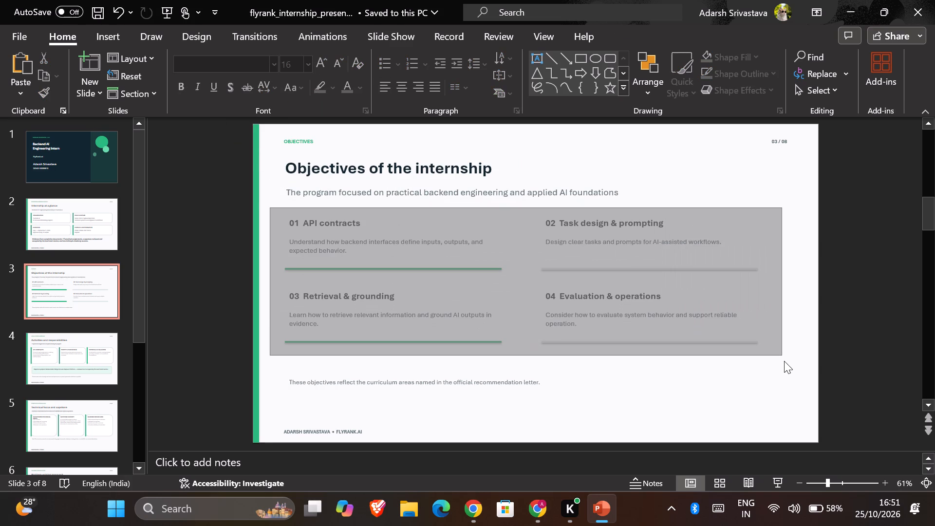
drag(784, 361, 795, 365)
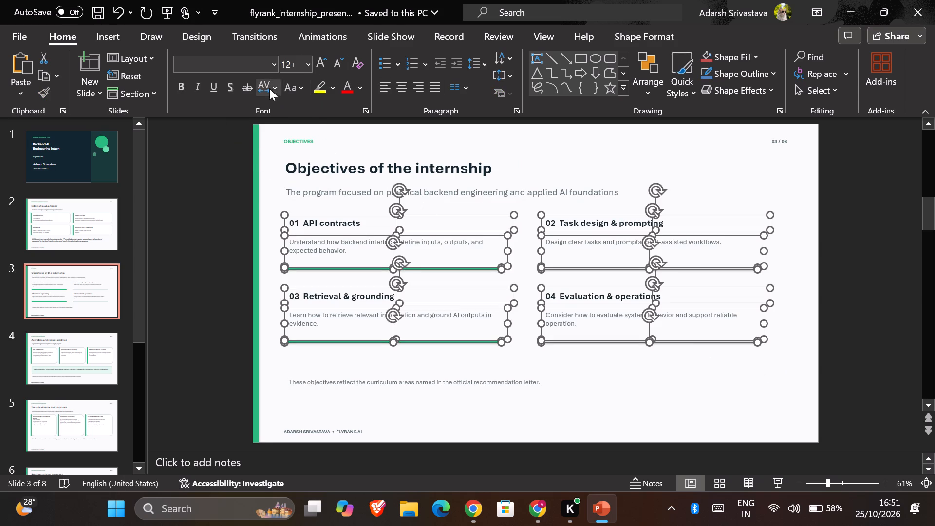
click(306, 64)
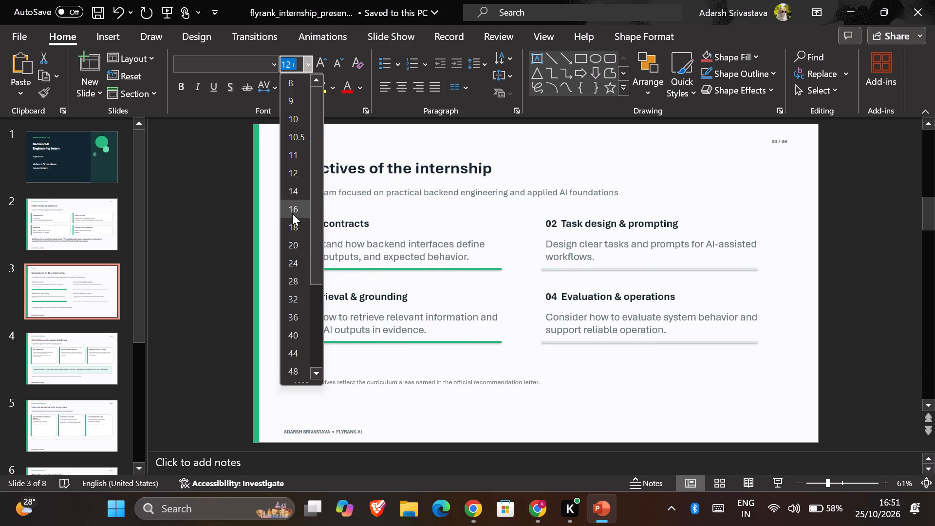
click(292, 213)
click(591, 392)
click(733, 144)
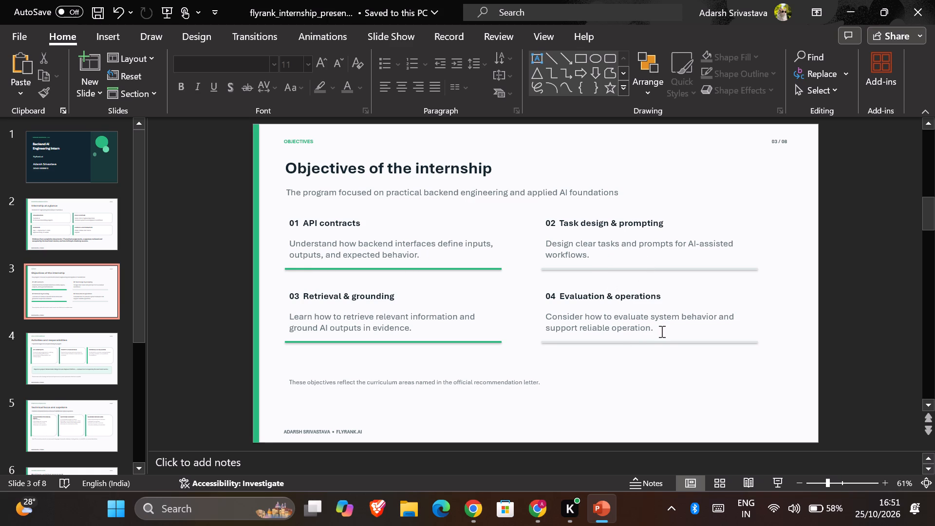
Enlarge the font of the note about the official recommendation letter below the objectives.
click(480, 382)
click(306, 67)
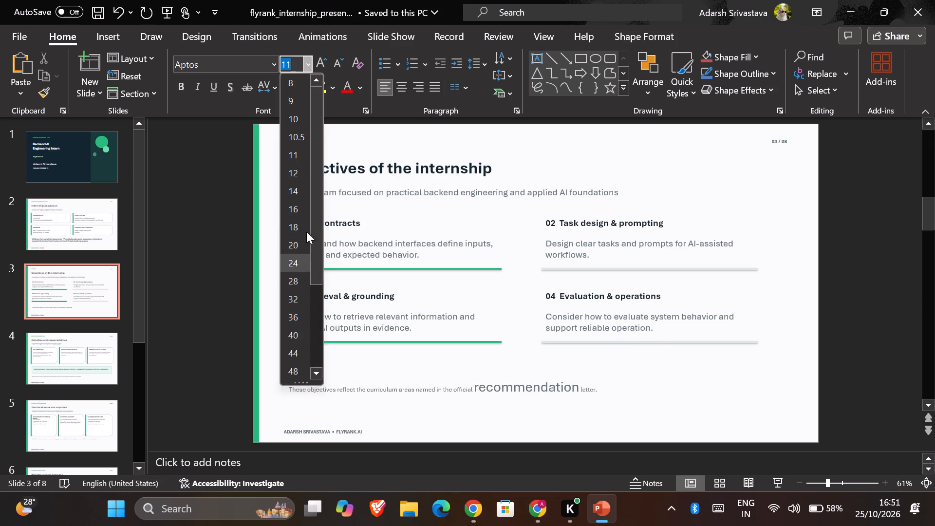
click(620, 376)
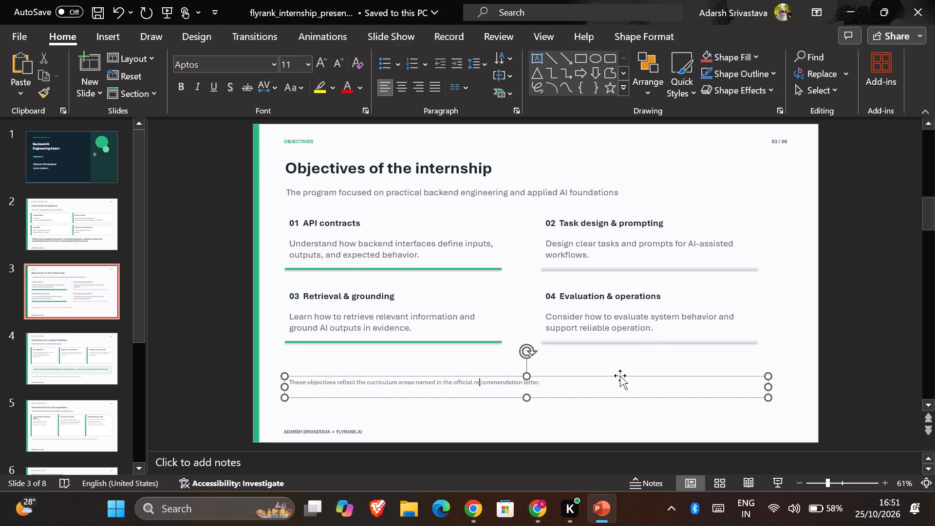
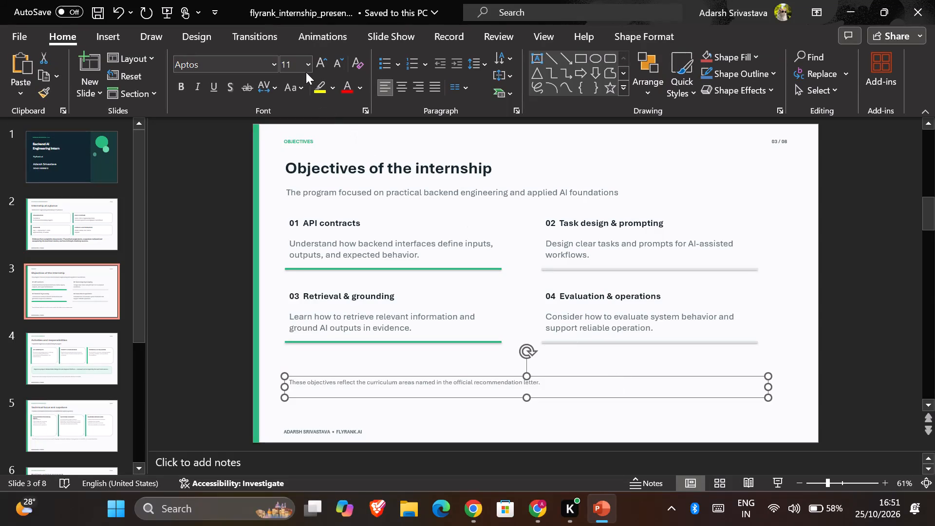
Delete the note about the official recommendation letter below the objectives on slide 3.
click(311, 68)
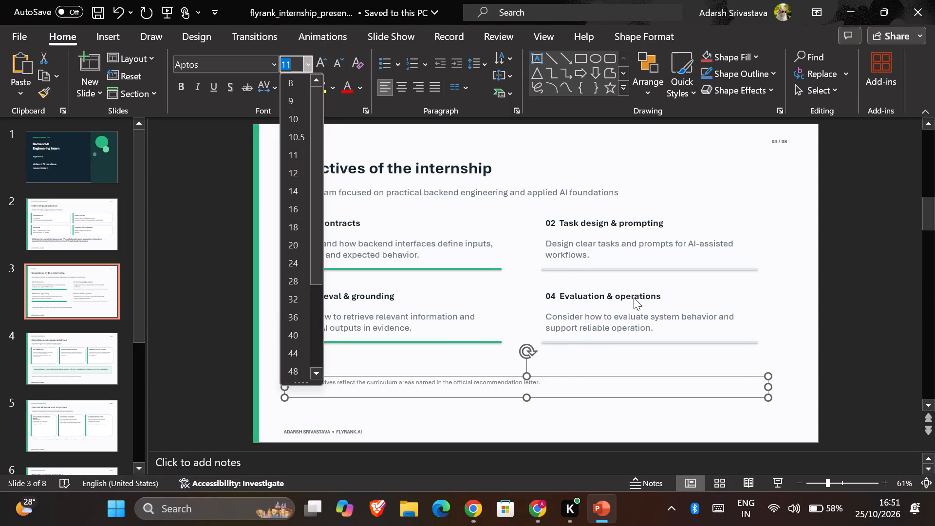
double_click(633, 389)
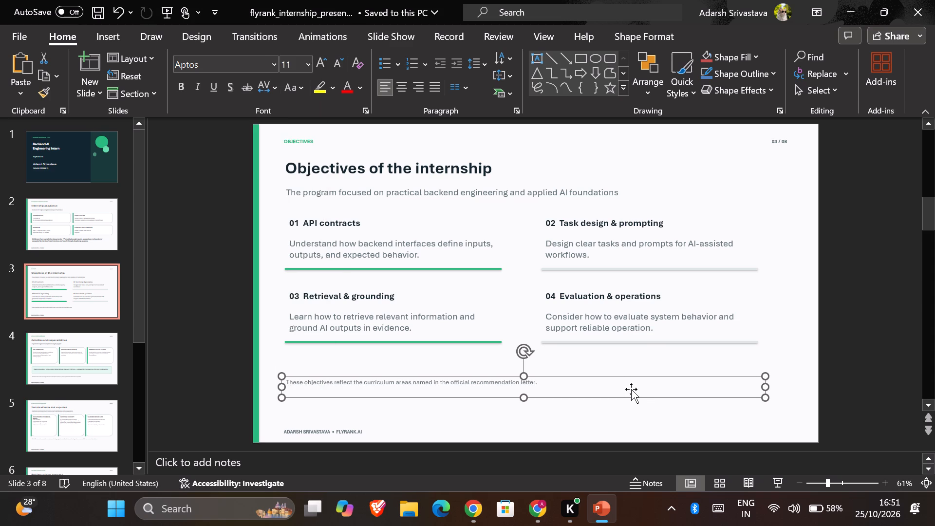
click(638, 394)
key(Delete)
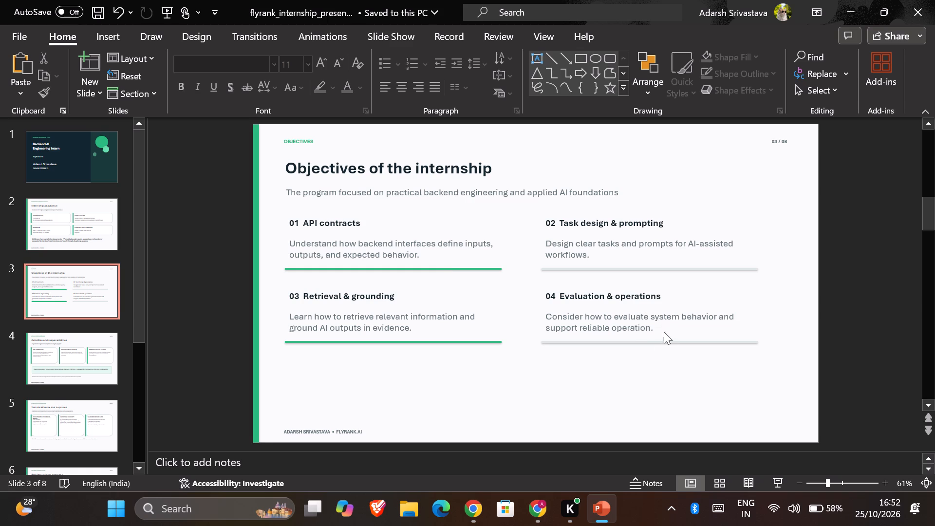
On slide 4, delete the note beneath the capstone box about the documents confirming assignment themes and capstone outcome.
click(62, 354)
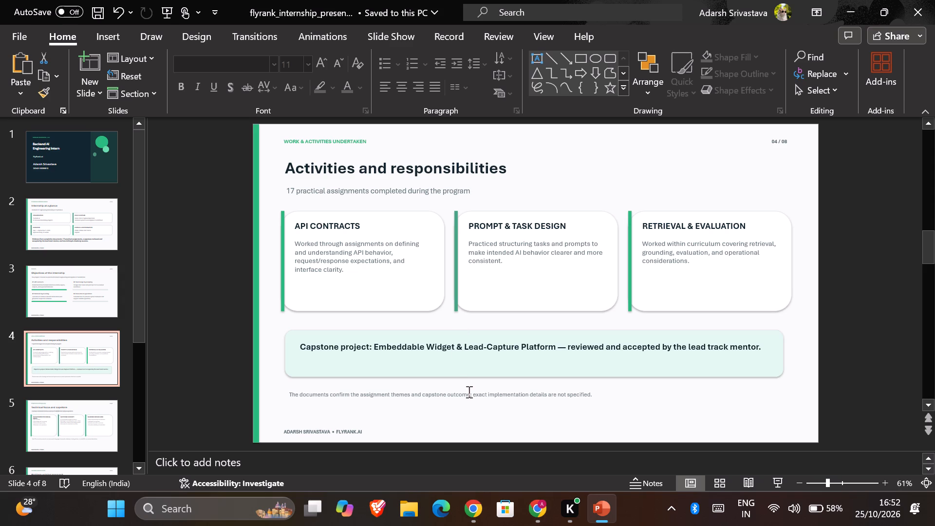
click(479, 397)
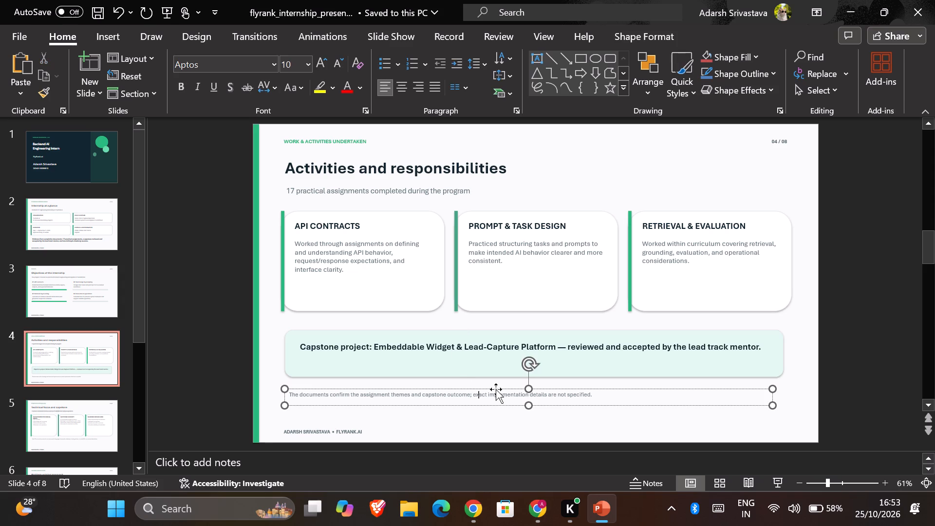
click(496, 387)
key(Delete)
key(Delete)
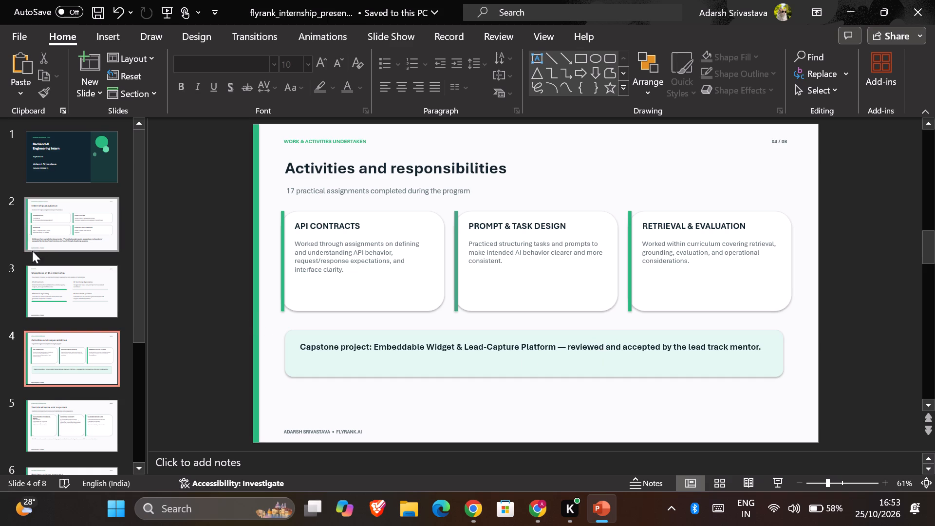
On slide 5, set the subtitle and all text in the three cards to font size 16 together.
click(95, 412)
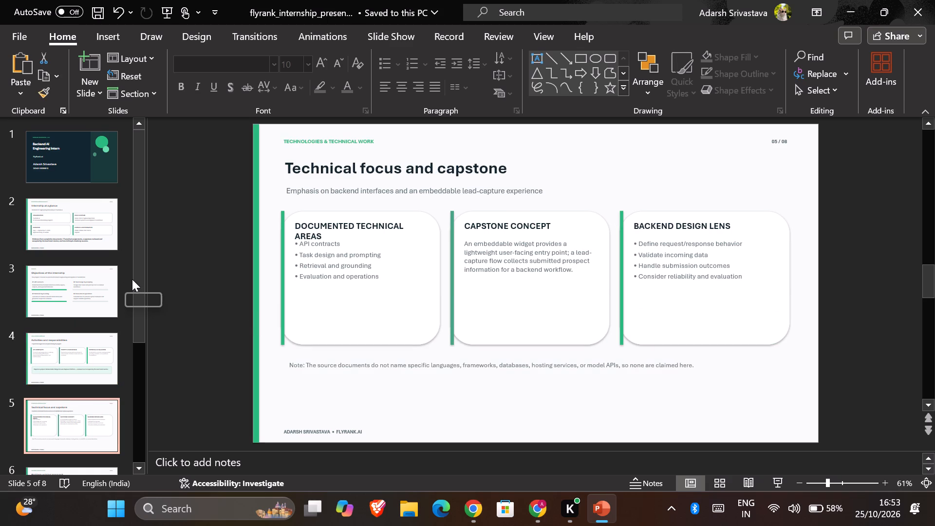
drag(136, 282, 136, 316)
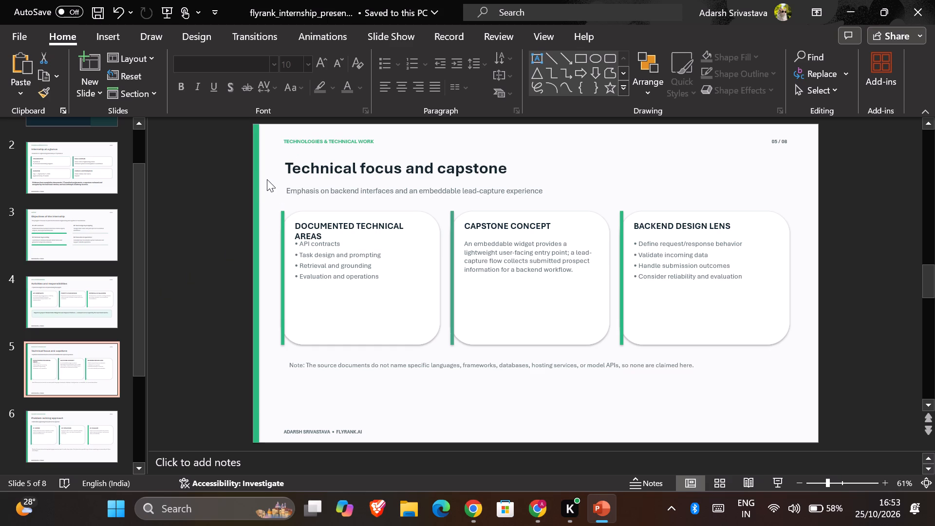
drag(268, 181, 817, 345)
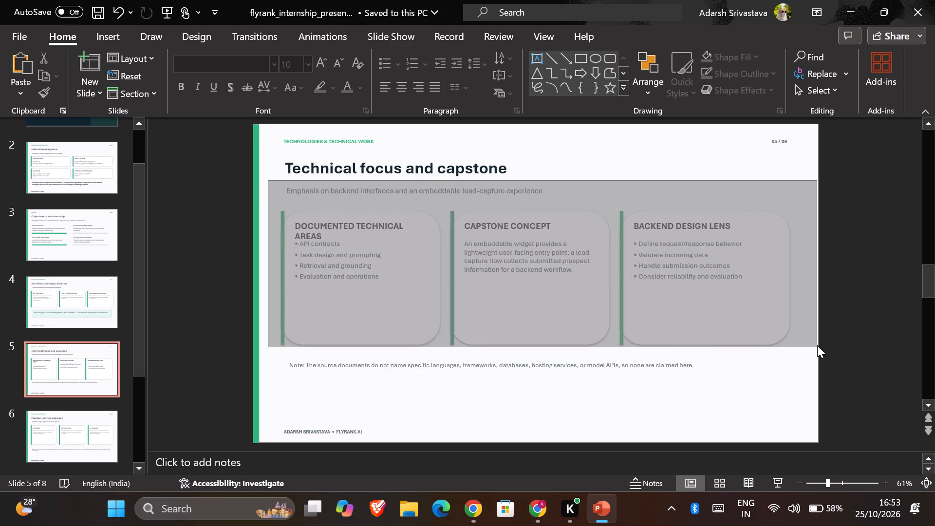
drag(817, 345, 797, 350)
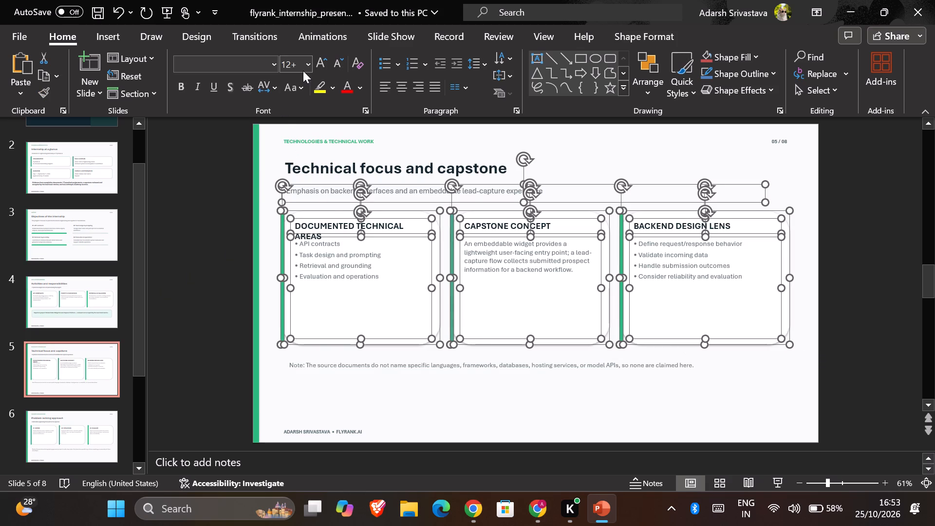
click(305, 69)
click(297, 207)
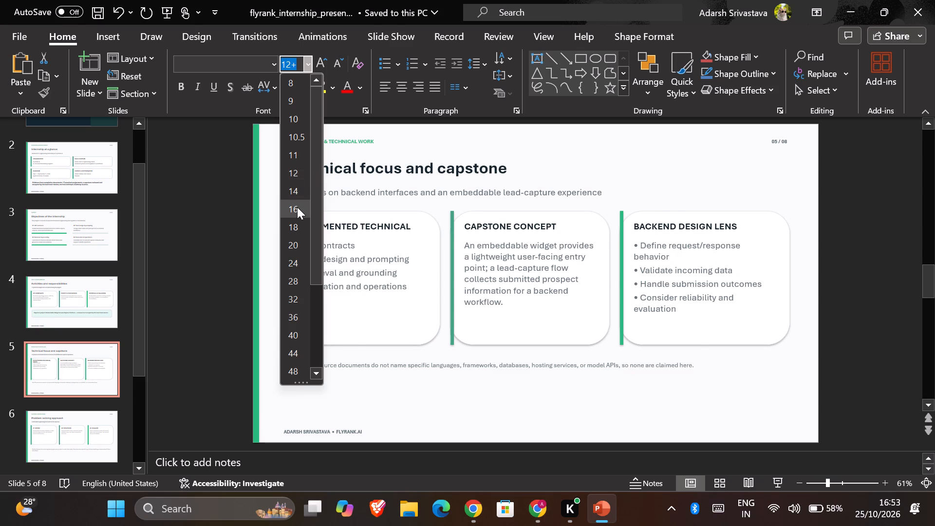
click(498, 422)
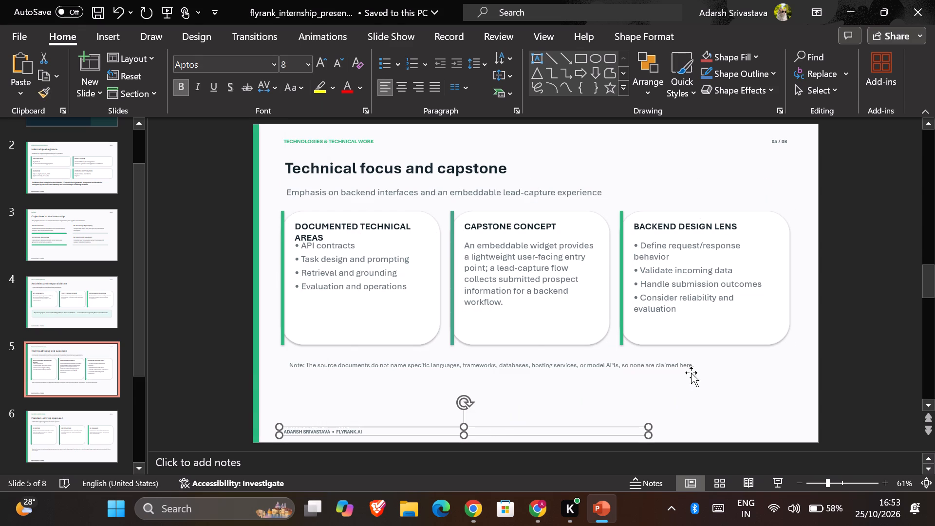
Delete the note below the cards on slide 5 about languages and frameworks missing from the source documents.
click(693, 373)
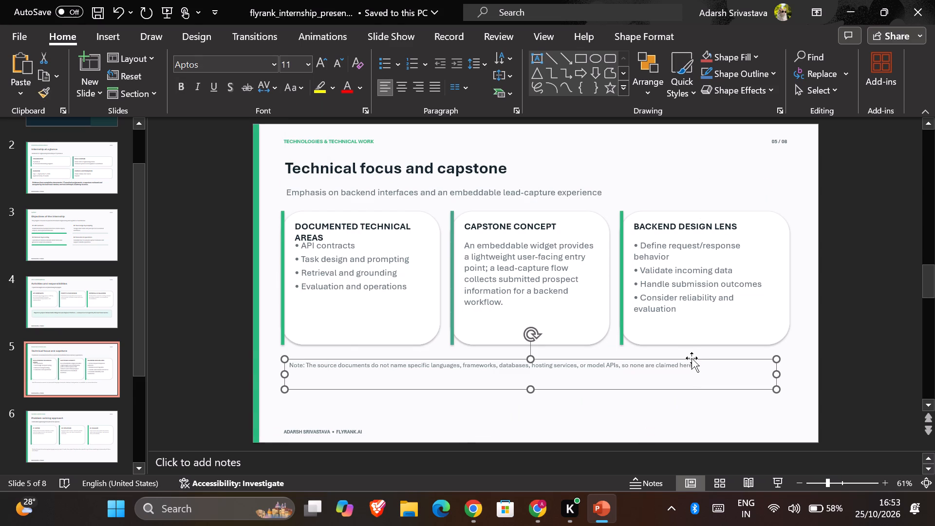
click(690, 356)
key(Delete)
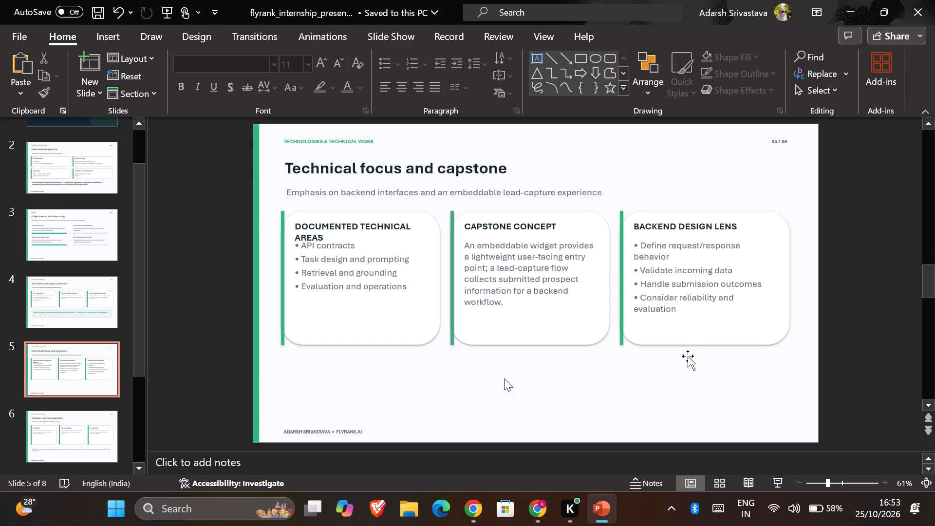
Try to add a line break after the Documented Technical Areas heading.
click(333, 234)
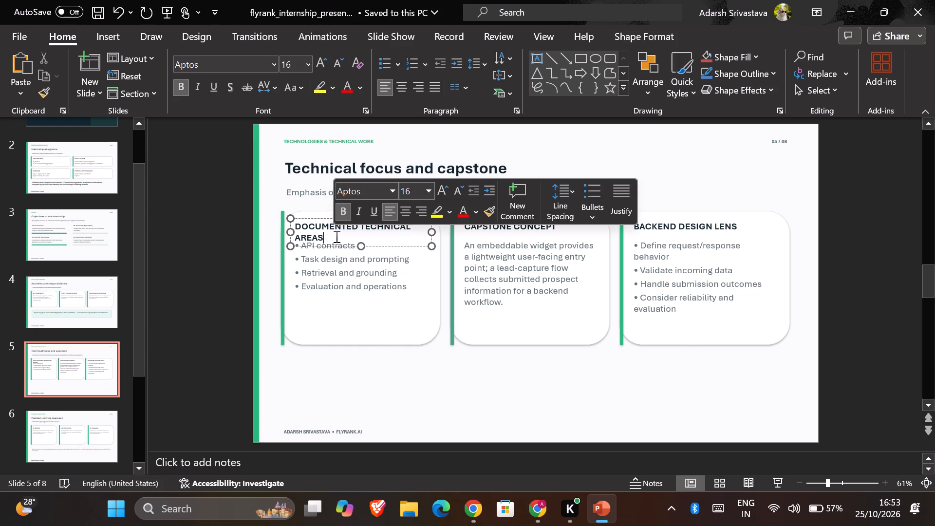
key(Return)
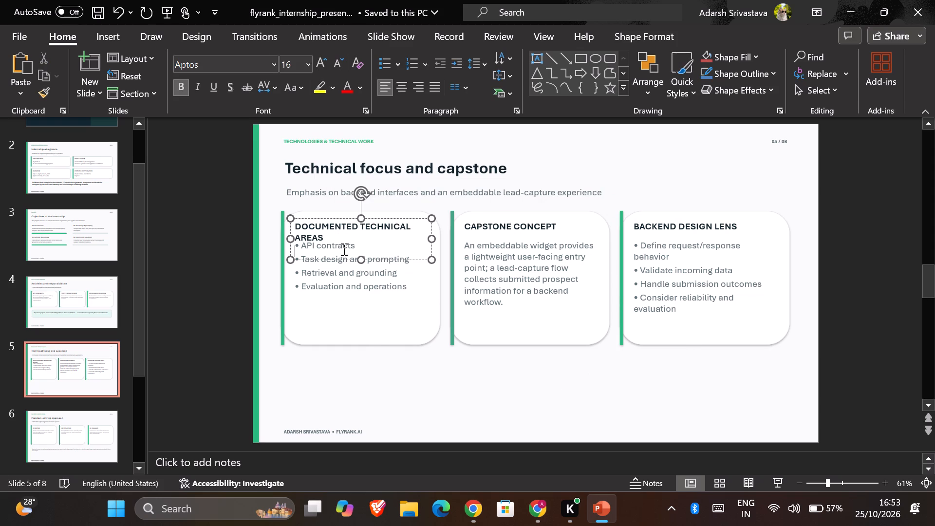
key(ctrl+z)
Move the bullet list in the Documented Technical Areas card slightly down so it clears the two-line heading.
click(357, 292)
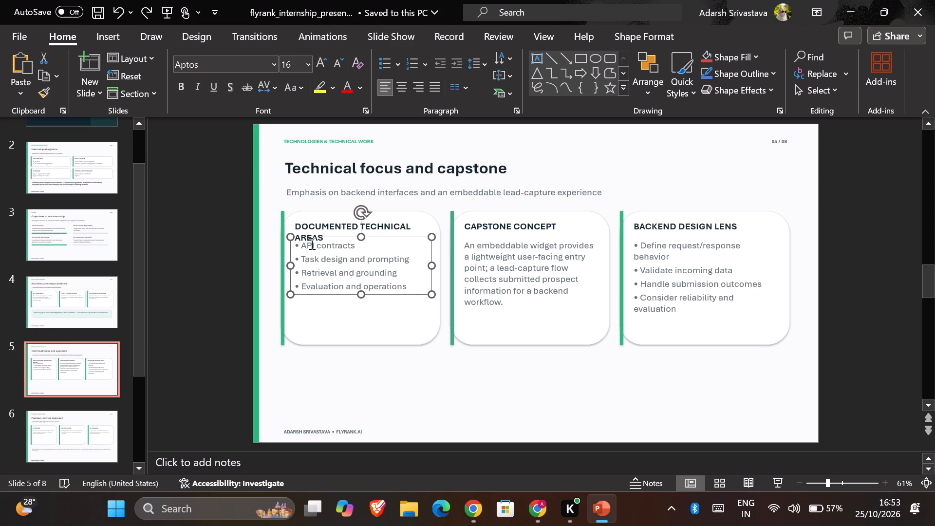
drag(339, 239, 343, 249)
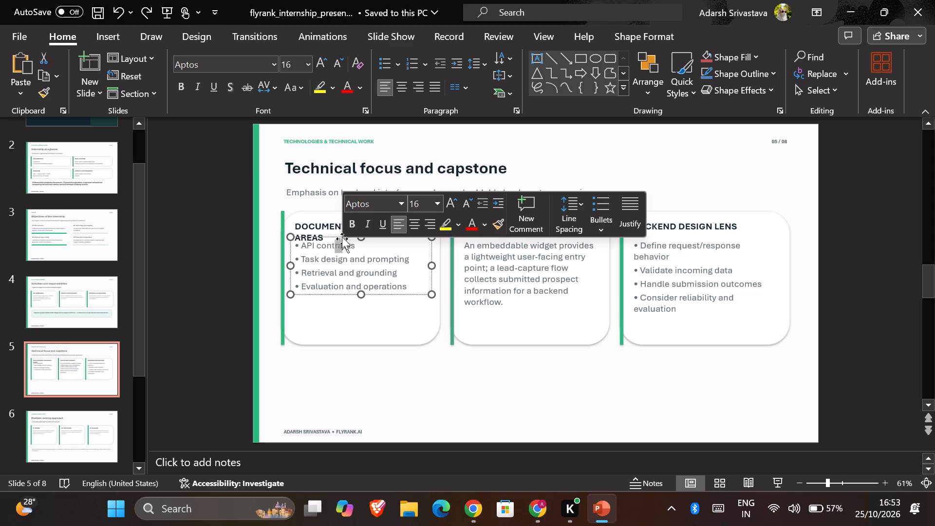
drag(336, 236, 336, 244)
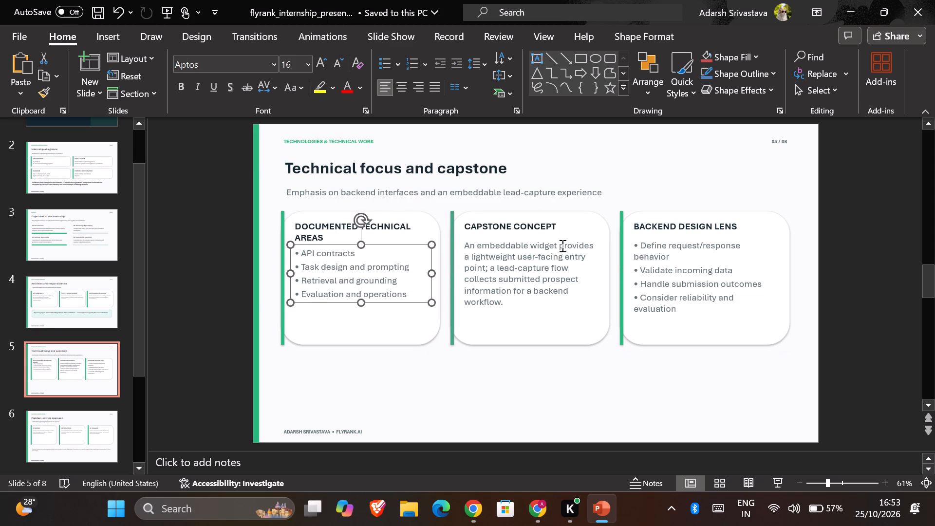
click(561, 245)
click(525, 405)
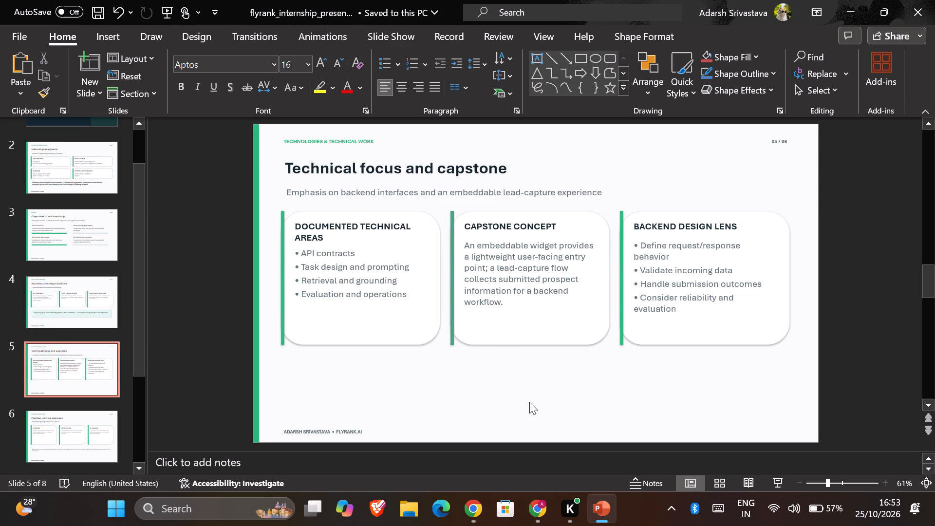
click(452, 302)
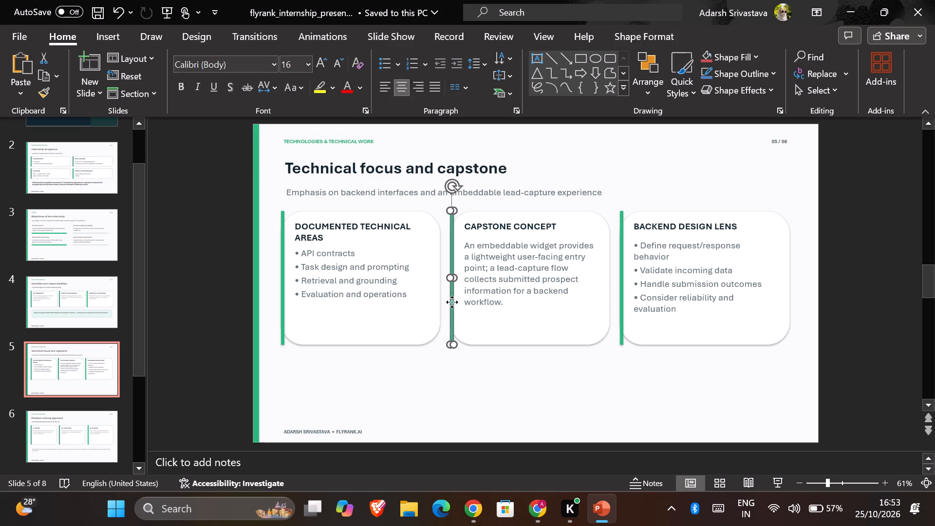
click(486, 393)
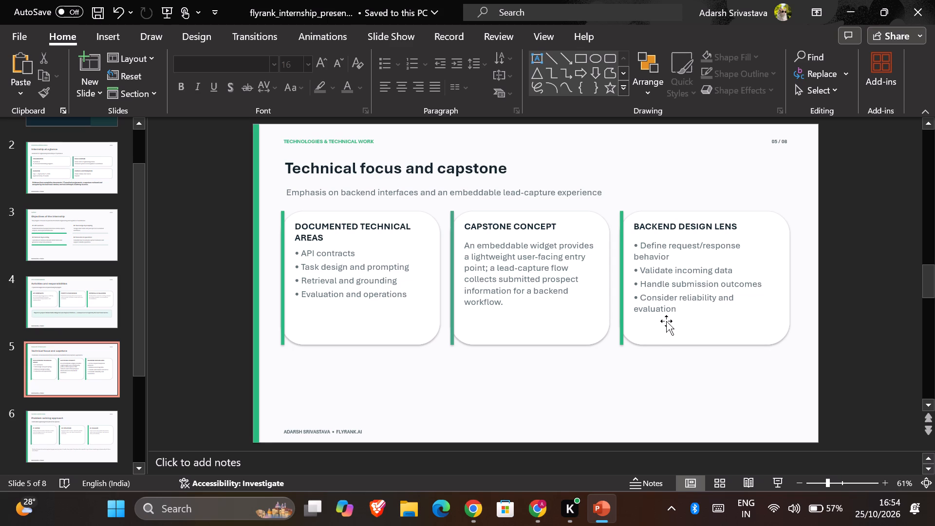
Open slide 6, "Problem-solving approach", to review its content.
click(68, 418)
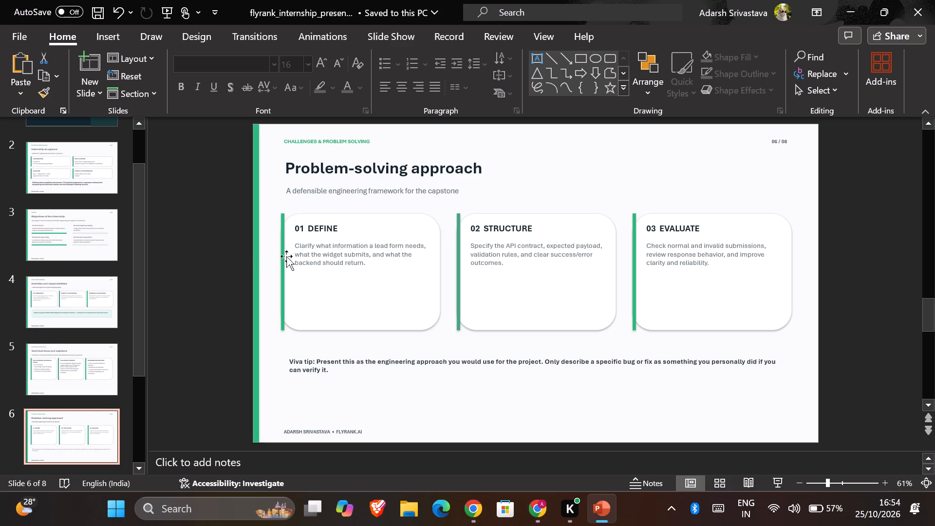
Switch to Chrome and open github.com in a new tab.
click(480, 509)
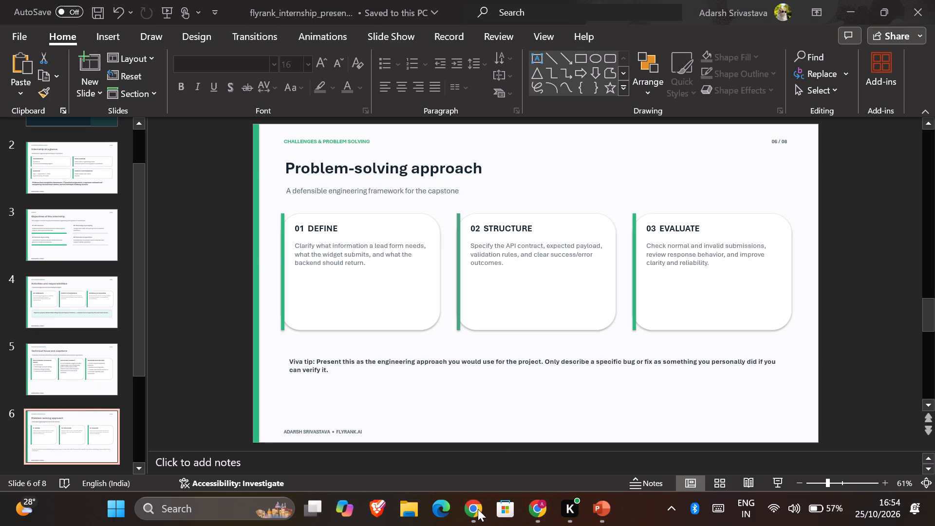
click(478, 509)
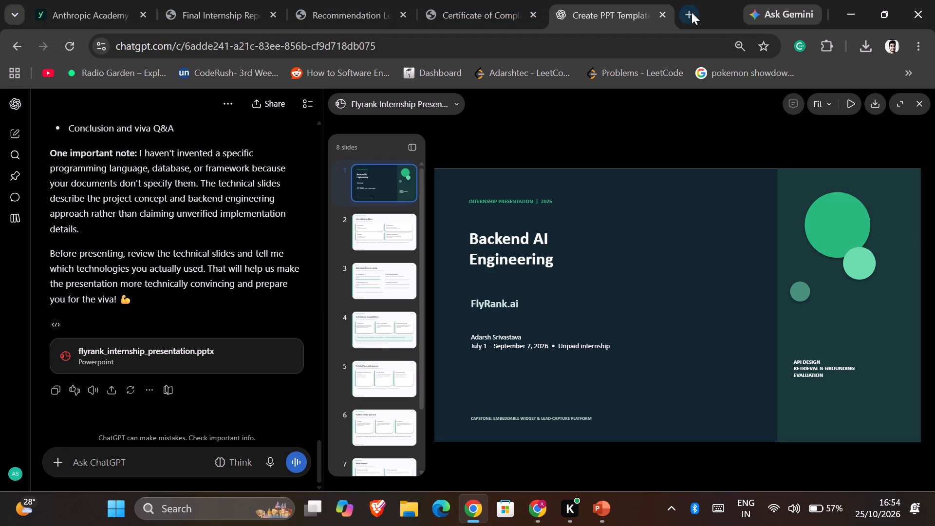
click(692, 14)
text(gith)
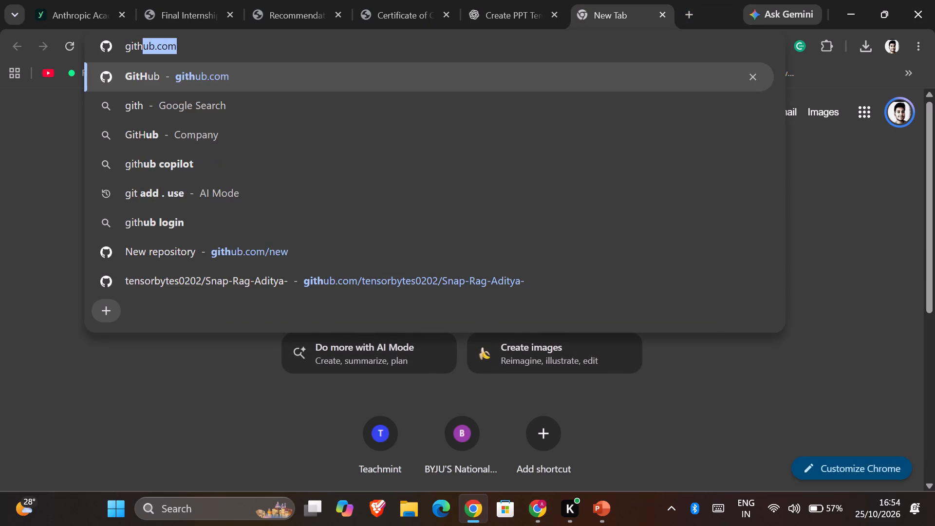
key(Return)
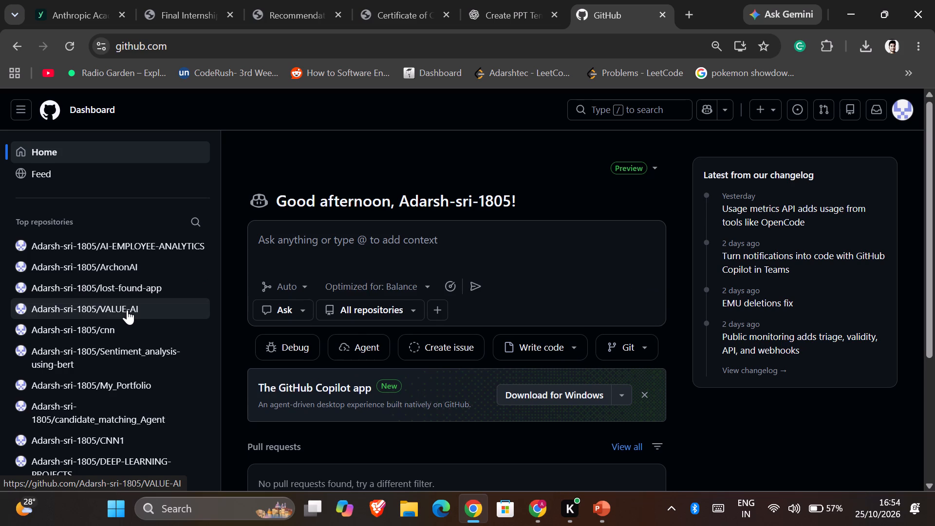
Expand the full list of top repositories on the GitHub dashboard and look through it for the internship project.
scroll(127, 310, down, 2)
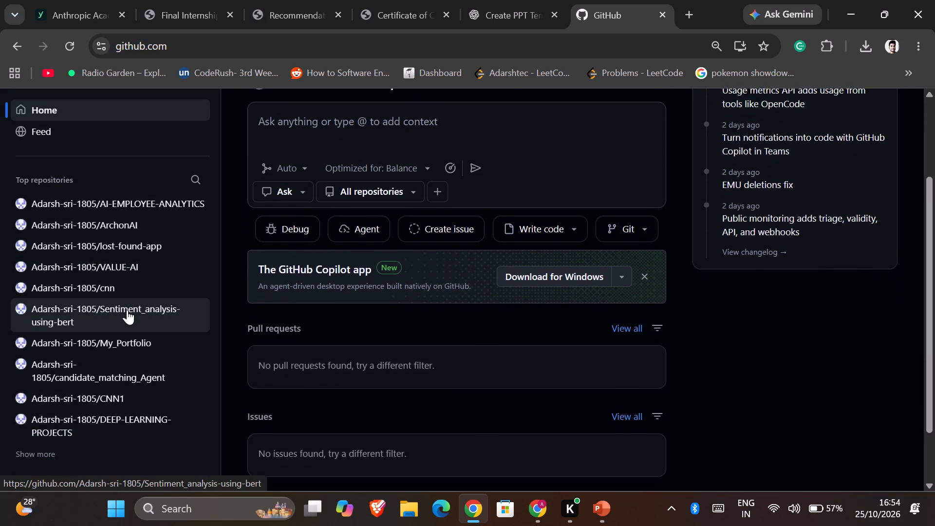
scroll(127, 310, down, 2)
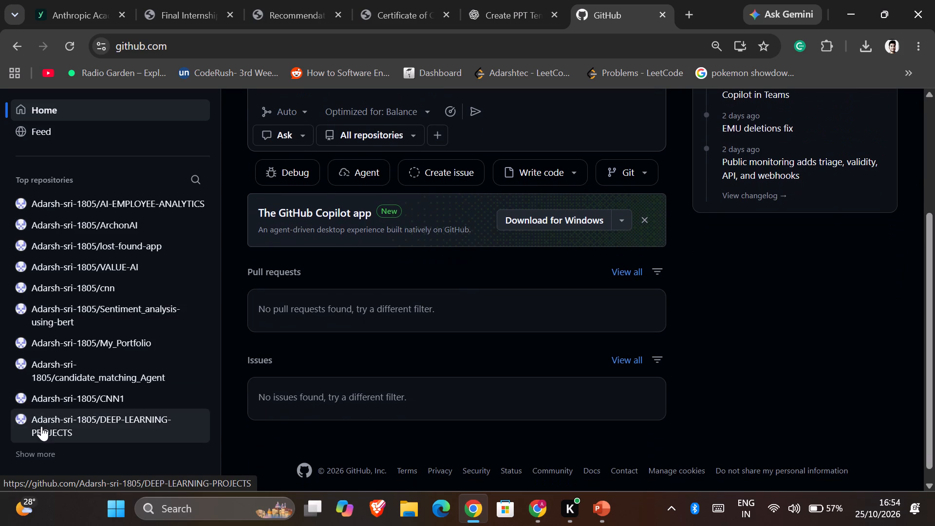
click(50, 457)
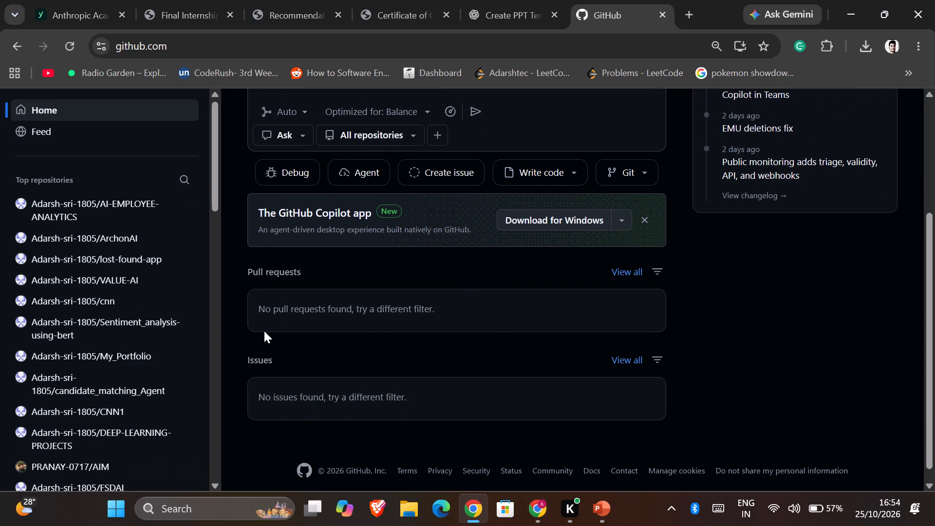
scroll(162, 331, down, 2)
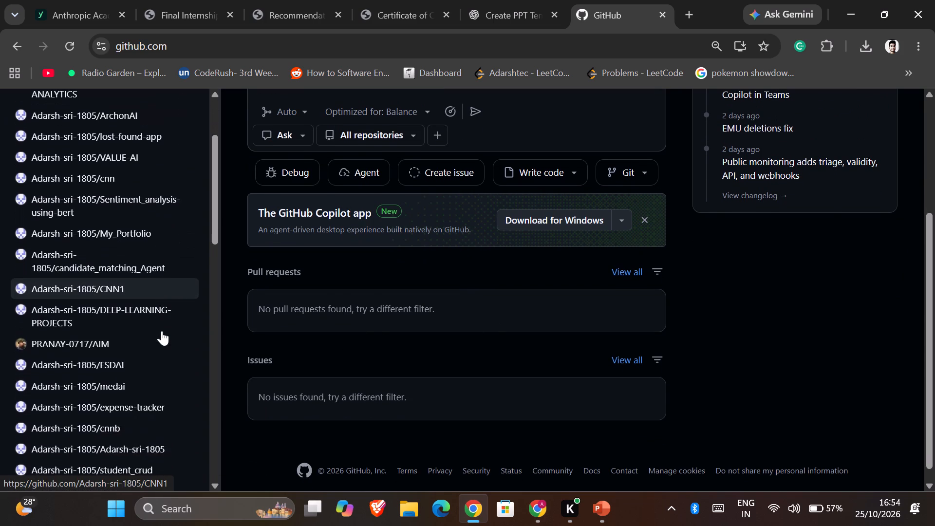
scroll(162, 331, down, 3)
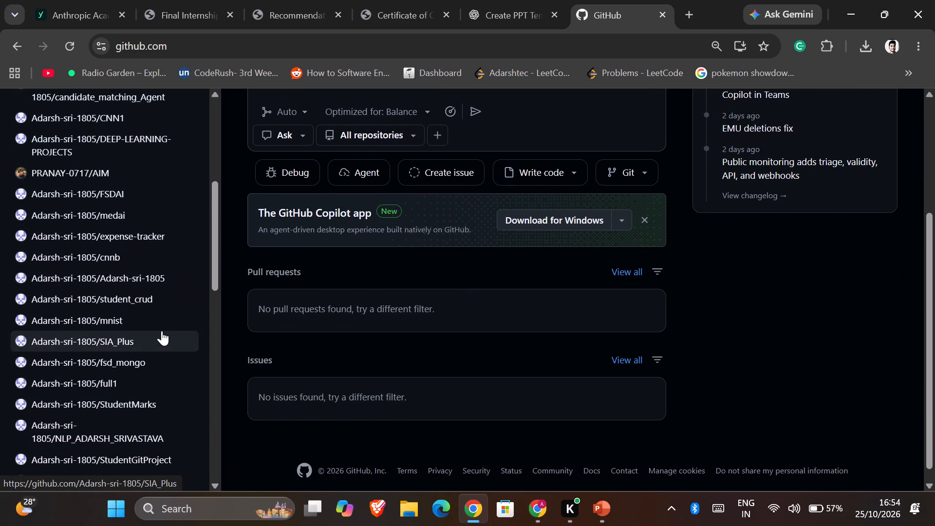
scroll(162, 331, down, 4)
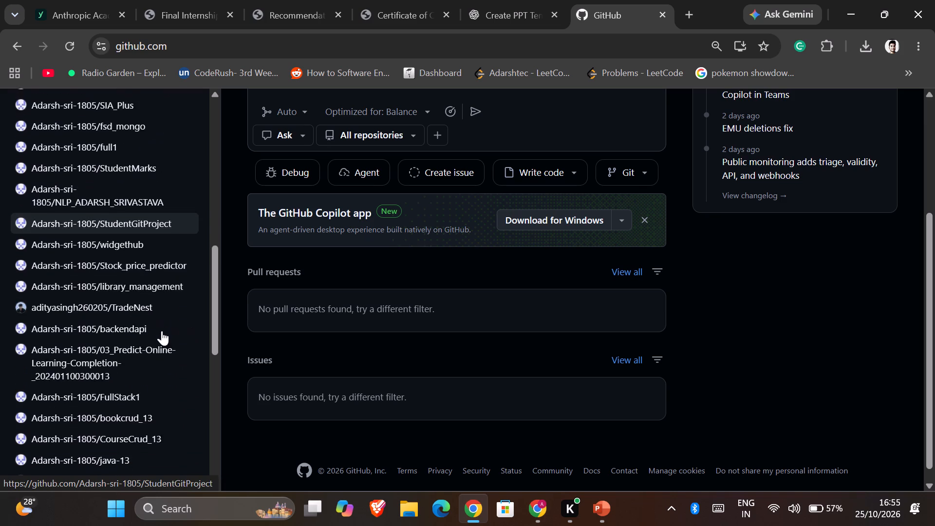
scroll(162, 331, down, 2)
scroll(162, 331, up, 6)
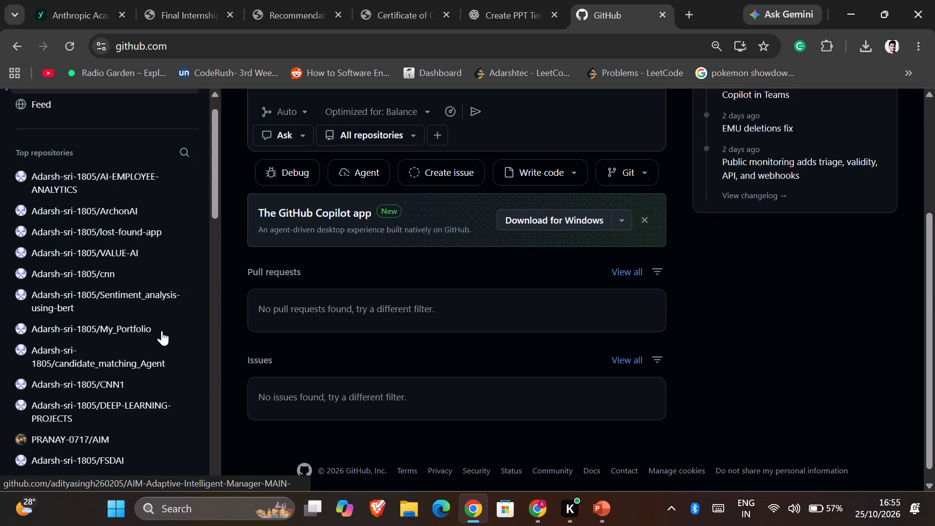
Open the VALUE-AI repository and read through its file list and README to check which project it contains.
click(139, 286)
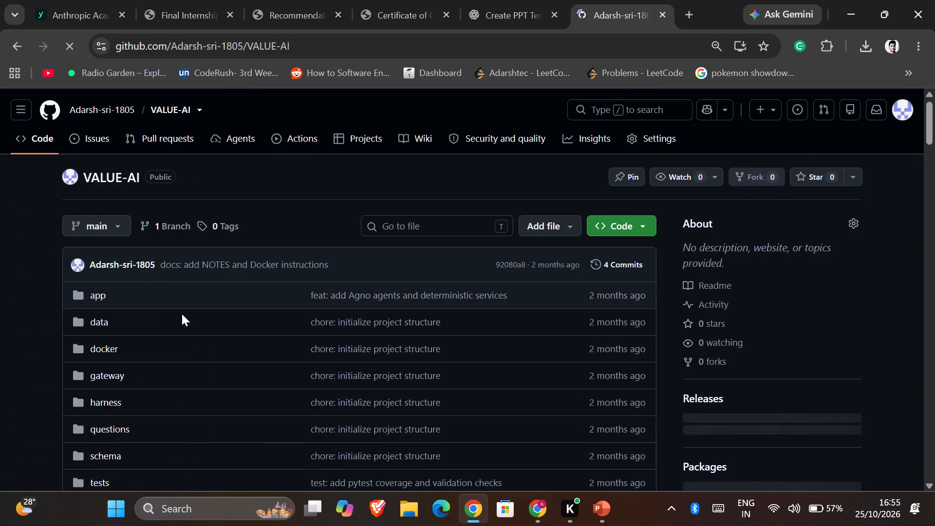
scroll(199, 343, down, 3)
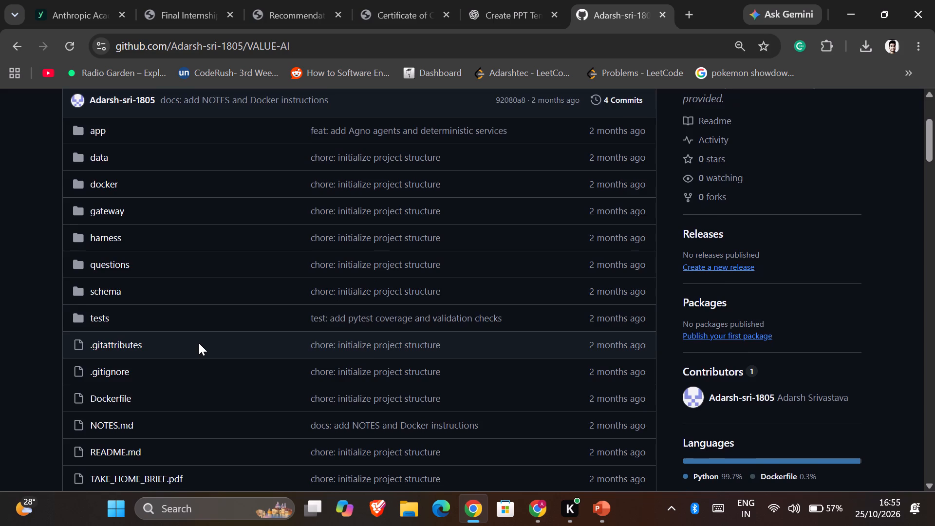
scroll(199, 343, down, 3)
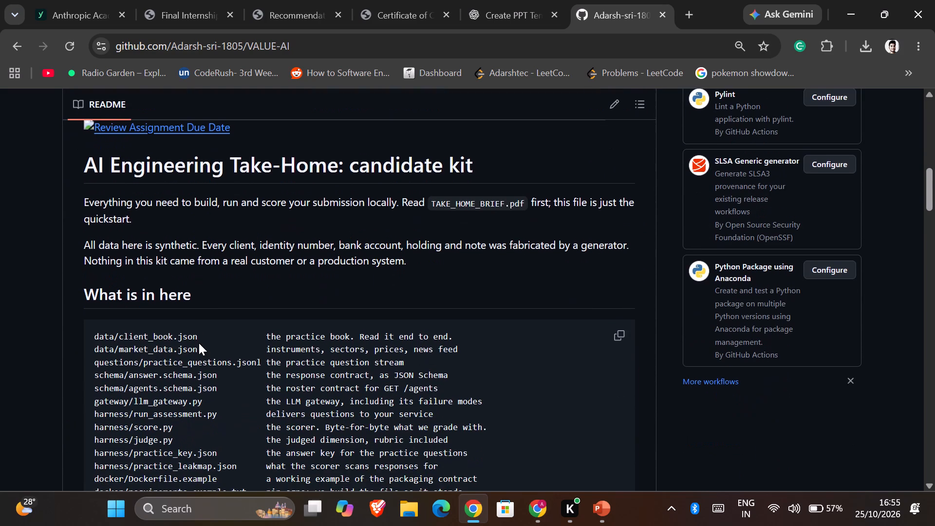
scroll(199, 343, down, 3)
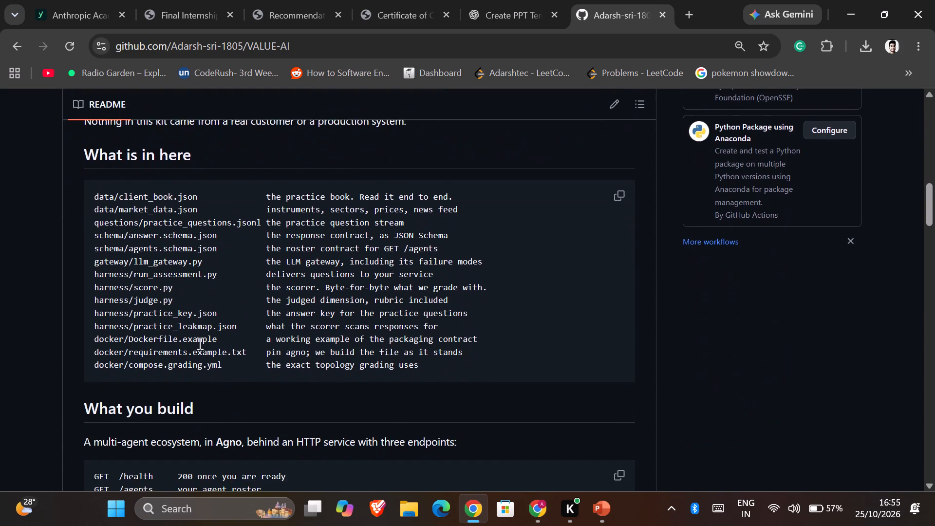
scroll(199, 343, down, 3)
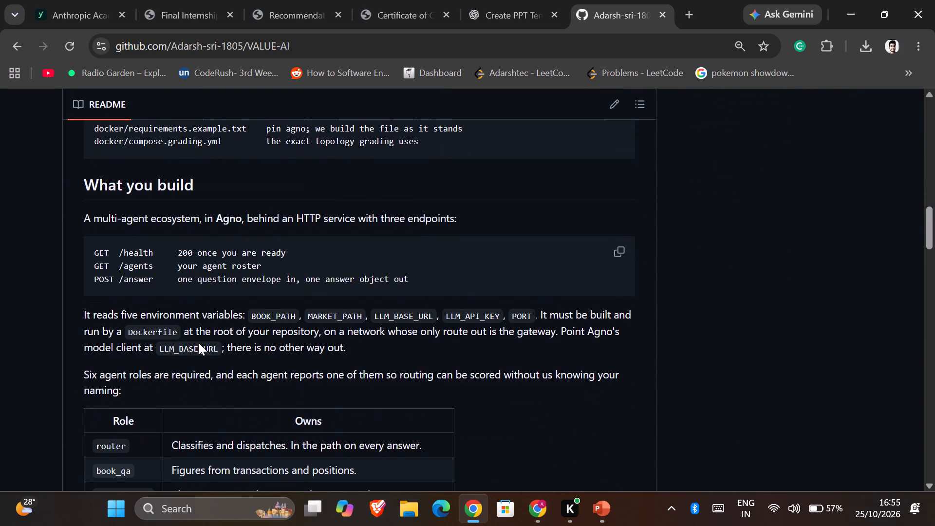
scroll(199, 343, down, 2)
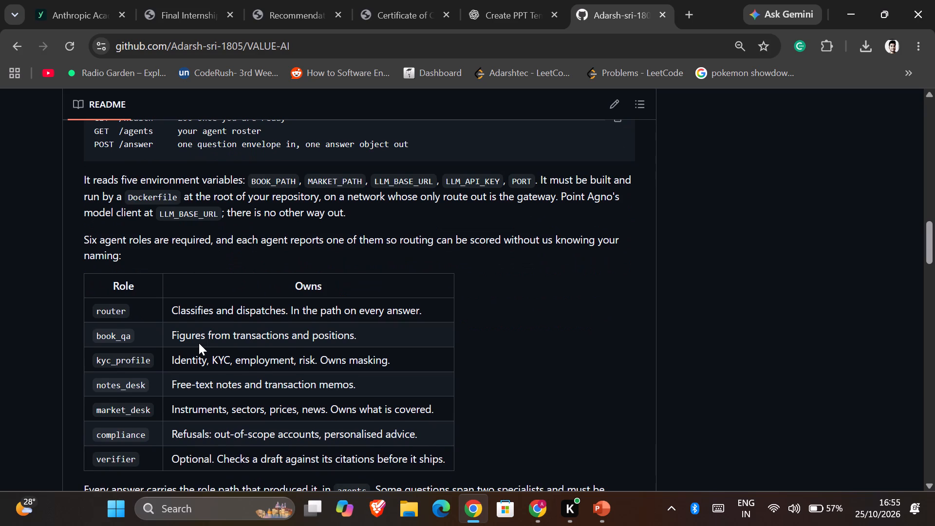
scroll(199, 343, down, 2)
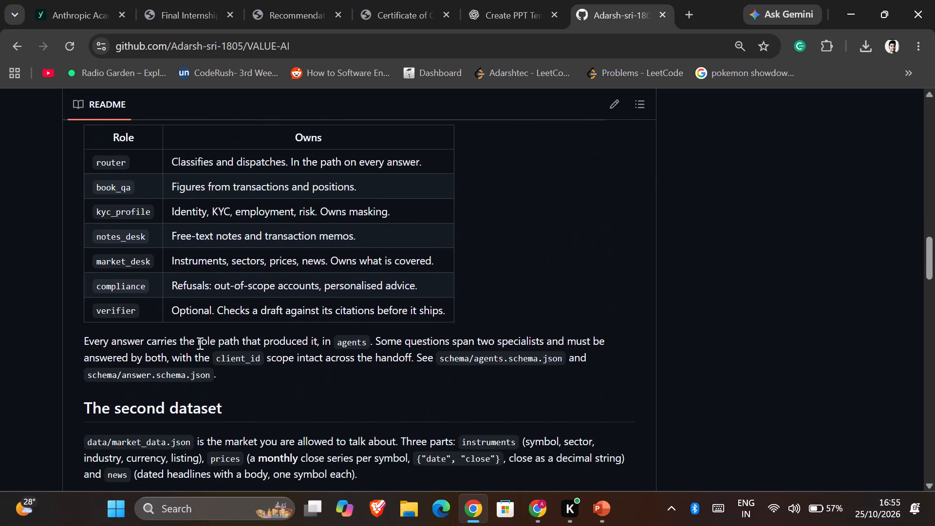
scroll(199, 343, down, 3)
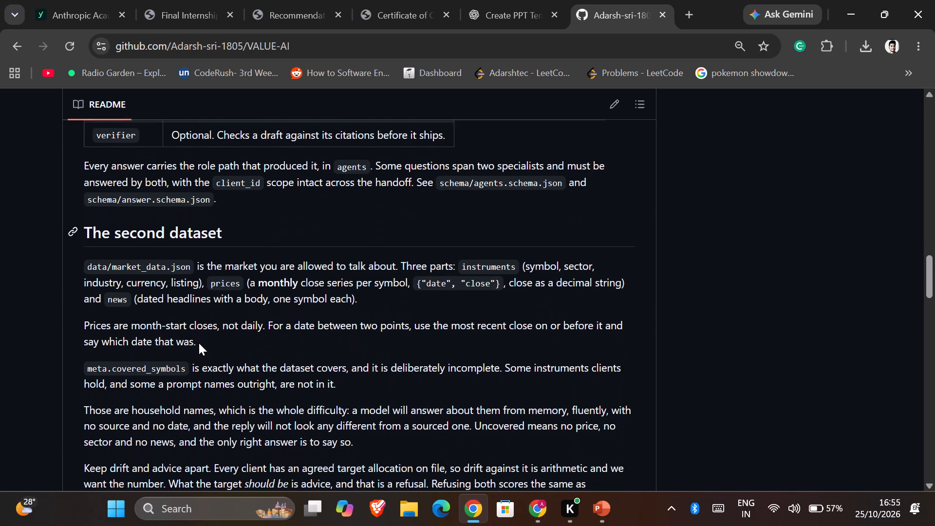
scroll(199, 343, down, 5)
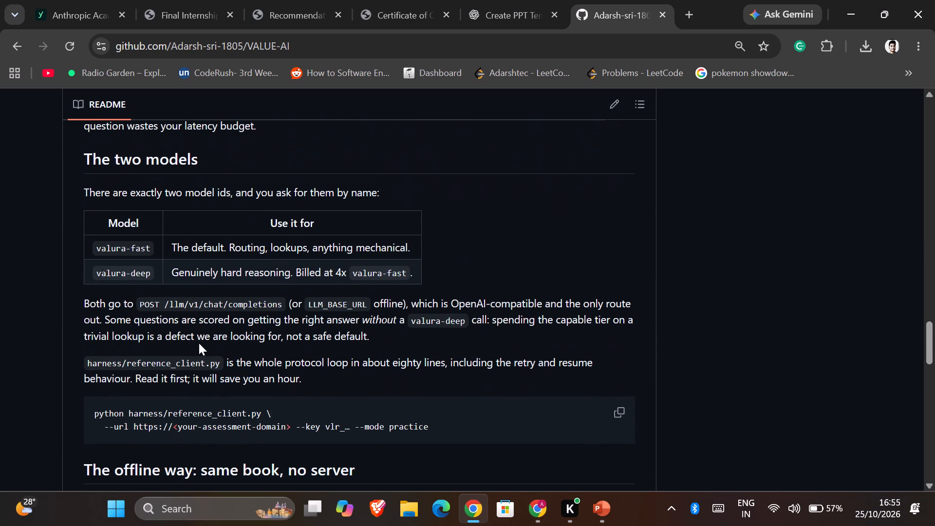
scroll(199, 343, down, 1)
scroll(199, 343, up, 2)
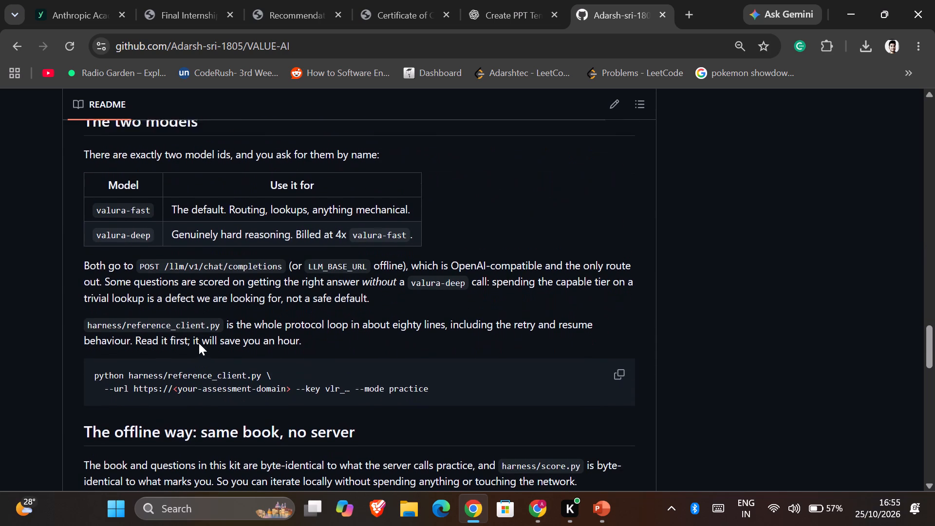
scroll(199, 343, up, 3)
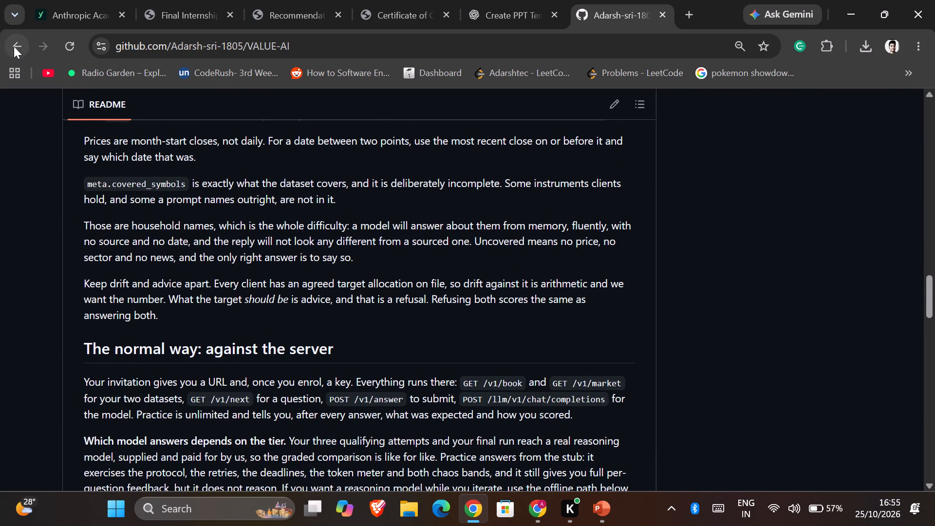
click(14, 46)
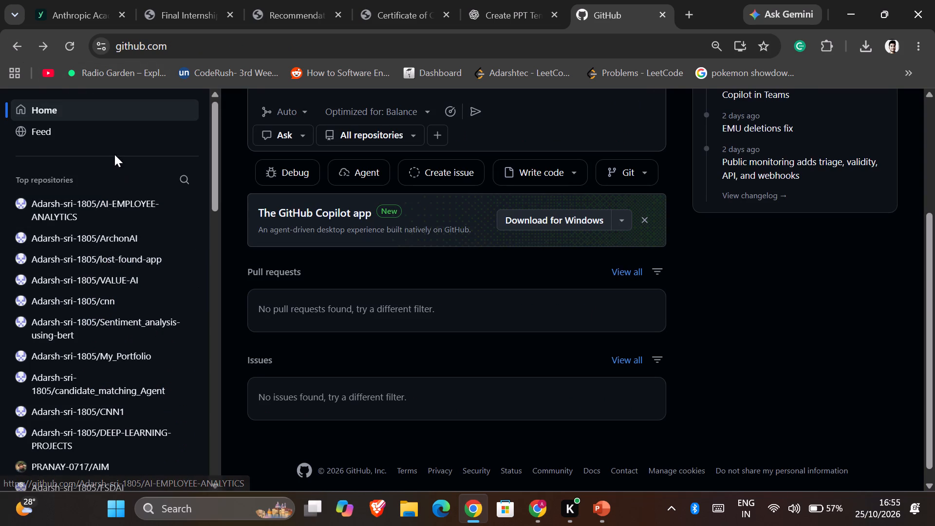
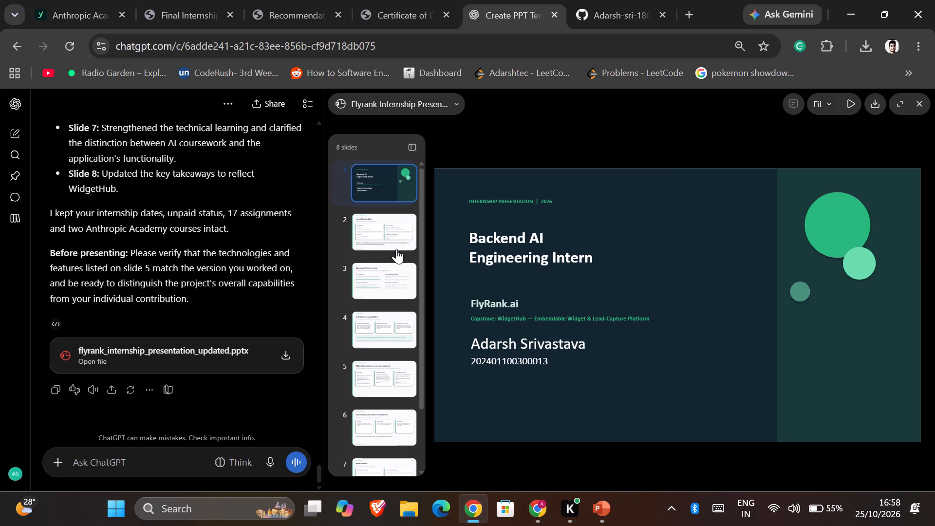
click(386, 242)
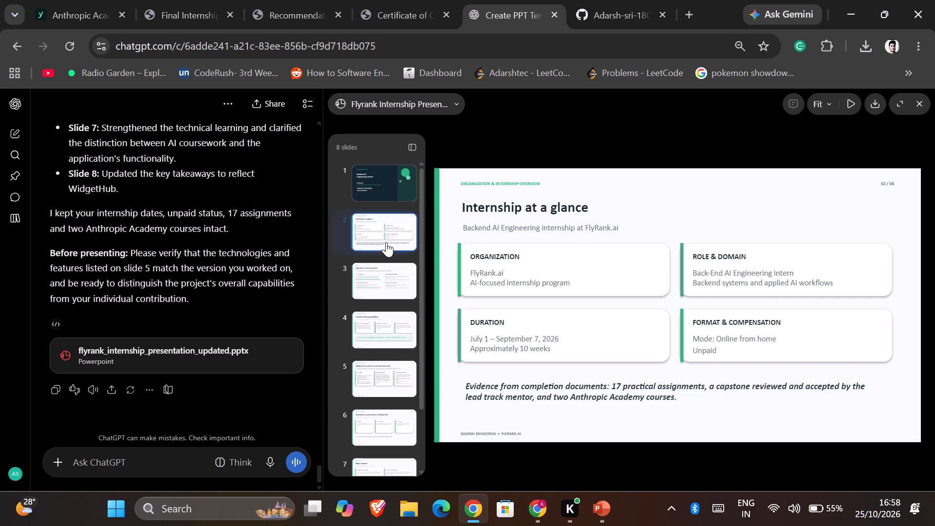
click(393, 284)
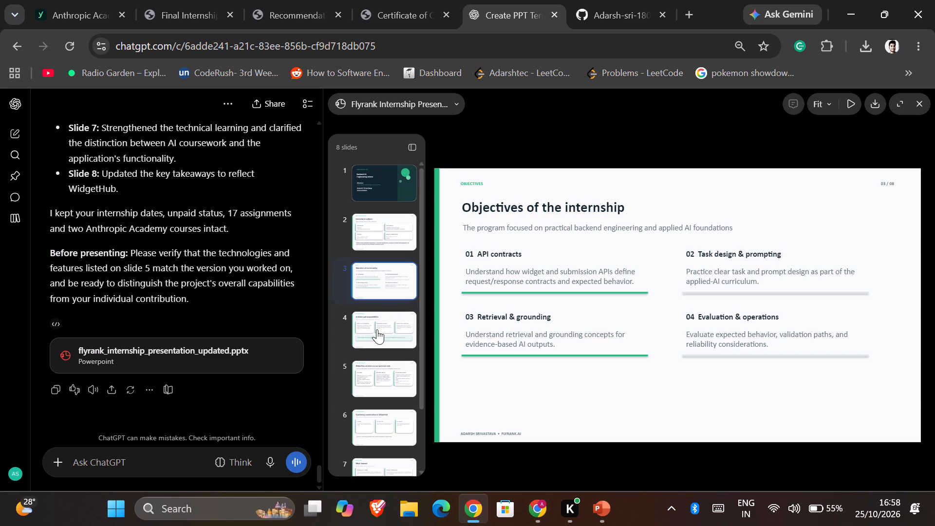
click(377, 329)
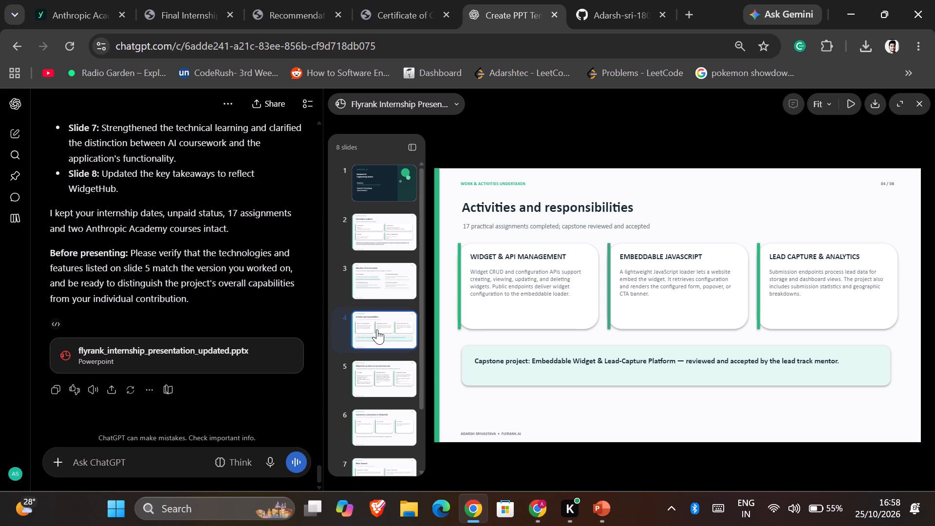
click(377, 329)
click(391, 372)
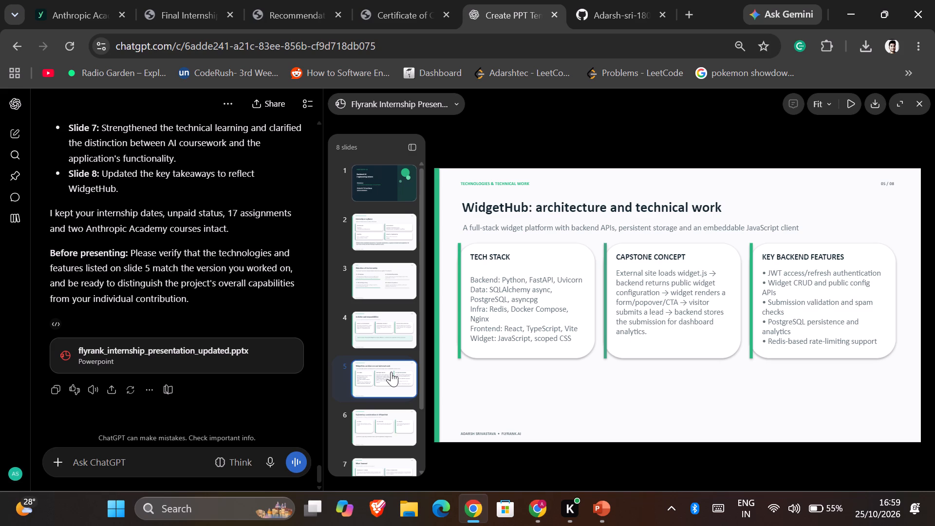
scroll(393, 370, down, 5)
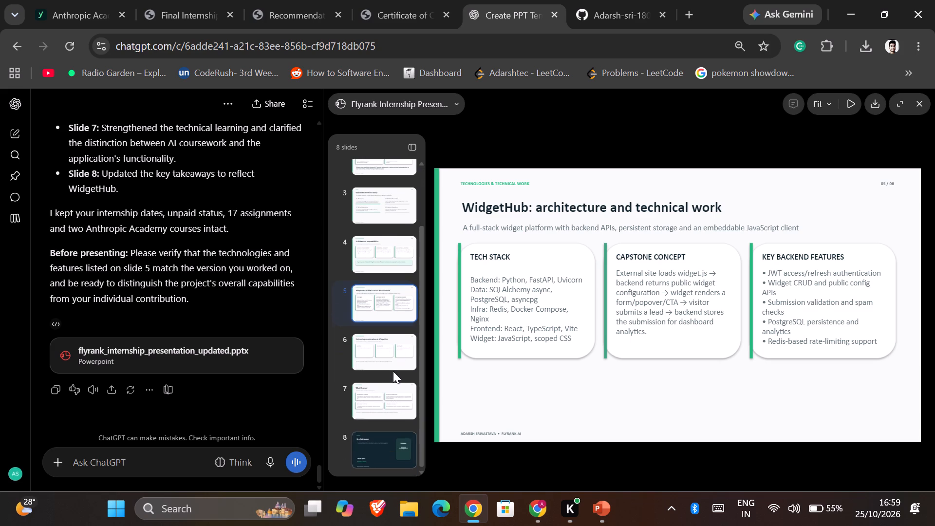
click(375, 363)
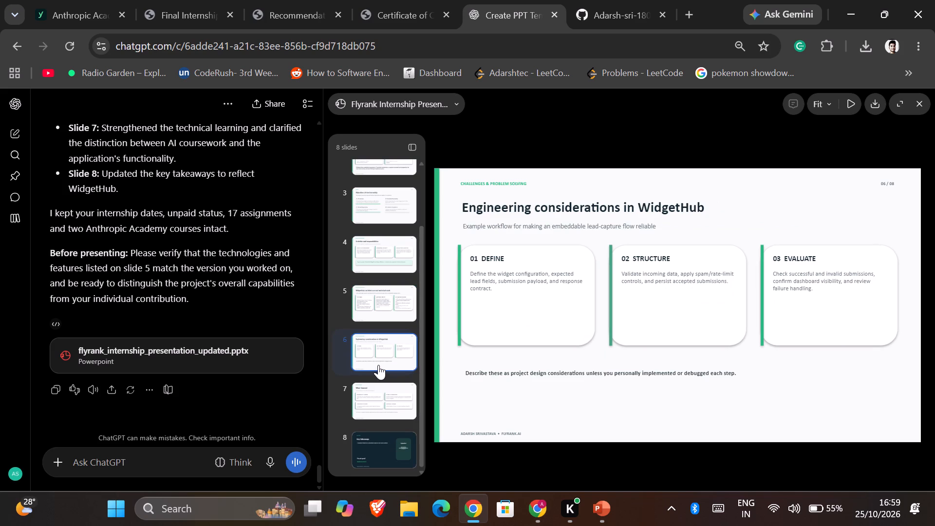
scroll(378, 365, down, 3)
click(391, 396)
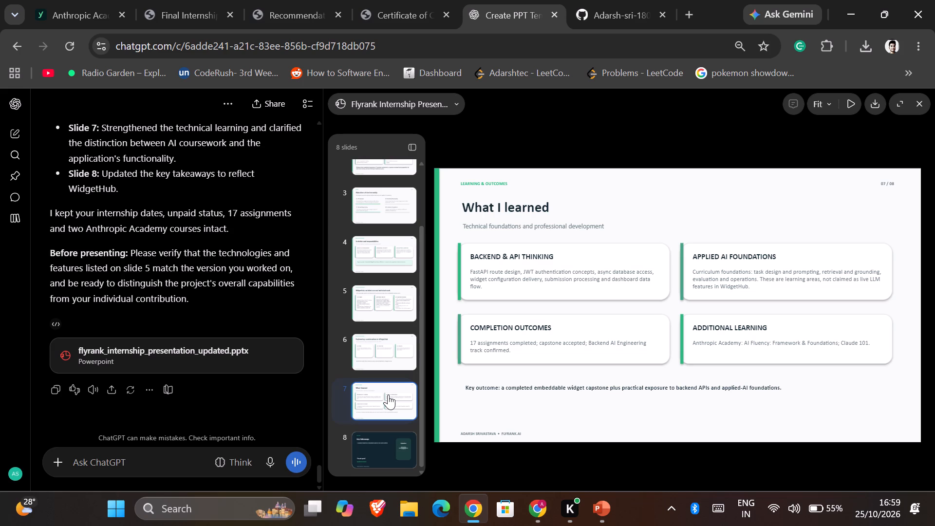
click(372, 460)
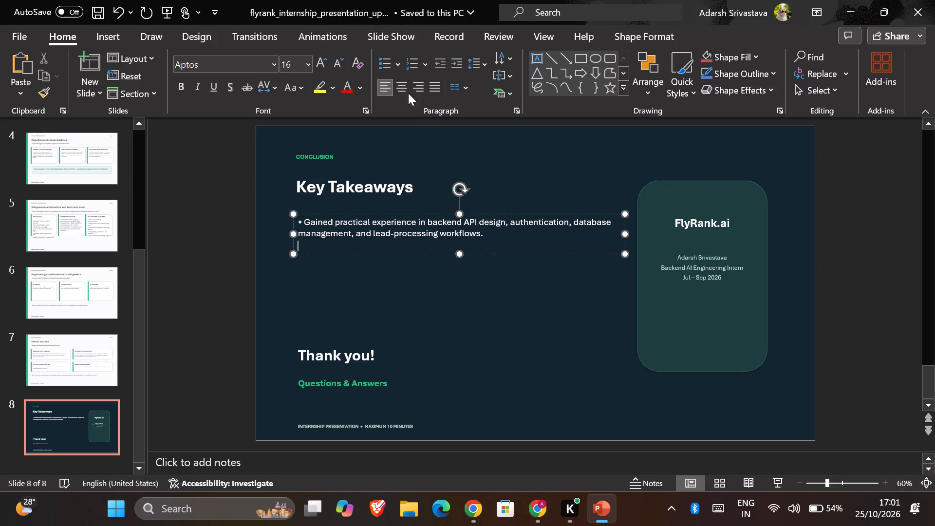
click(383, 64)
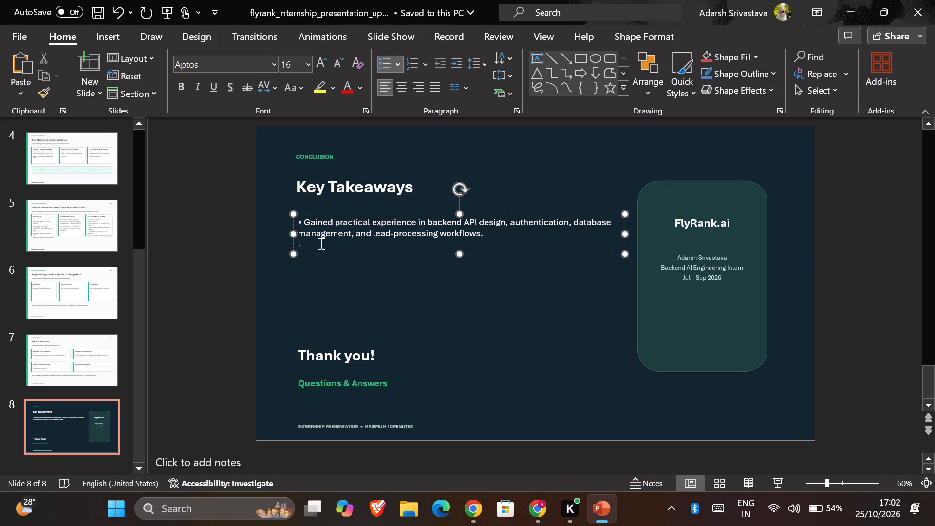
Replace the automatic bullet on the second line with a copy of the first takeaway's bullet character, followed by a space.
key(BackSpace)
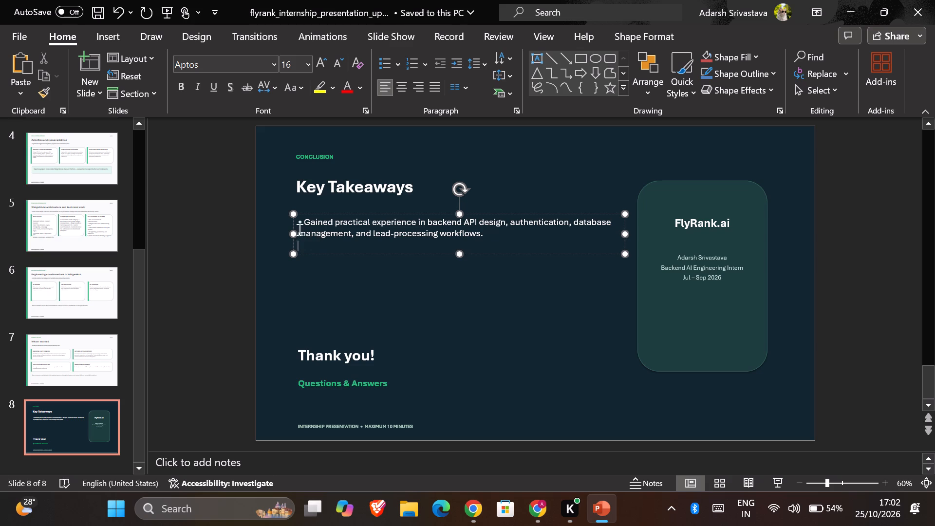
drag(303, 222, 297, 220)
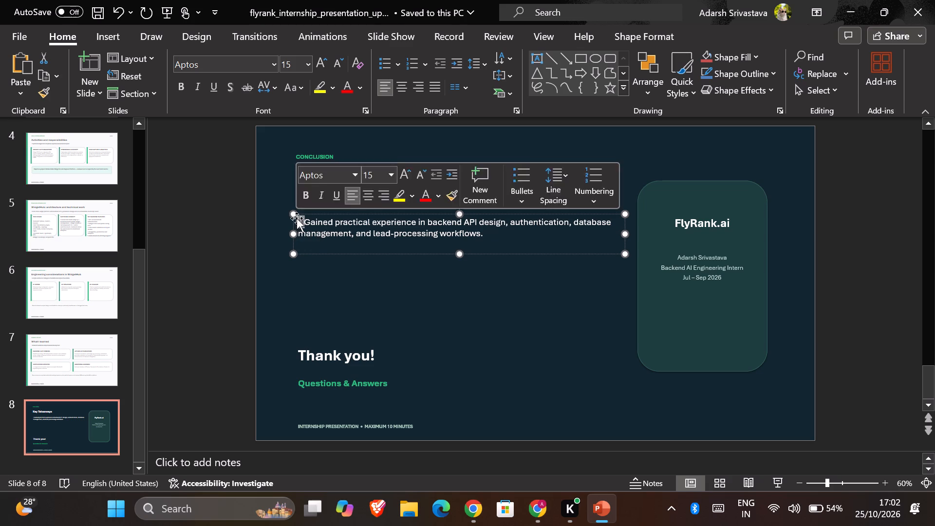
key(ctrl+c)
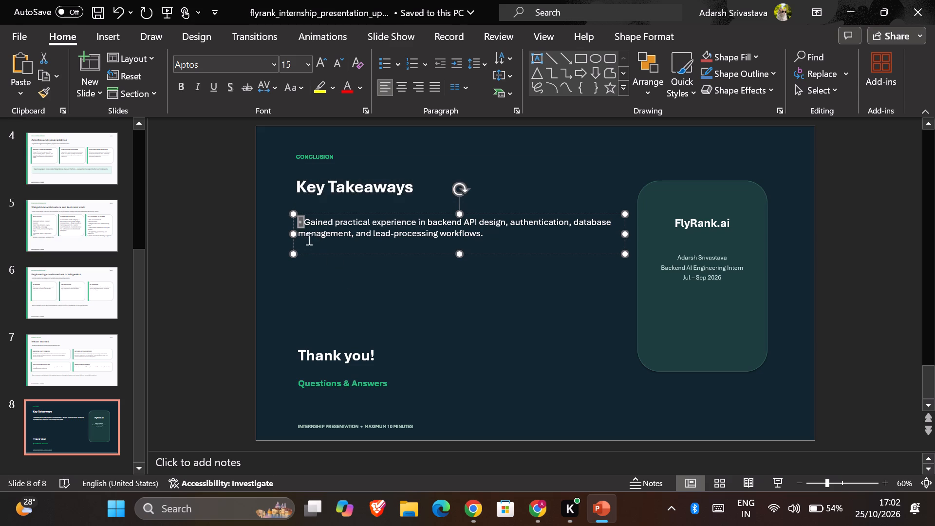
click(312, 246)
key(ctrl+v)
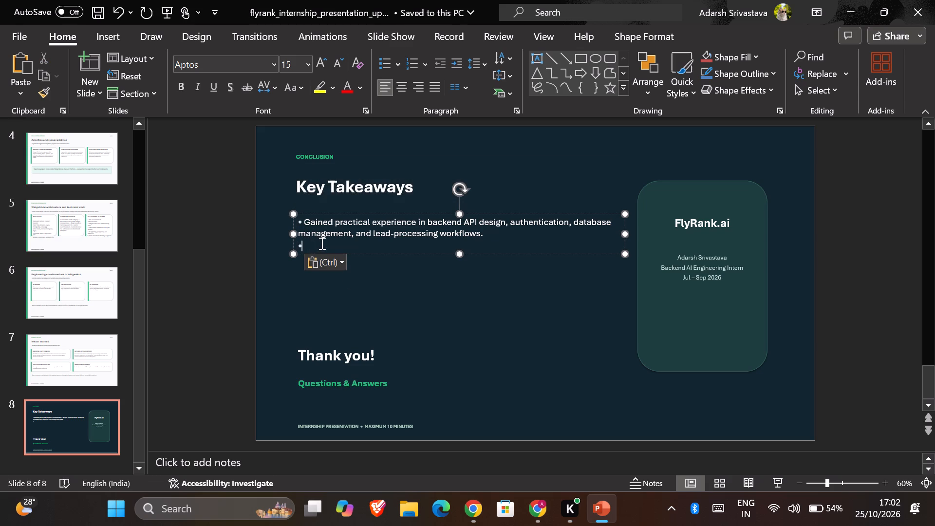
key(space)
Insert the "Understood how to connect an embeddable JavaScript widget…" text from the clipboard history after the second bullet.
key(super+v)
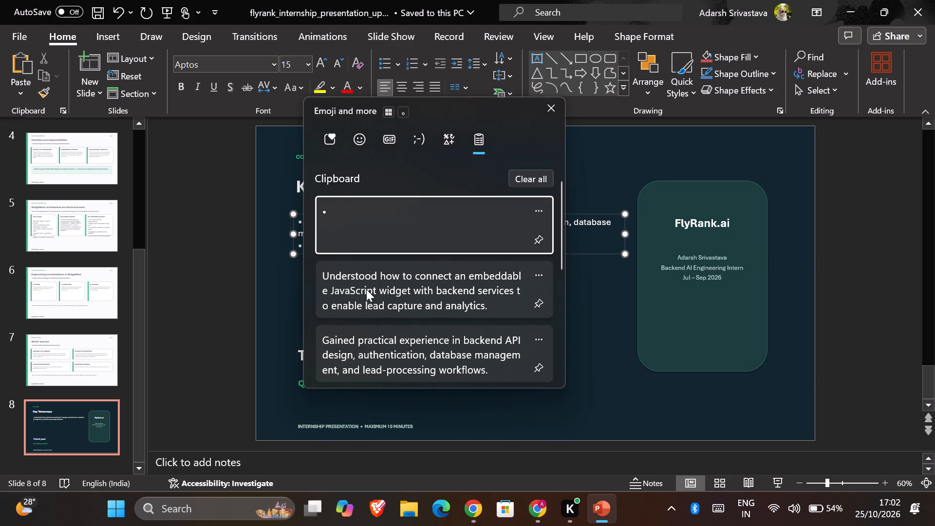
click(366, 291)
key(ctrl+v)
Format the pasted second takeaway in the Aptos font with the white theme colour.
drag(482, 259, 478, 259)
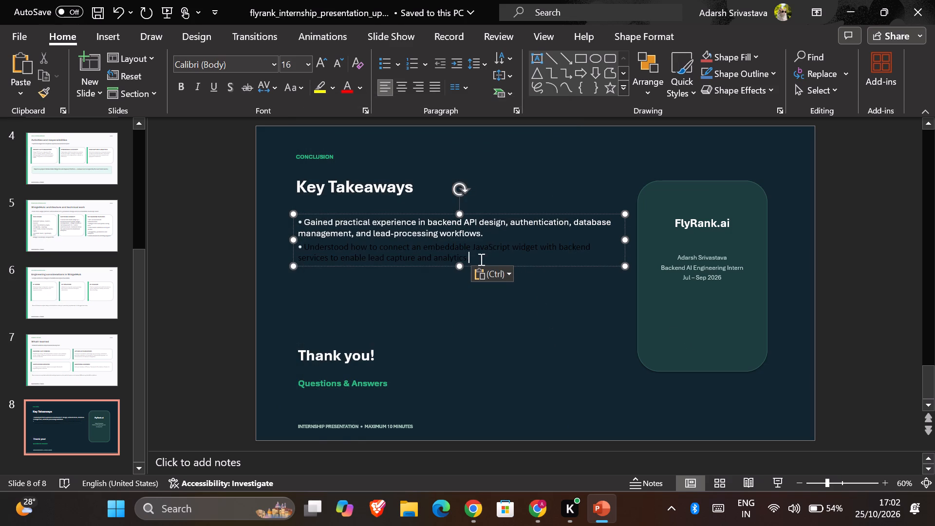
drag(478, 259, 311, 248)
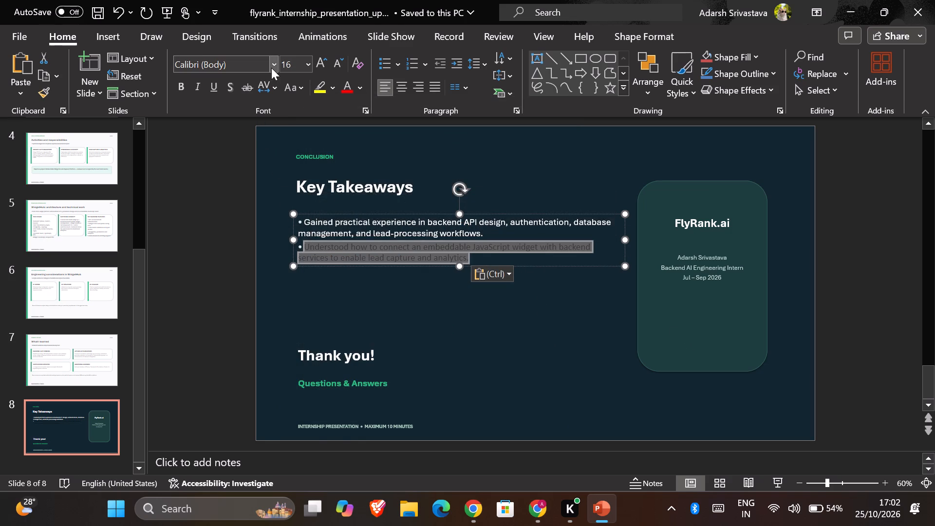
click(271, 68)
click(216, 251)
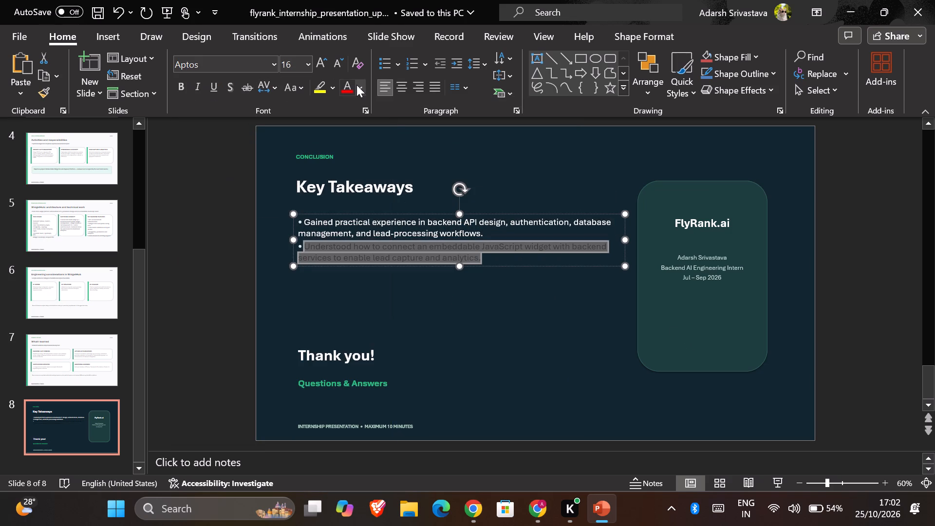
click(356, 85)
click(348, 151)
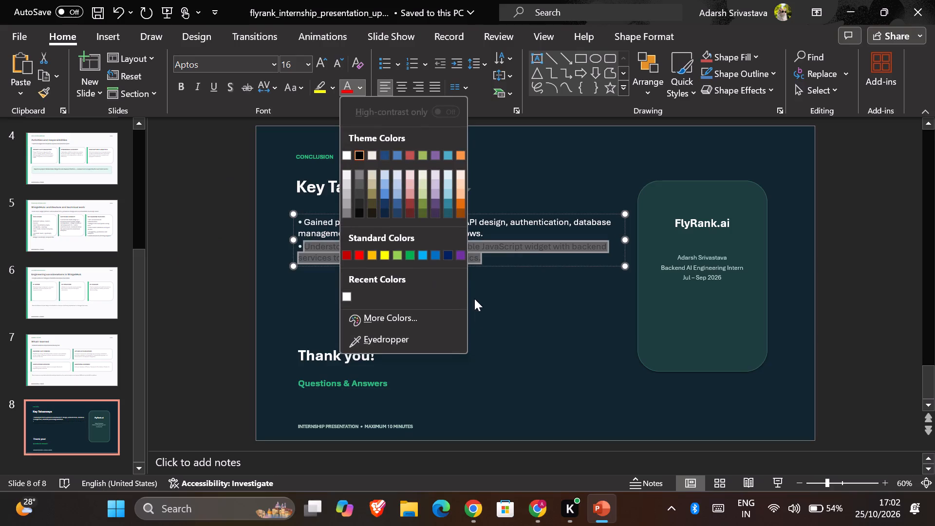
click(345, 157)
click(522, 355)
Insert a blank line between the first and second takeaways on slide 8.
click(485, 226)
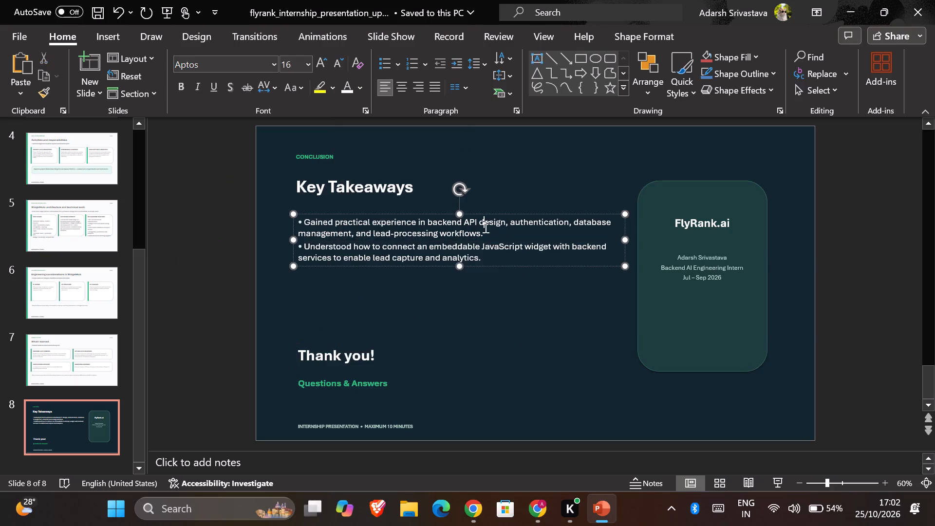
click(493, 231)
key(Return)
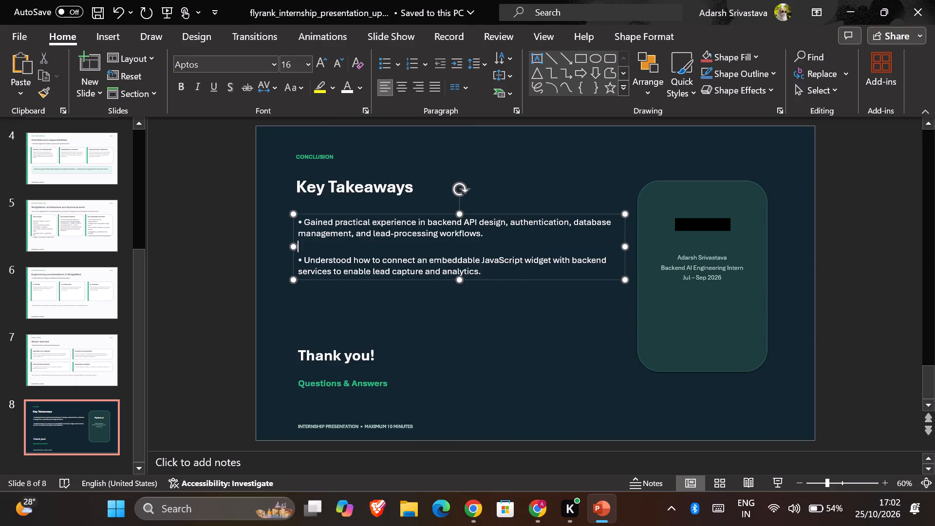
click(518, 340)
click(847, 266)
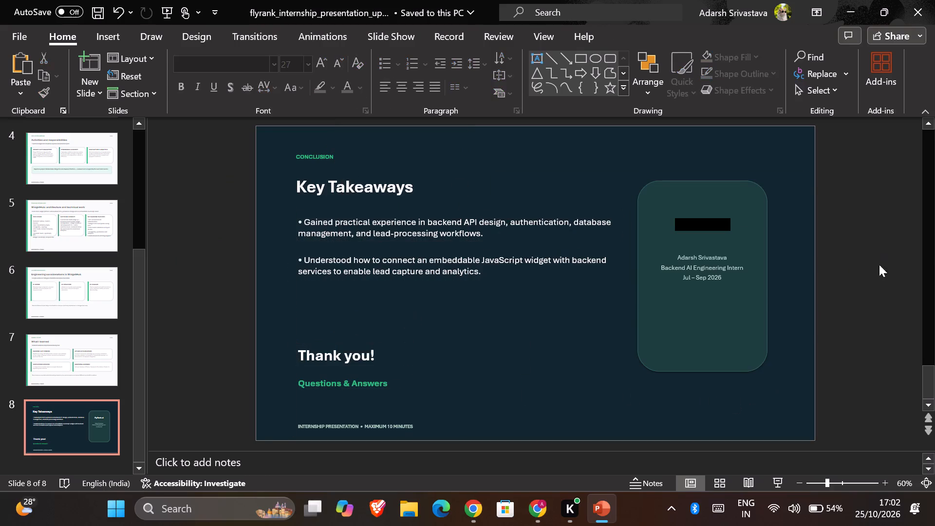
Move the takeaways text box slightly down and to the left, leaving more space below the Key Takeaways heading.
click(338, 209)
drag(343, 212, 339, 227)
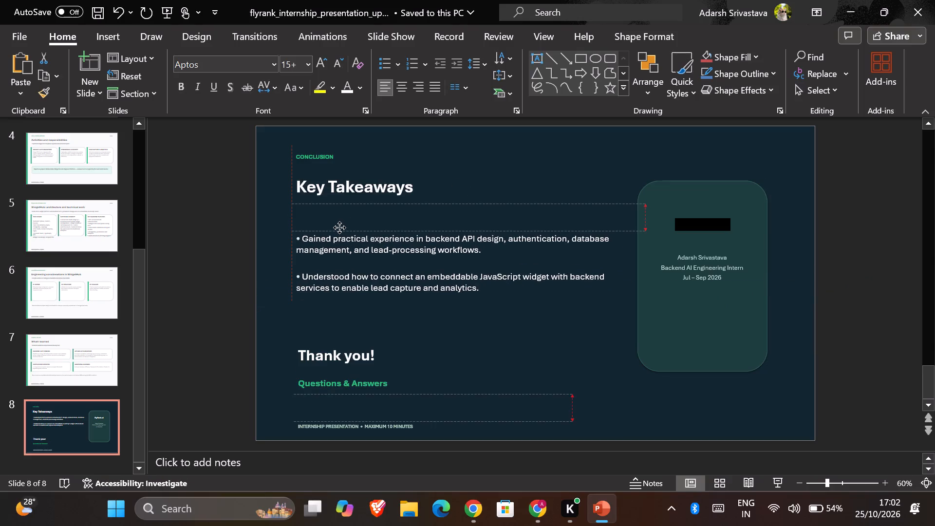
drag(339, 227, 336, 229)
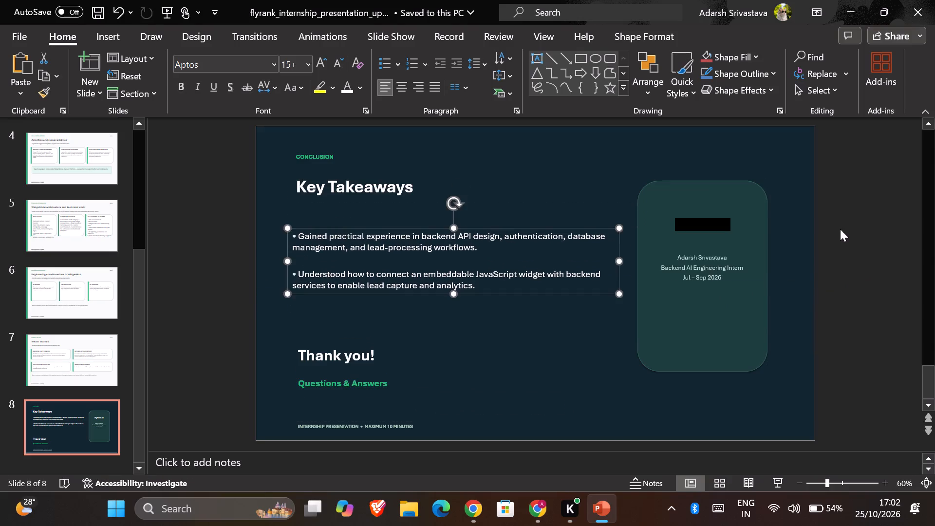
click(840, 229)
Delete the whole FlyRank.ai card with its name, role and date text from slide 8.
click(715, 273)
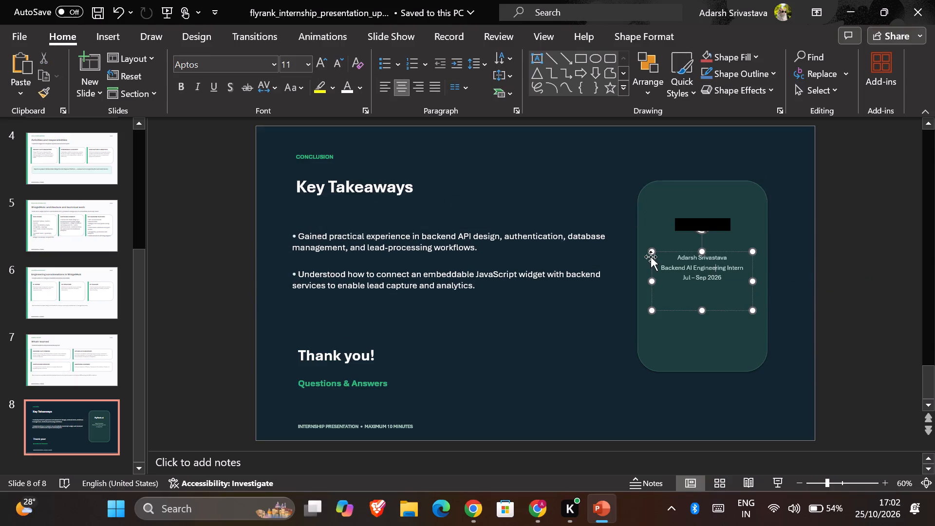
click(664, 191)
drag(602, 150, 783, 397)
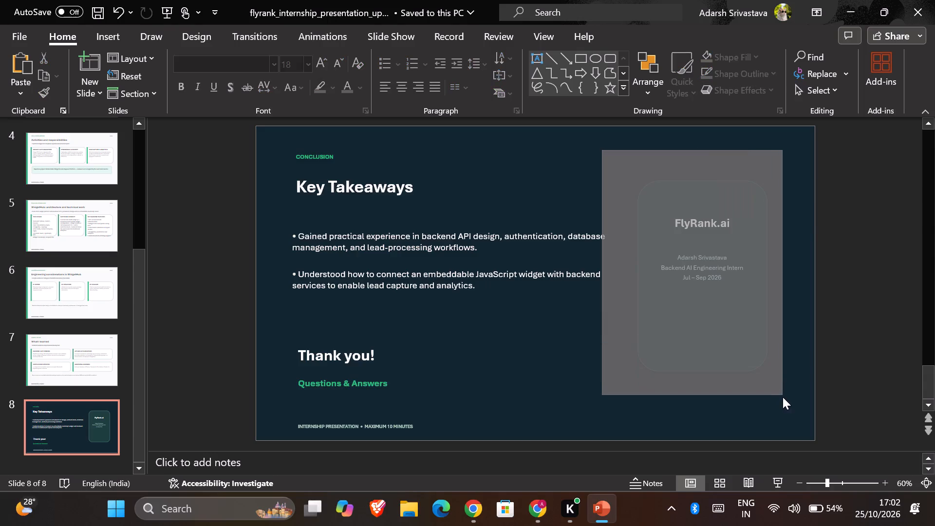
drag(783, 397, 808, 397)
key(Delete)
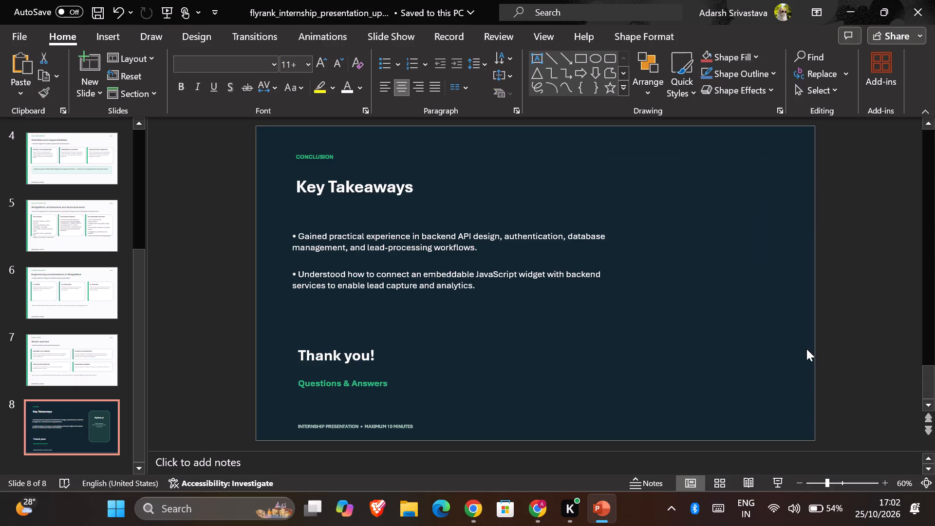
Widen the takeaways text box toward the space freed by the deleted card.
click(412, 270)
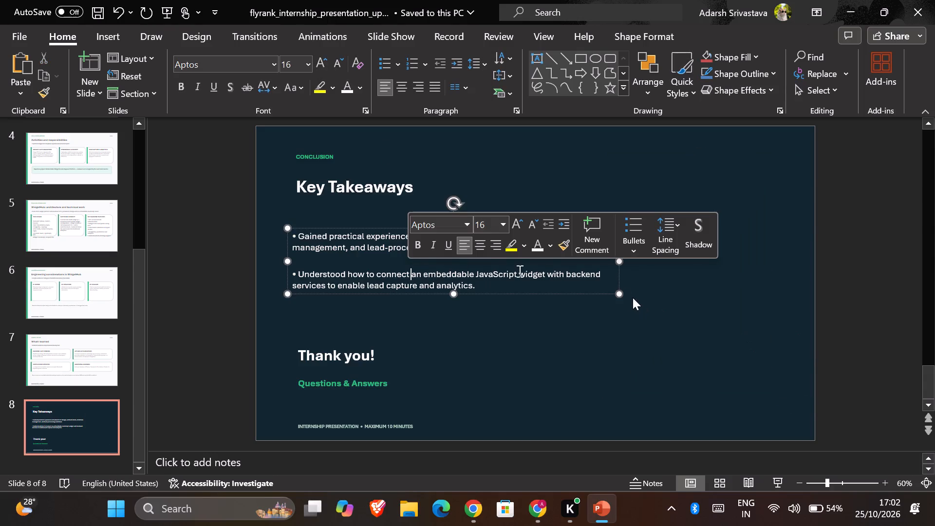
drag(619, 296, 674, 325)
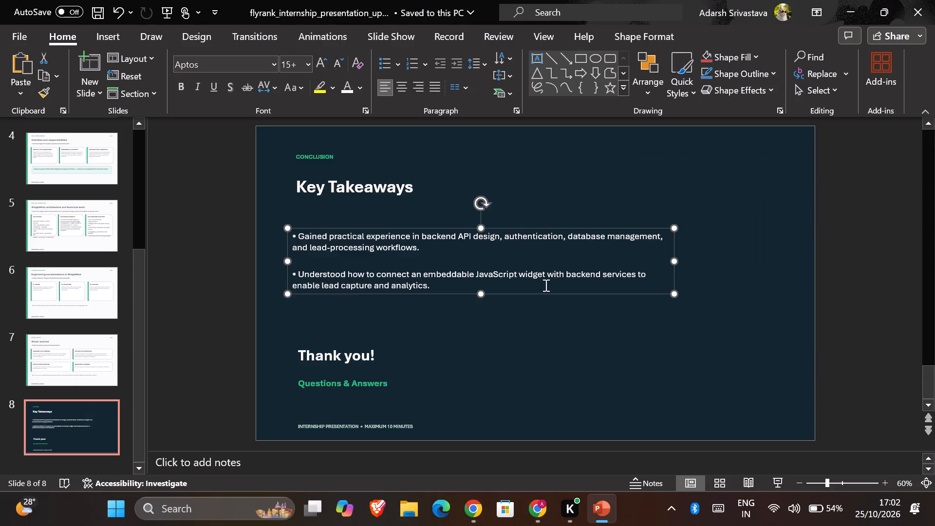
Set the font size of both takeaways to 20.
drag(539, 288, 291, 237)
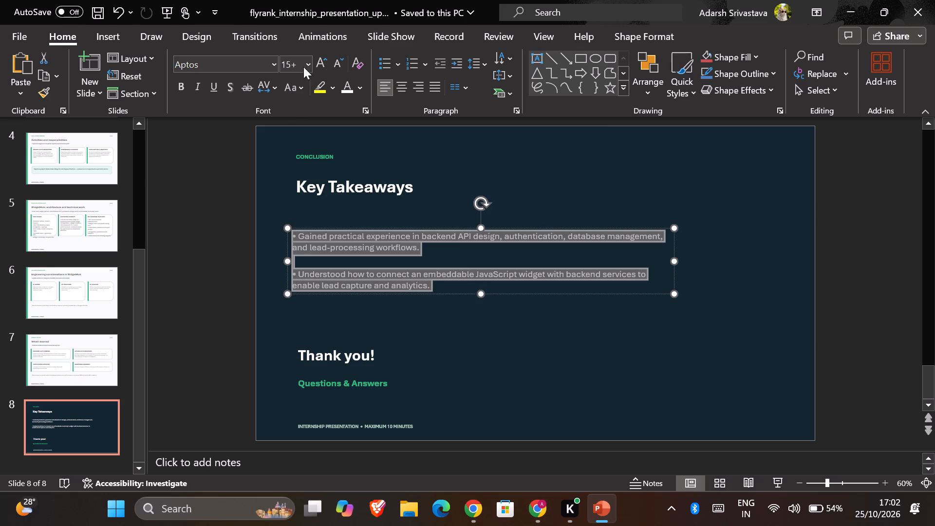
click(307, 62)
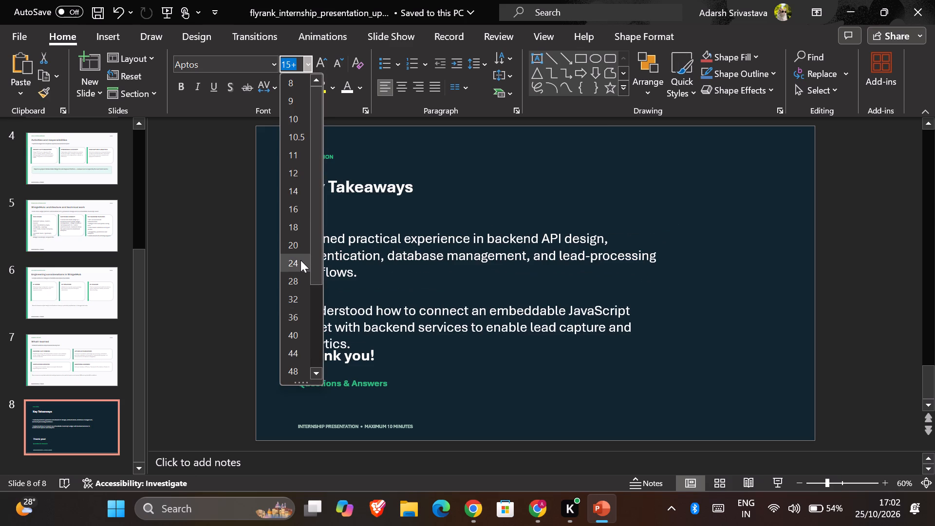
click(298, 236)
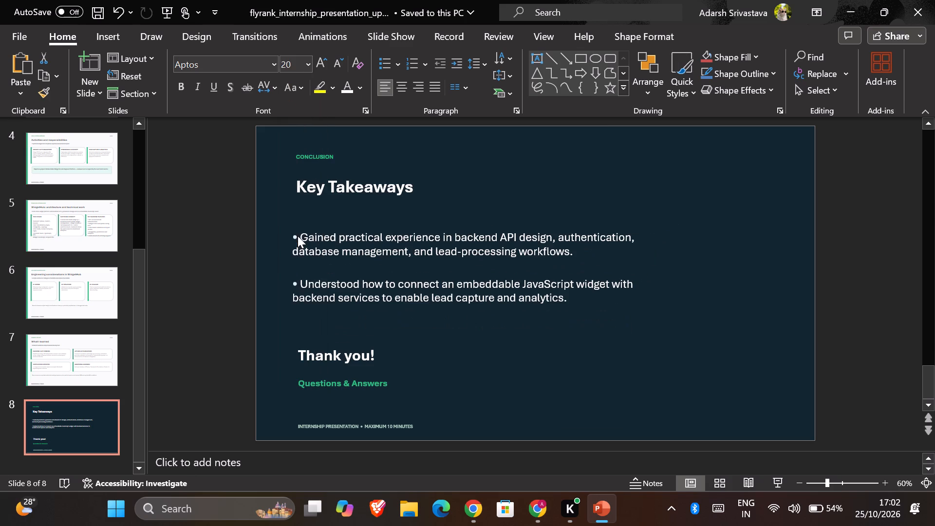
click(840, 244)
Move the Key Takeaways heading so its left edge lines up with the takeaways text below it.
click(352, 192)
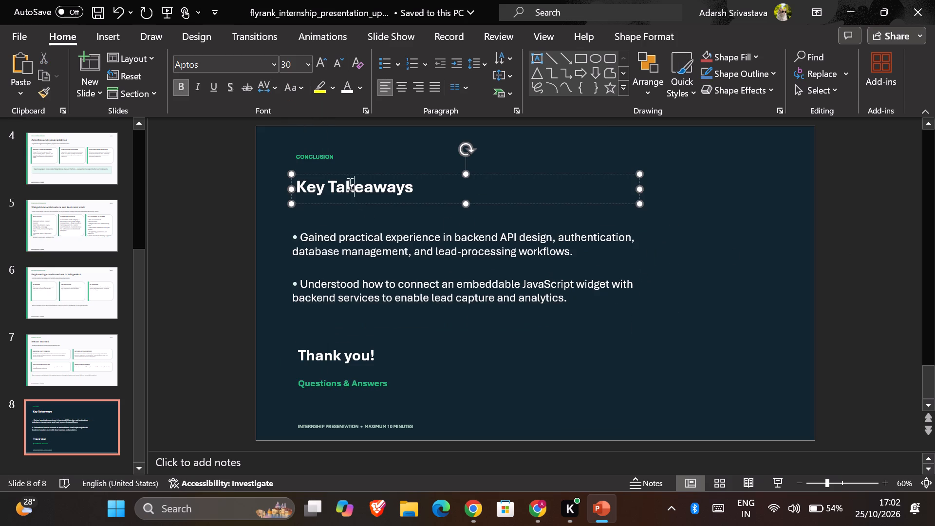
drag(347, 173, 338, 175)
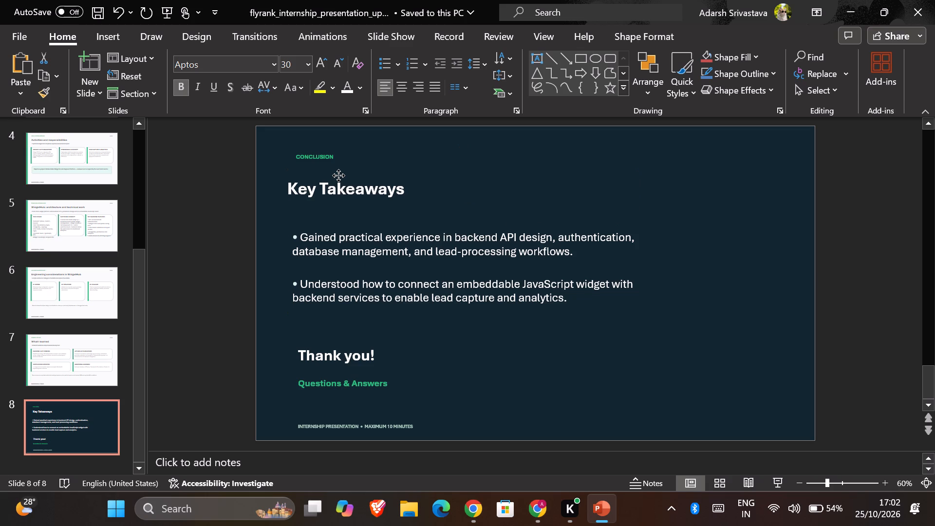
drag(338, 175, 342, 177)
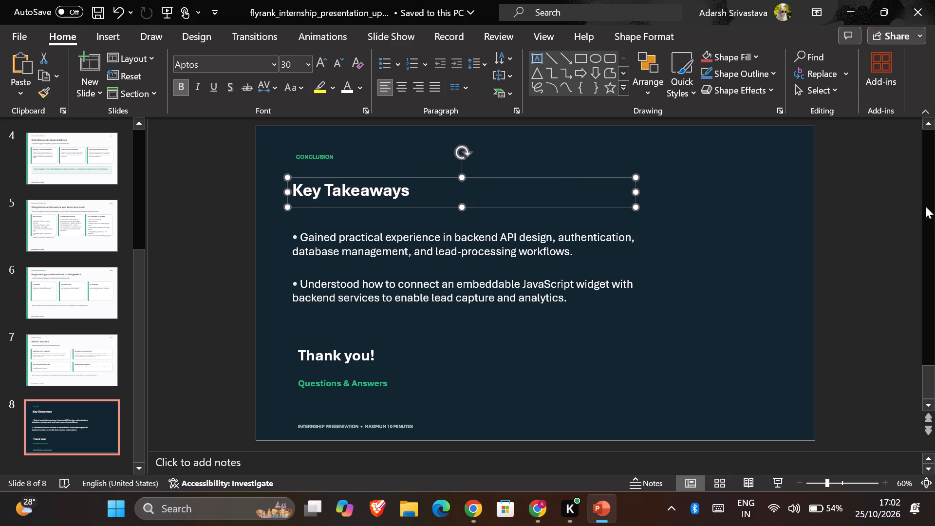
click(870, 243)
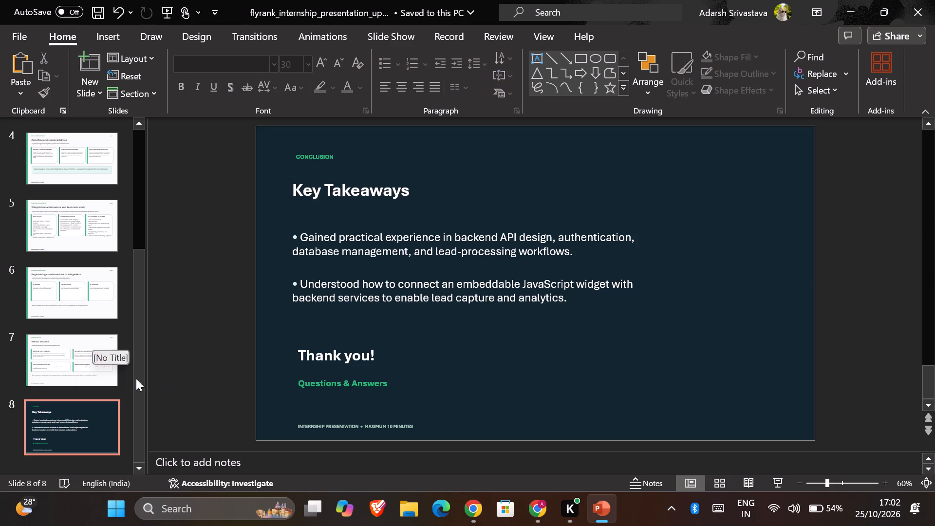
Review the layout of the earlier content slides, checking whether the text fits inside its cards.
click(91, 353)
click(92, 304)
click(86, 245)
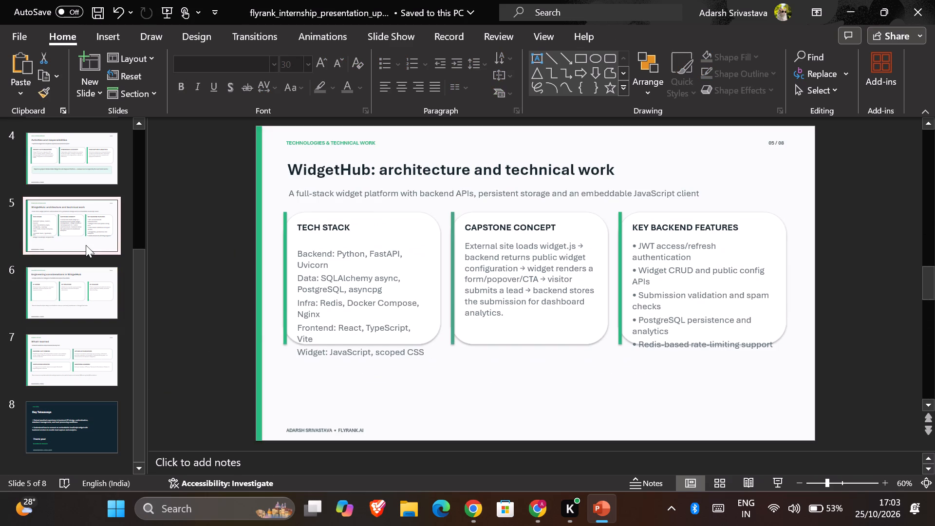
scroll(86, 245, up, 13)
scroll(88, 192, down, 6)
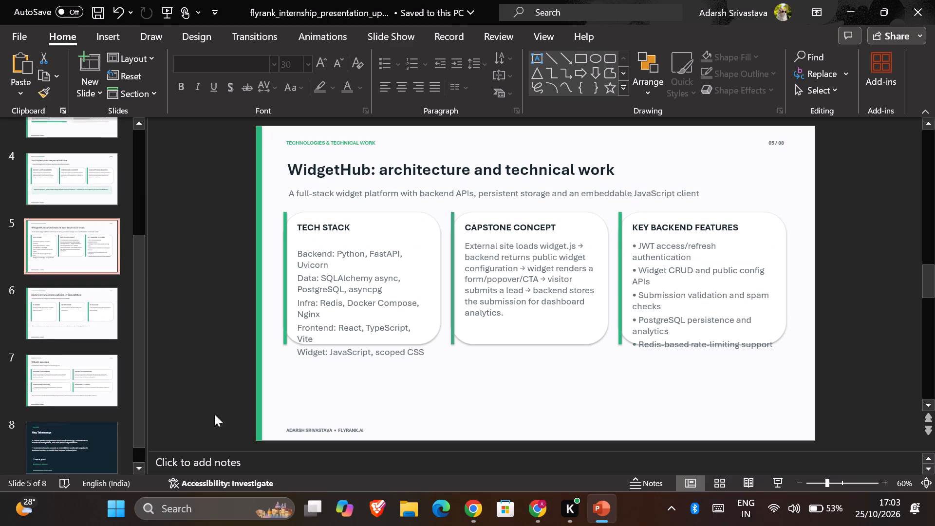
click(56, 234)
click(59, 295)
click(70, 377)
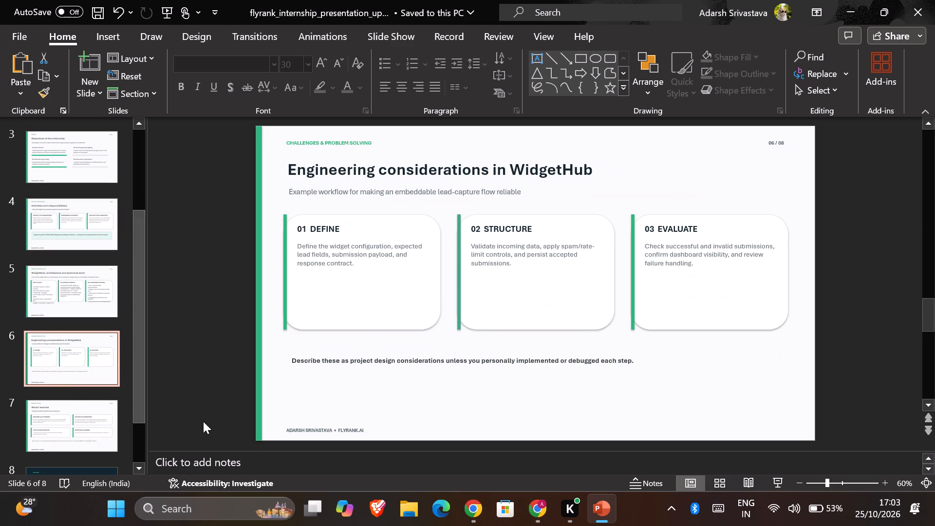
drag(79, 274, 70, 273)
click(71, 238)
click(82, 172)
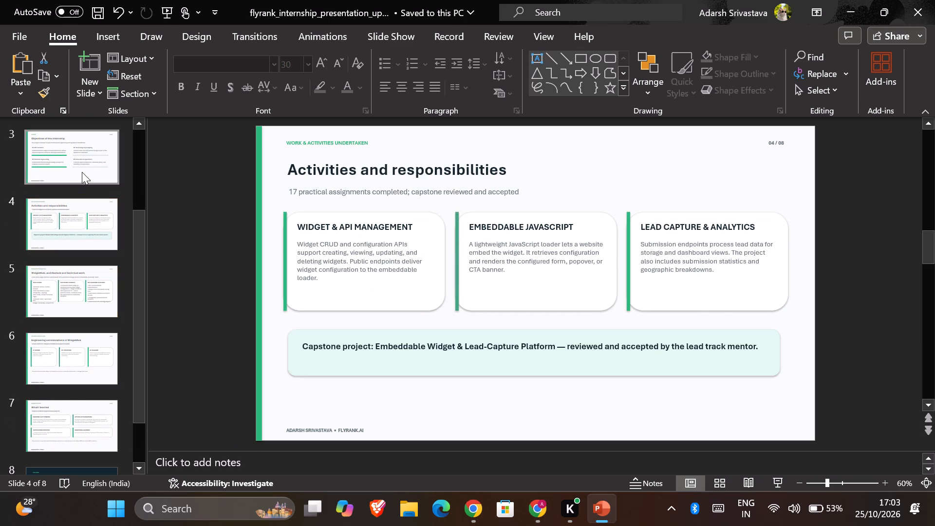
click(85, 282)
click(91, 321)
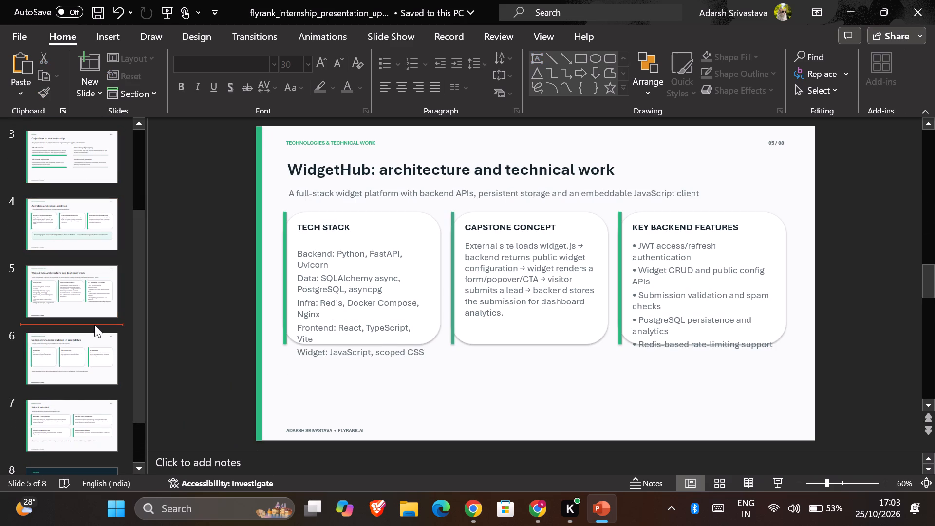
Set the font size of the Tech Stack card's body text on slide 5 to 14.
click(413, 349)
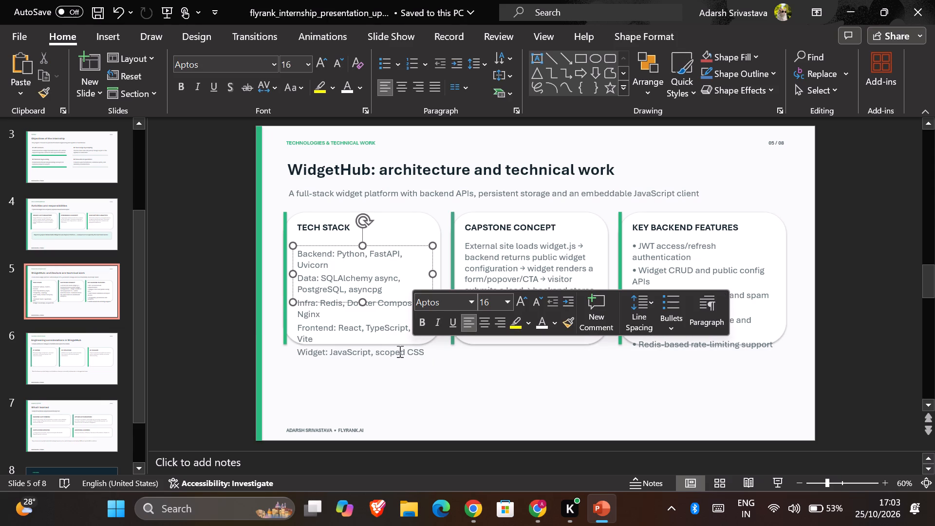
click(510, 296)
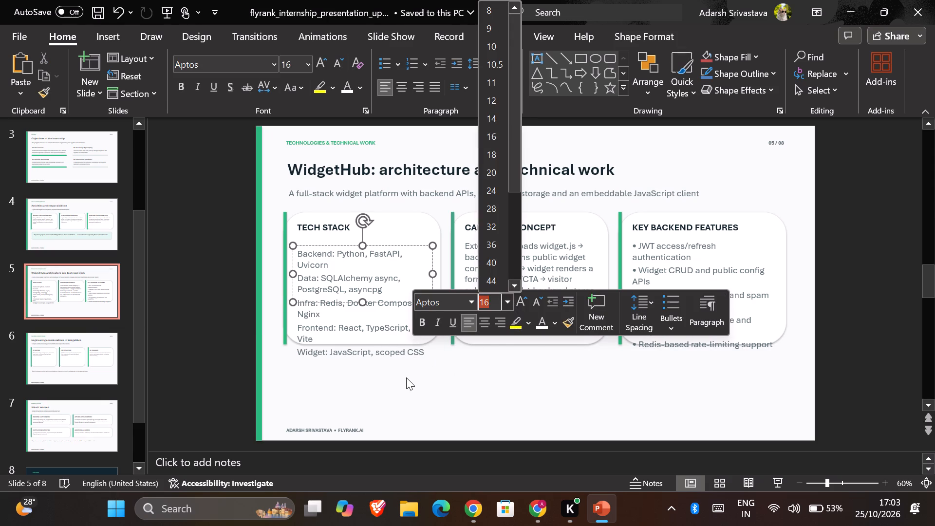
click(406, 377)
click(398, 246)
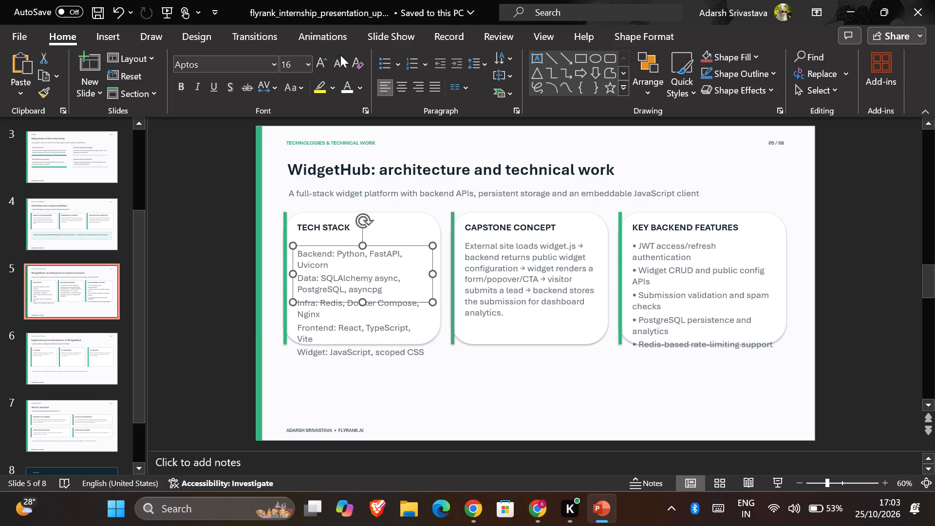
click(311, 60)
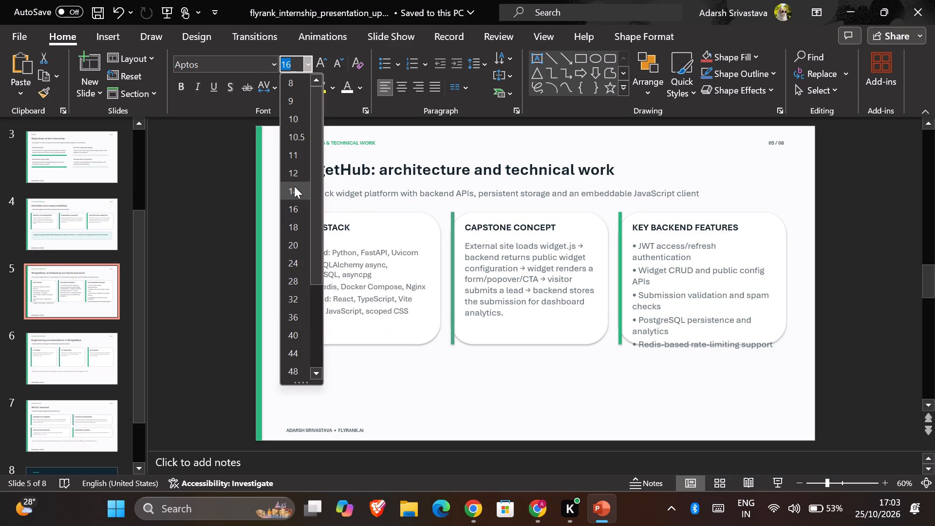
click(294, 186)
Set the Capstone Concept card's description to font size 14 and move it slightly down, away from its heading.
click(511, 260)
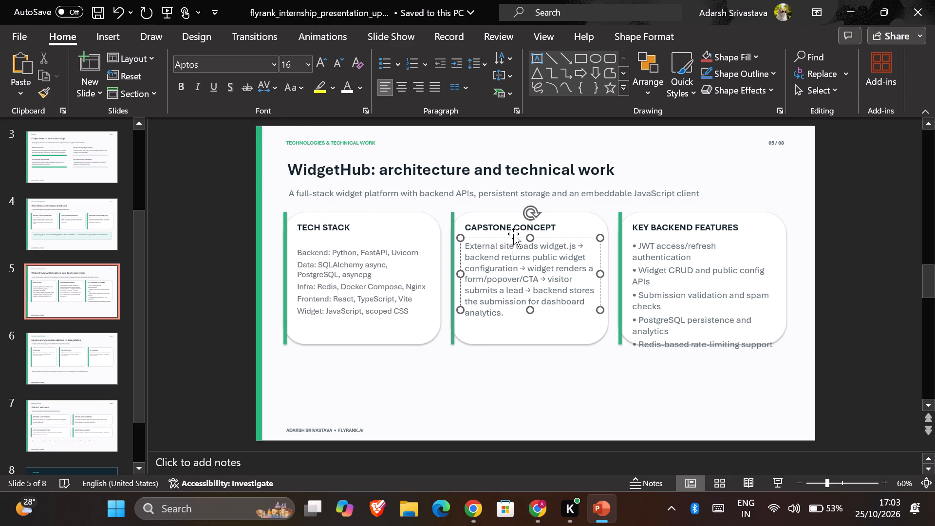
click(513, 234)
click(520, 246)
click(515, 239)
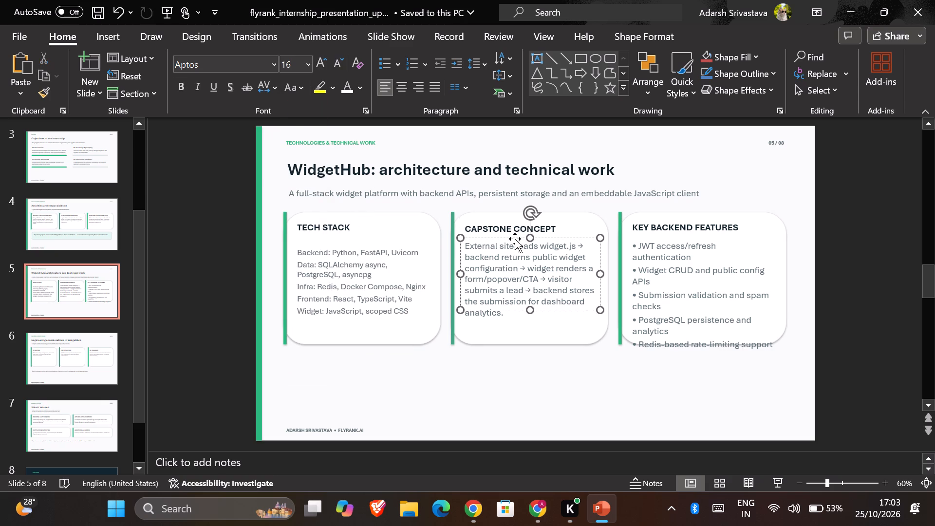
click(309, 60)
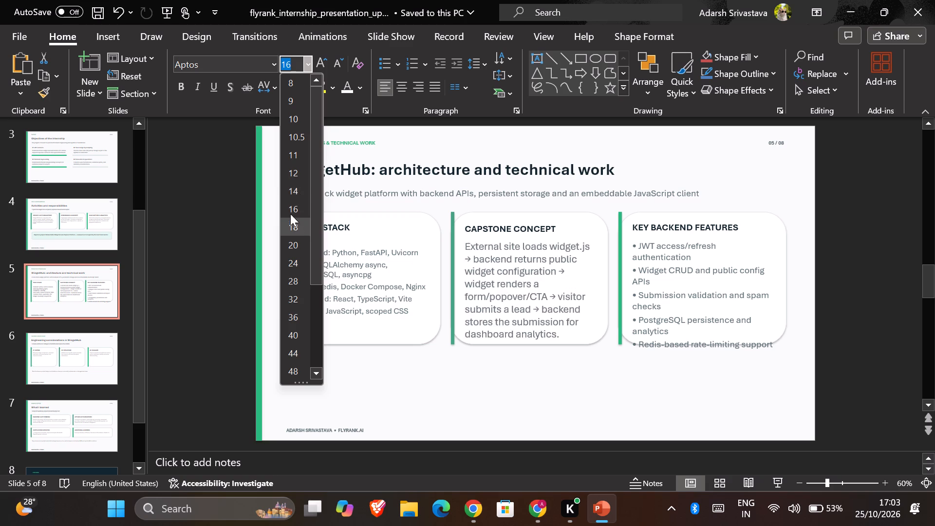
click(290, 191)
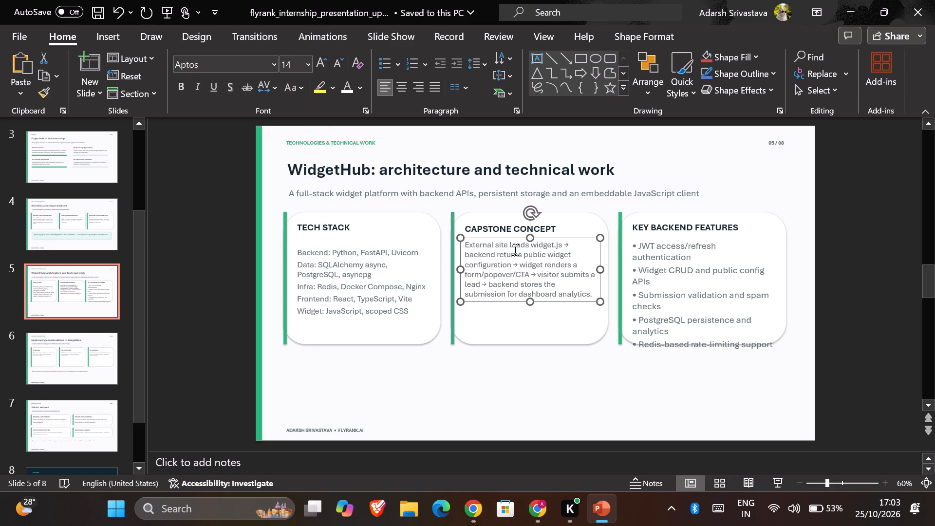
drag(508, 238, 508, 247)
Set the font size of the Key Backend Features bullet list to 14.
click(689, 279)
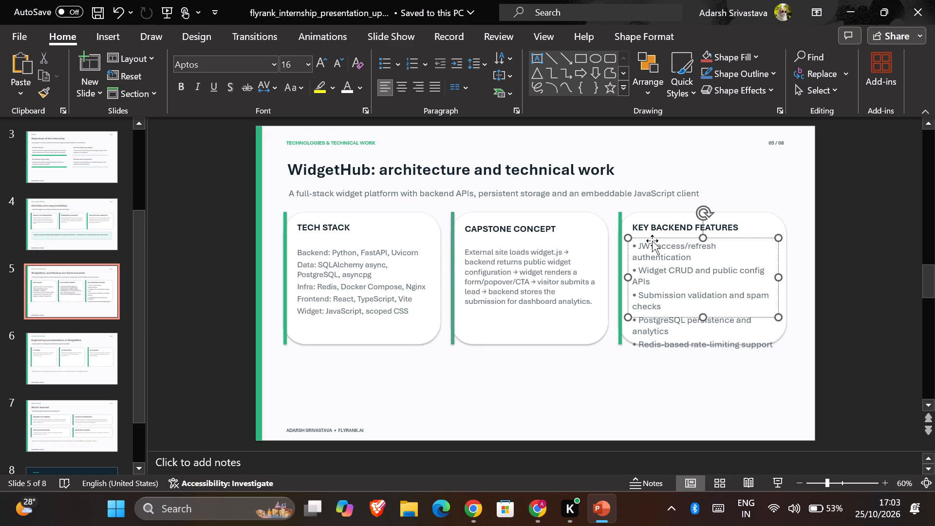
click(654, 241)
click(652, 239)
click(310, 67)
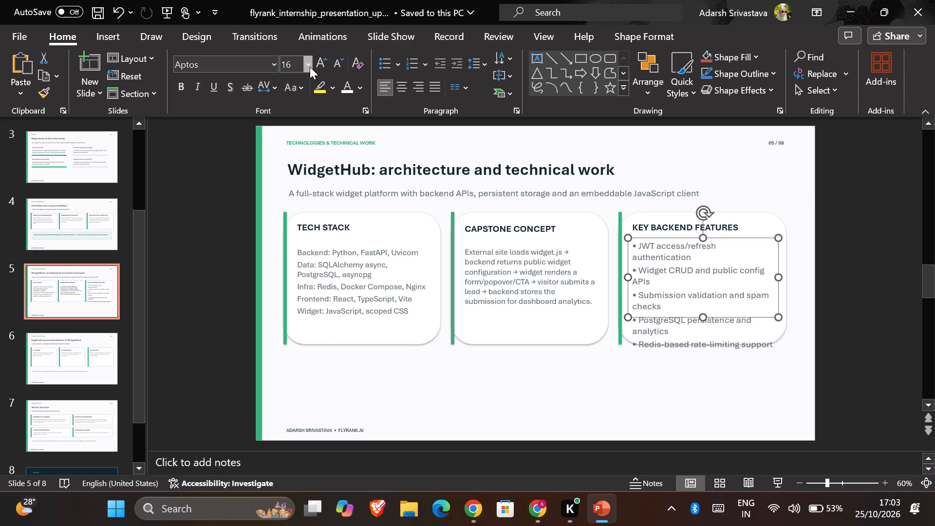
click(298, 194)
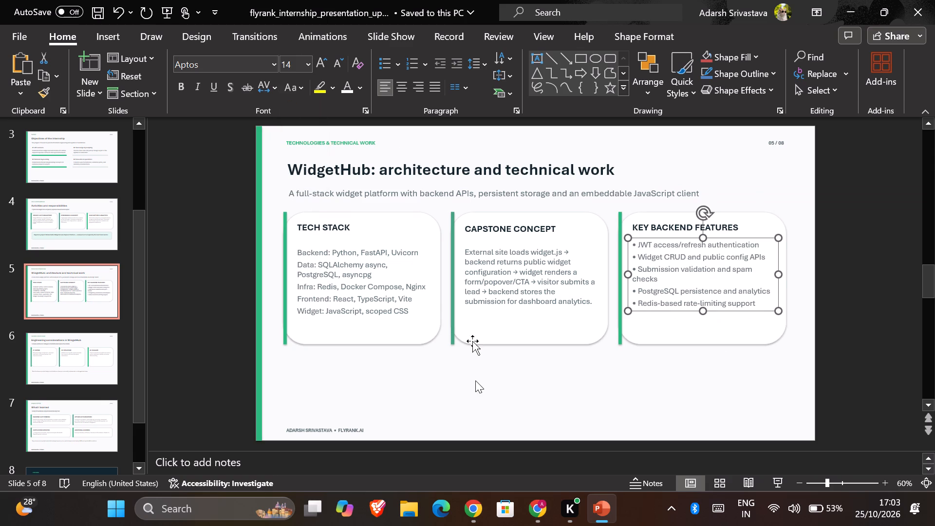
click(475, 380)
Move the Tech Stack heading and the body text beneath it slightly up within their card.
click(407, 287)
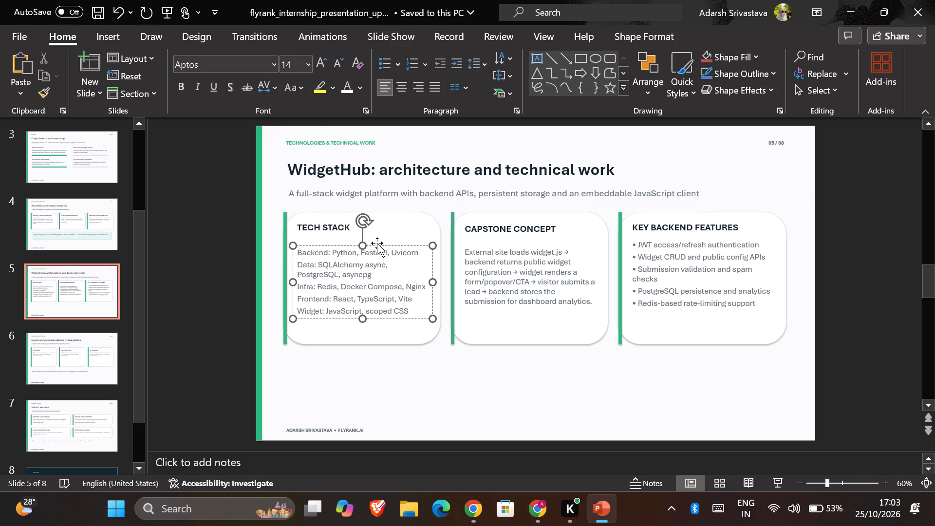
drag(377, 243, 375, 238)
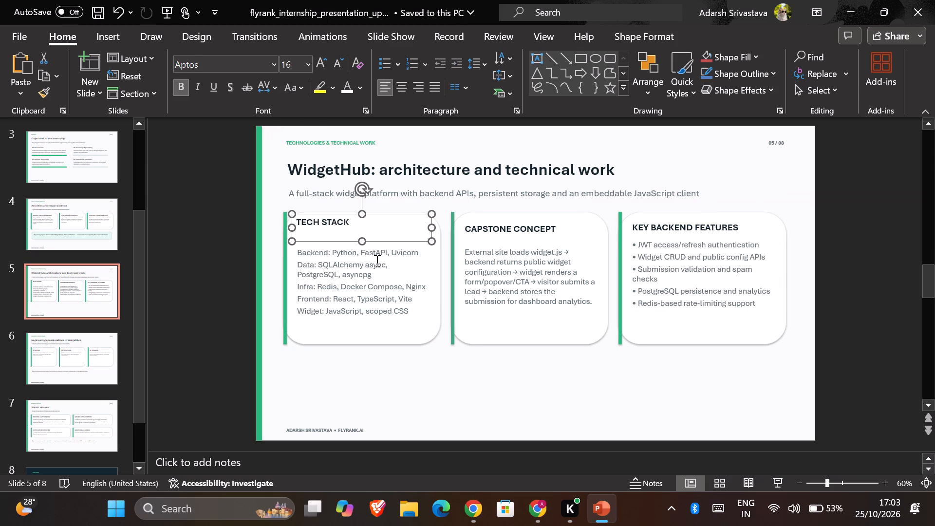
click(376, 261)
click(376, 246)
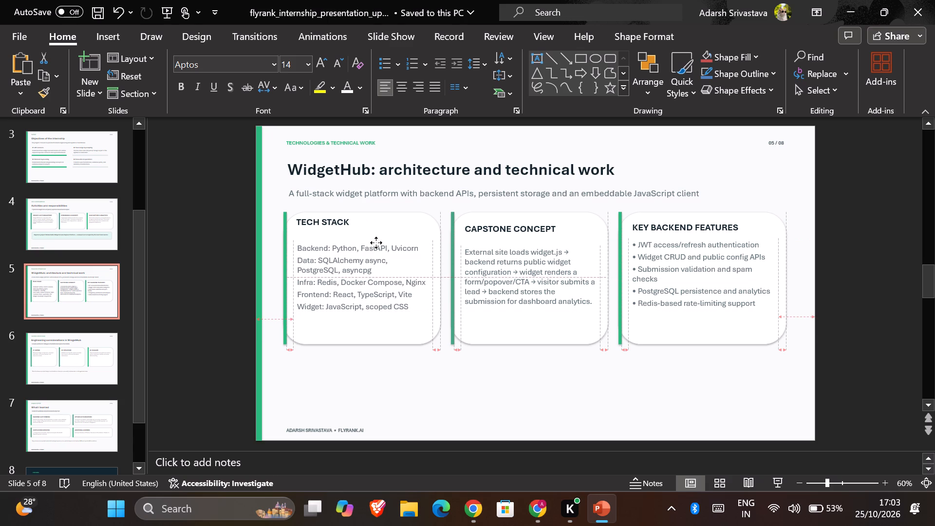
click(598, 387)
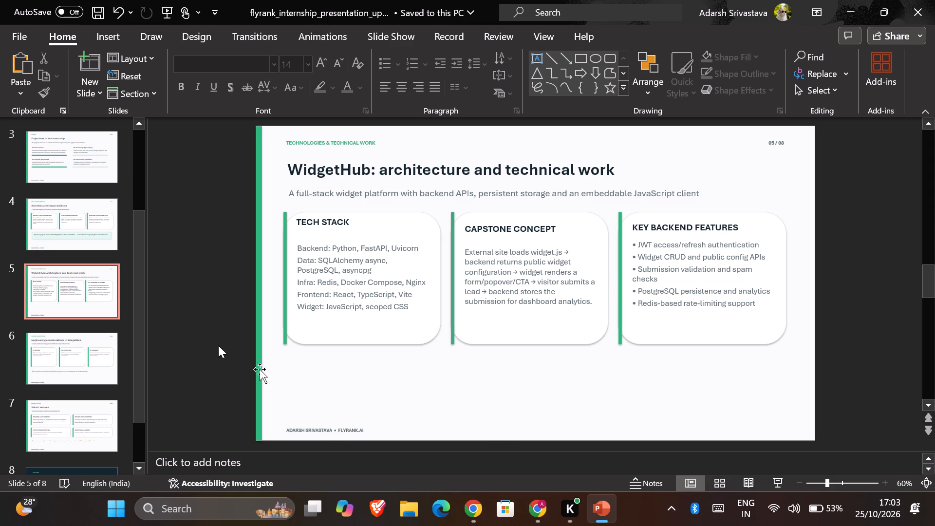
Review content slides 3 to 7, comparing how the text sits in the cards on each slide.
click(64, 221)
click(101, 337)
click(98, 370)
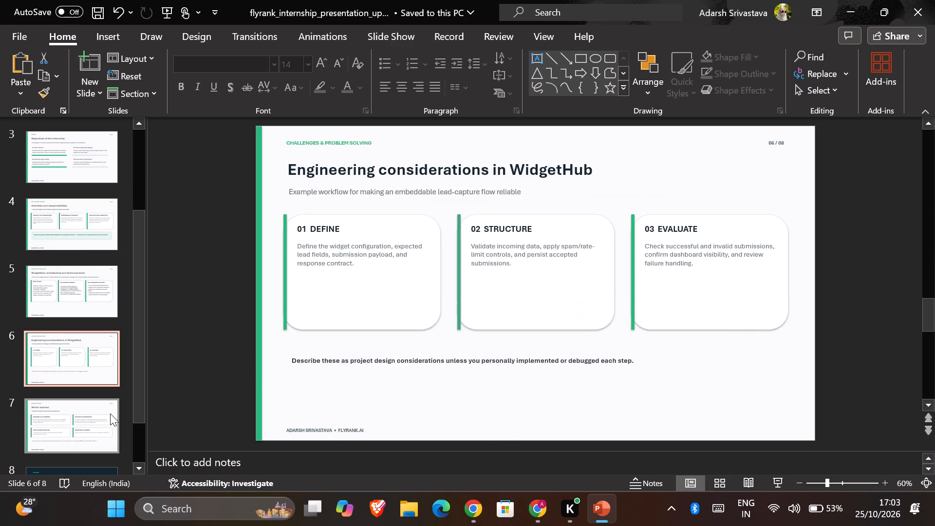
click(99, 352)
click(95, 280)
click(79, 407)
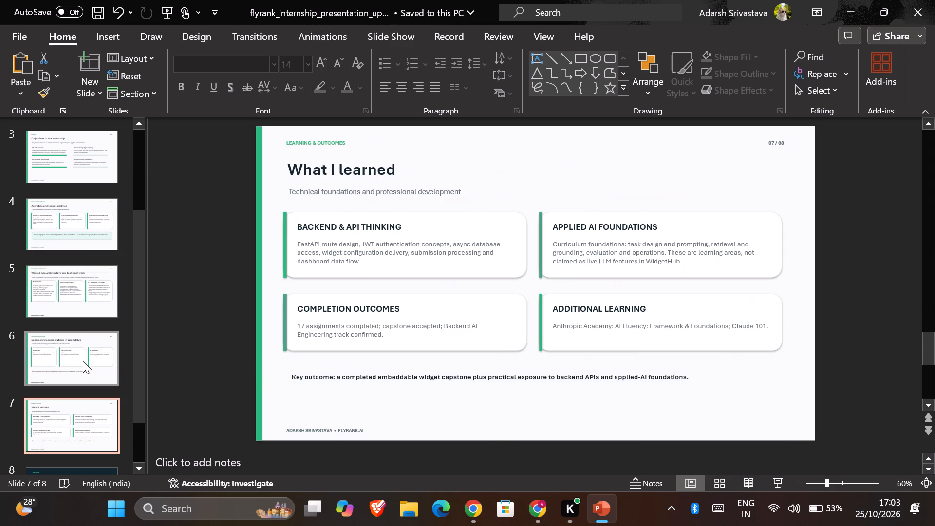
click(90, 364)
click(98, 283)
scroll(96, 411, down, 3)
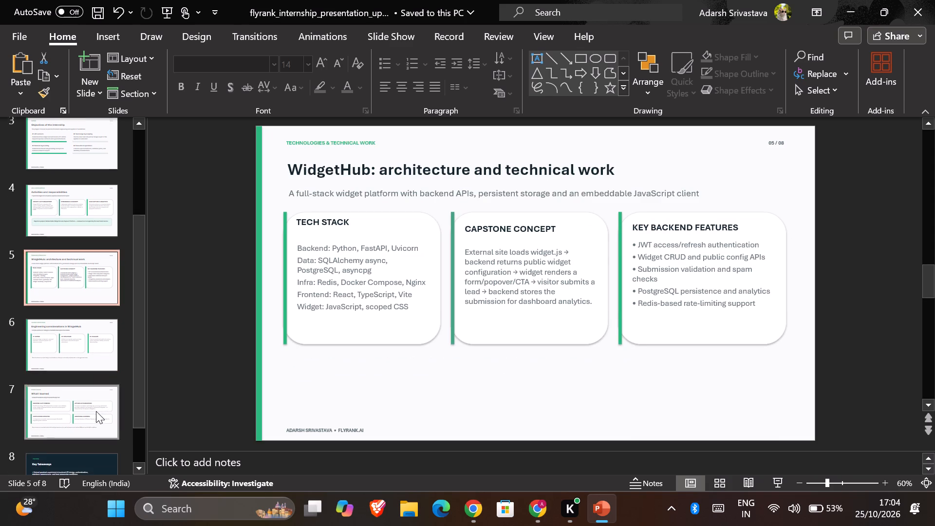
scroll(96, 411, up, 2)
scroll(96, 411, down, 1)
click(94, 409)
click(85, 310)
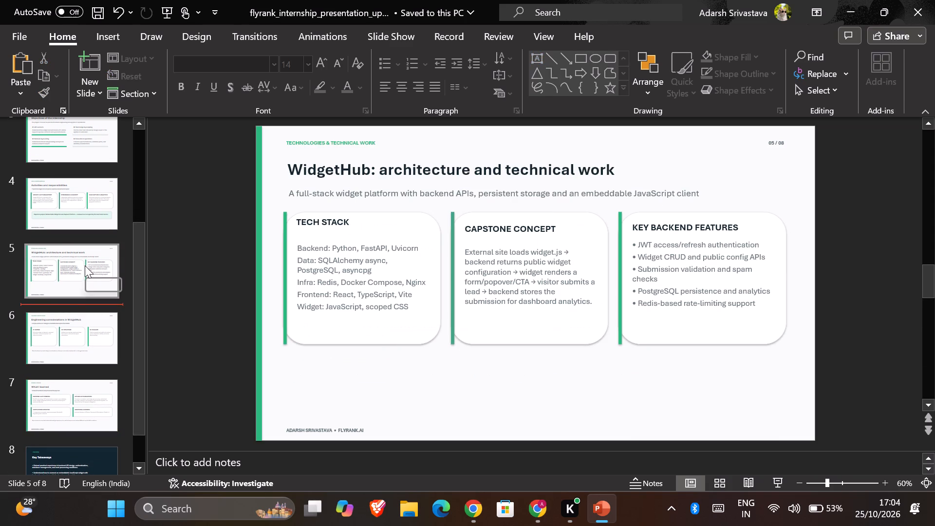
click(86, 267)
click(86, 343)
click(89, 205)
click(82, 173)
click(84, 380)
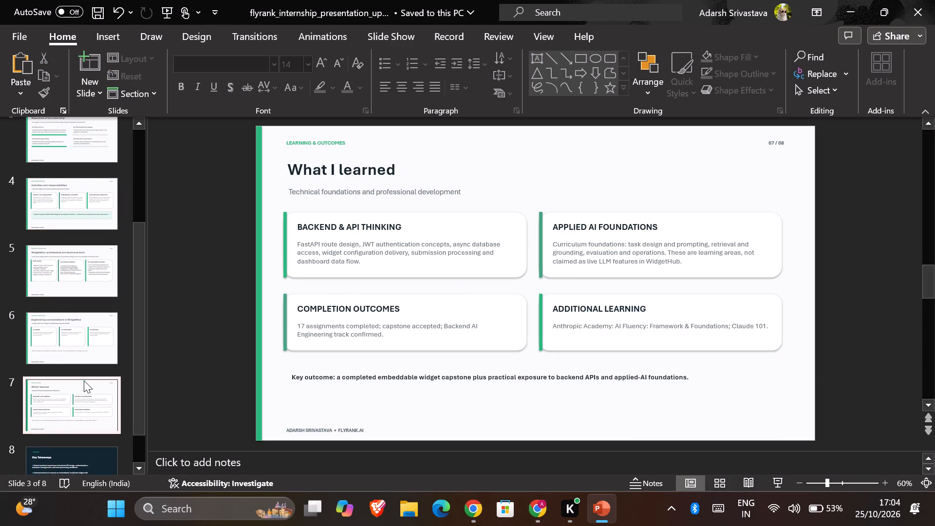
click(80, 411)
click(80, 409)
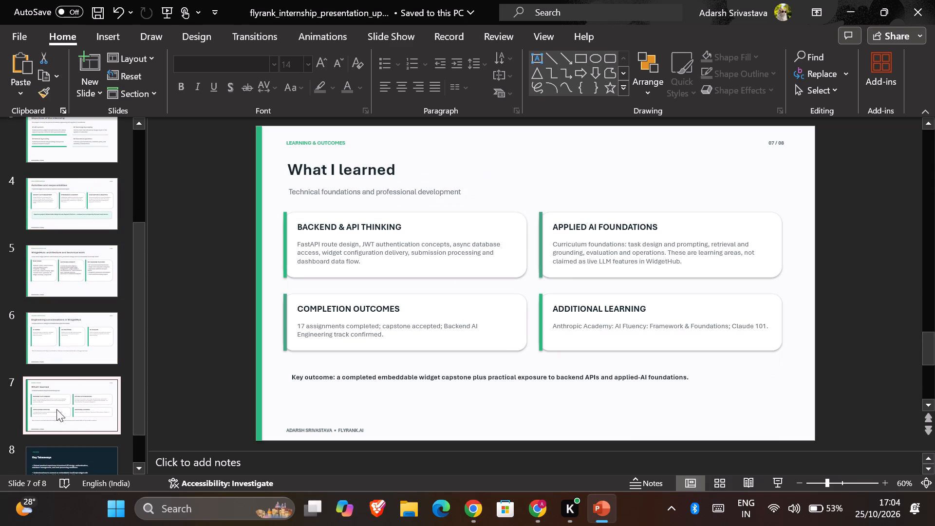
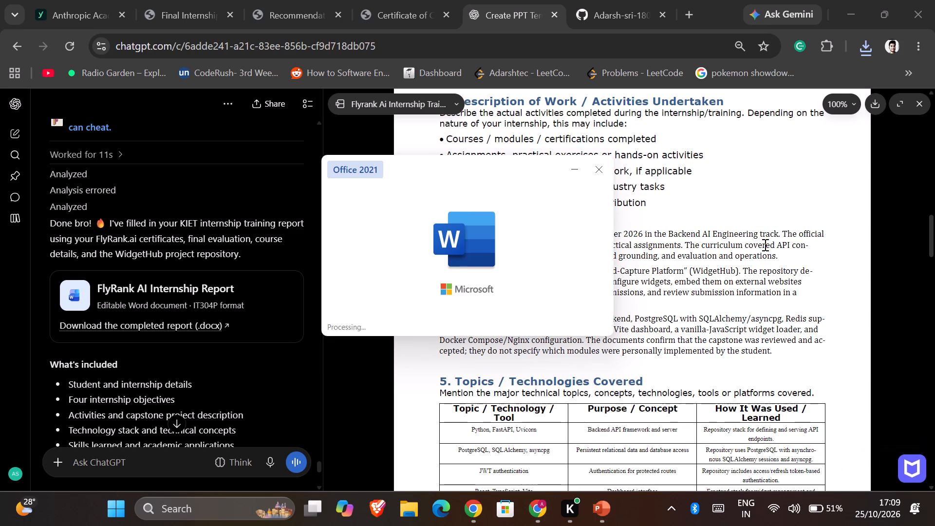
click(593, 52)
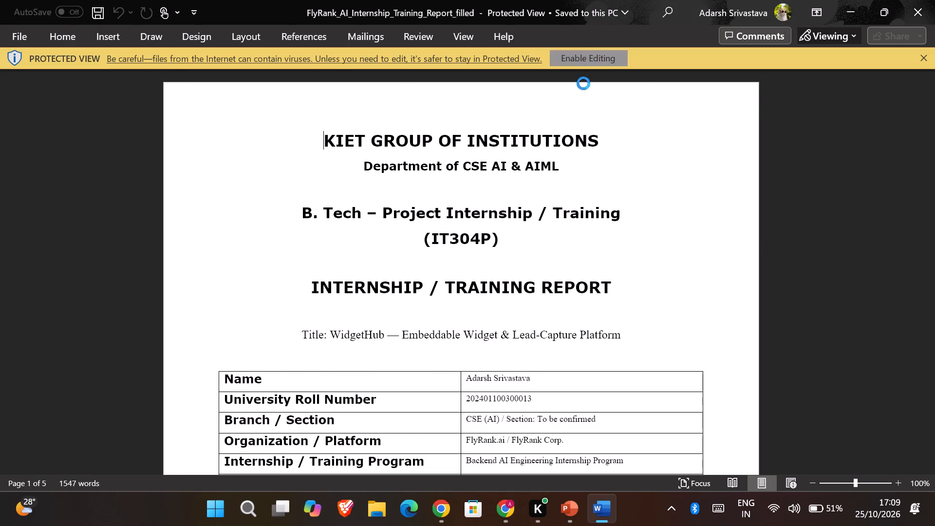
Set the section to A in the Branch / Section row of the cover page table.
scroll(582, 228, down, 20)
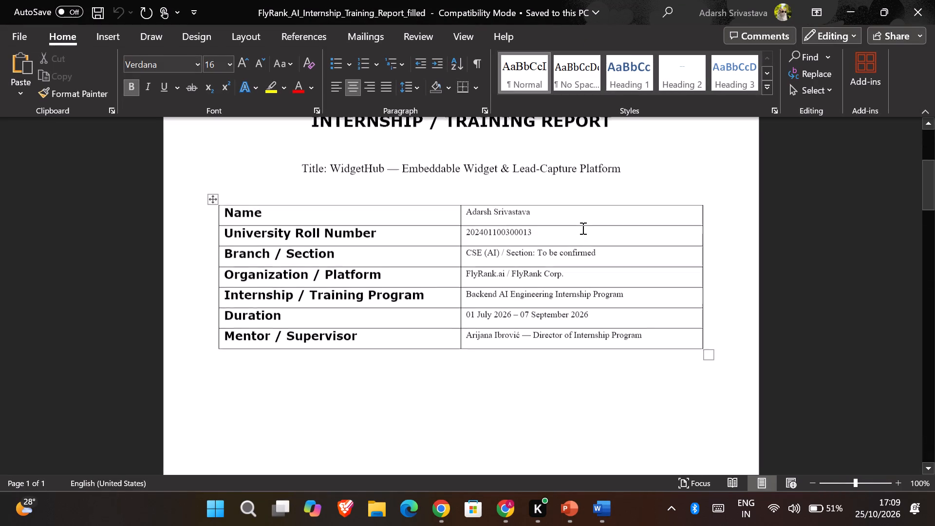
drag(601, 232, 569, 229)
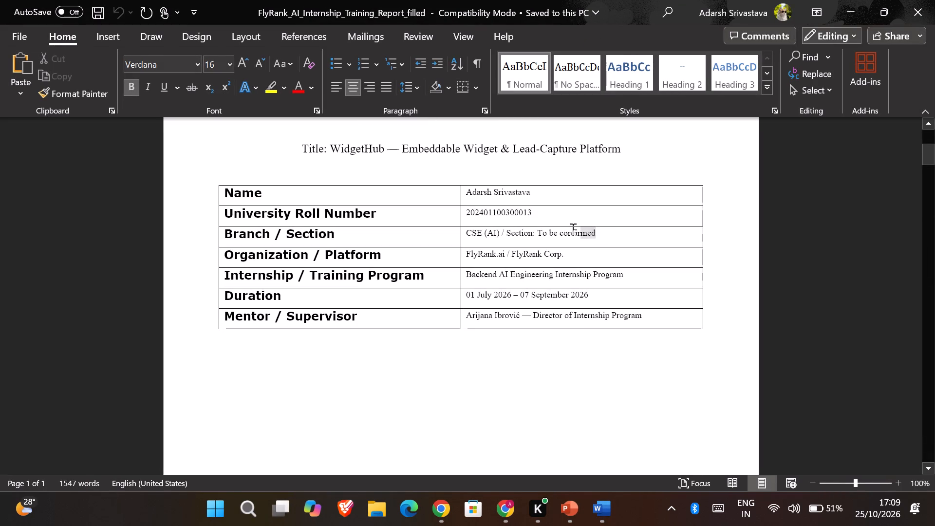
drag(569, 229, 539, 229)
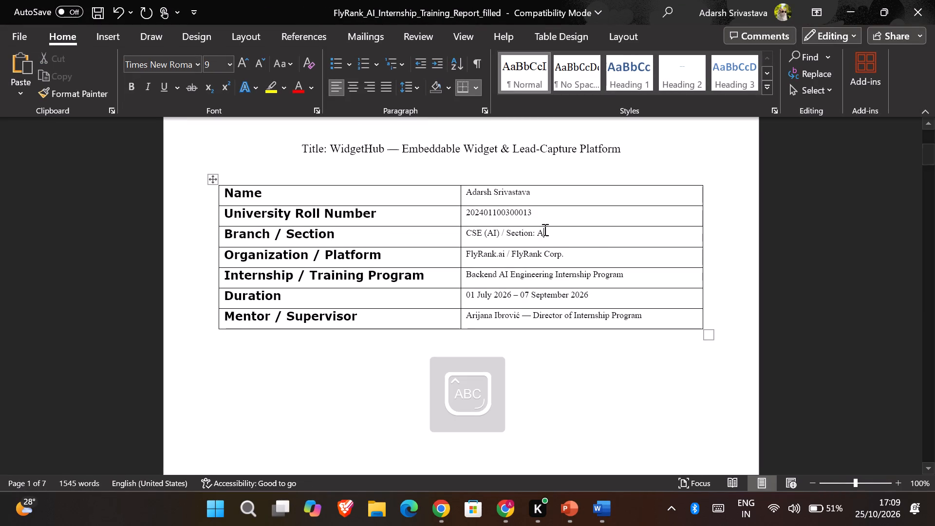
click(595, 253)
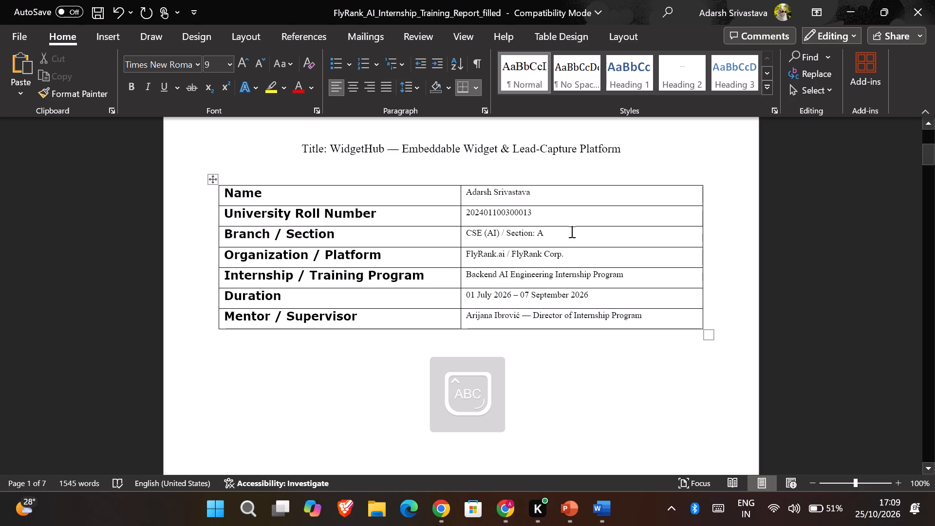
Replace the project name in the cover page's Title line with "Backend AI engineer internship at flyrank.ai".
scroll(571, 233, down, 1)
scroll(571, 233, up, 1)
scroll(571, 233, down, 1)
scroll(571, 233, up, 3)
scroll(567, 225, down, 1)
scroll(567, 225, up, 6)
scroll(565, 226, down, 1)
scroll(565, 226, up, 2)
scroll(565, 226, down, 1)
scroll(565, 226, up, 1)
scroll(565, 226, down, 2)
scroll(565, 226, up, 1)
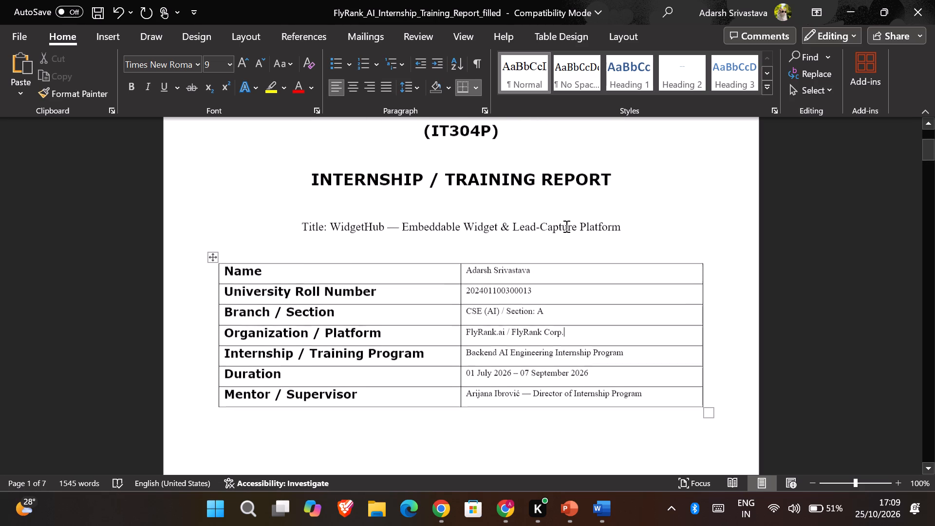
scroll(565, 226, up, 1)
scroll(565, 226, down, 2)
scroll(565, 226, up, 7)
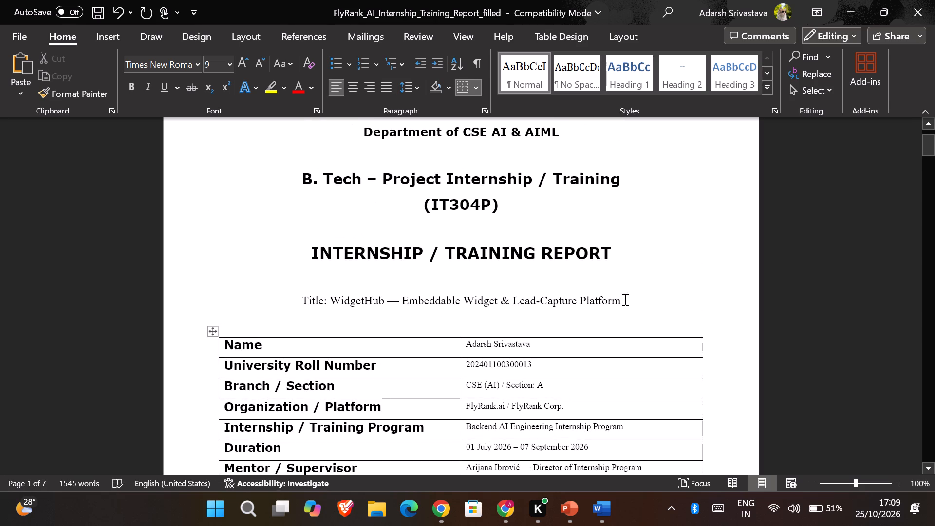
drag(627, 301, 333, 298)
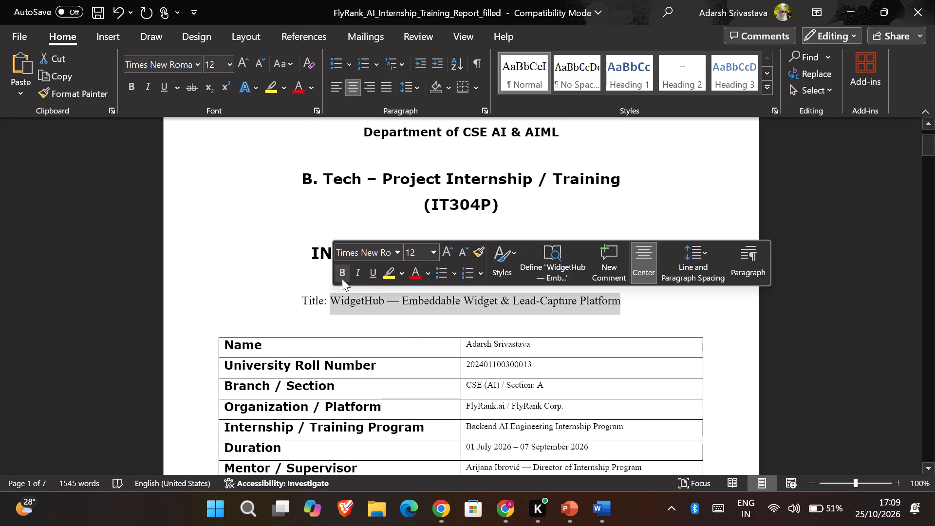
text(BACK)
key(BackSpace)
key(BackSpace)
key(BackSpace)
text(ackend)
key(space)
text(AI)
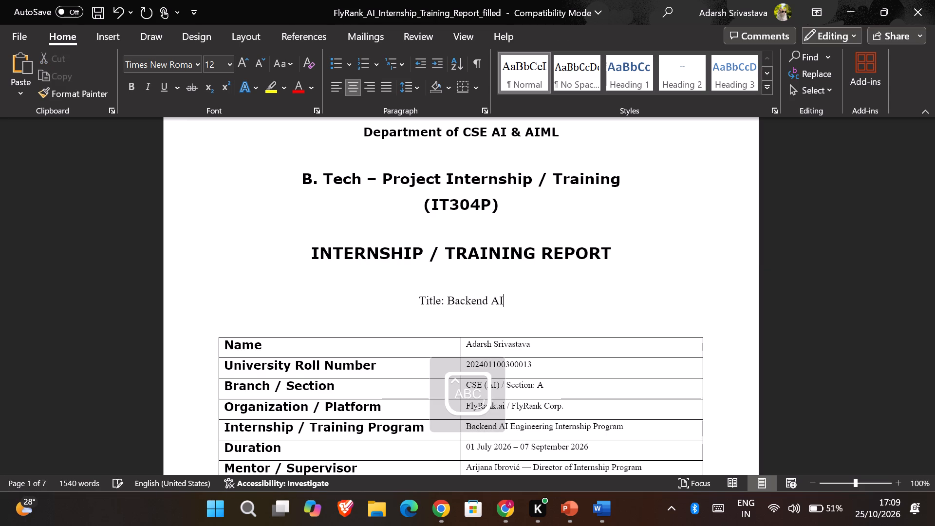
text(engineer internh)
key(BackSpace)
text(ship)
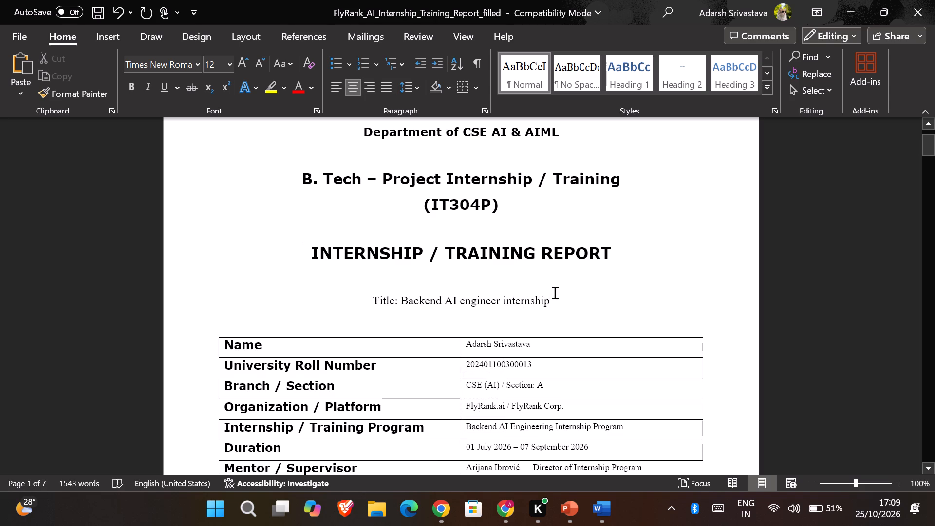
key(space)
text(at flyrank)
text(.ai)
Select the placeholder text in the Section row of the Student Details table.
scroll(553, 288, down, 1)
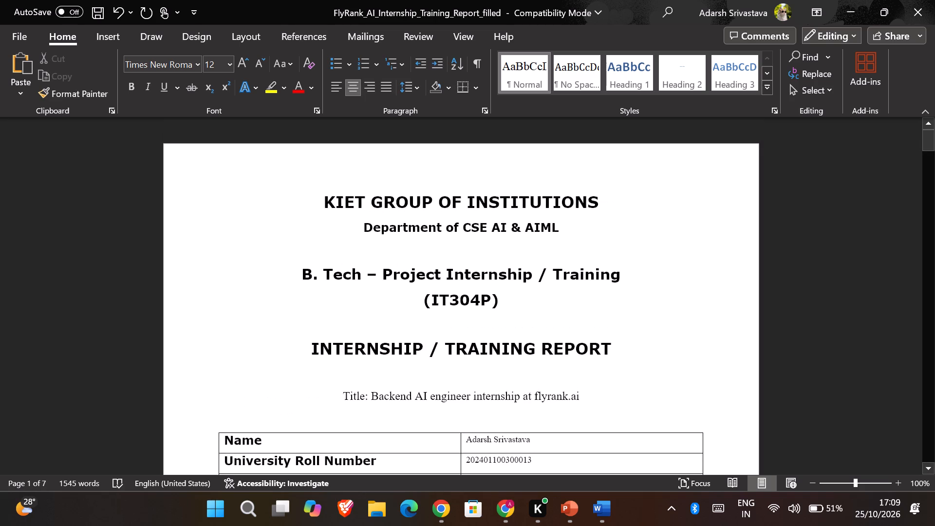
scroll(553, 288, down, 6)
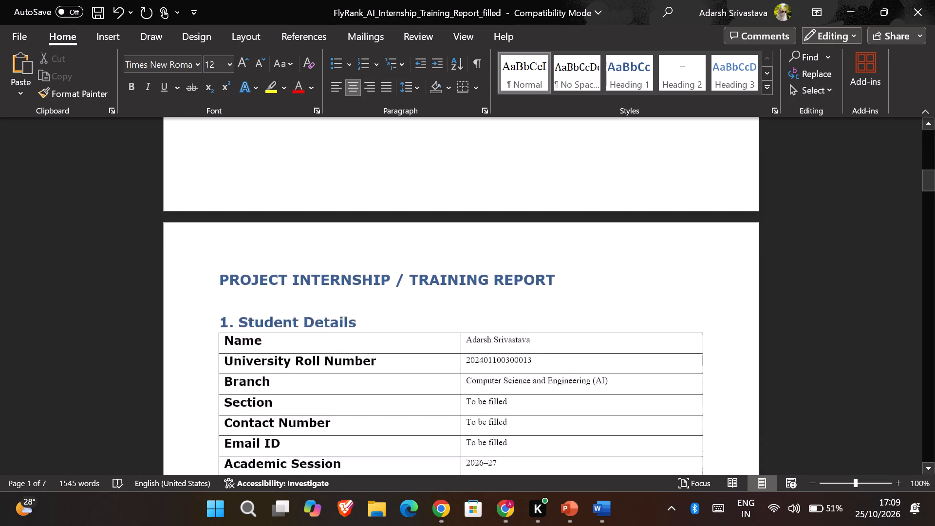
scroll(553, 288, down, 2)
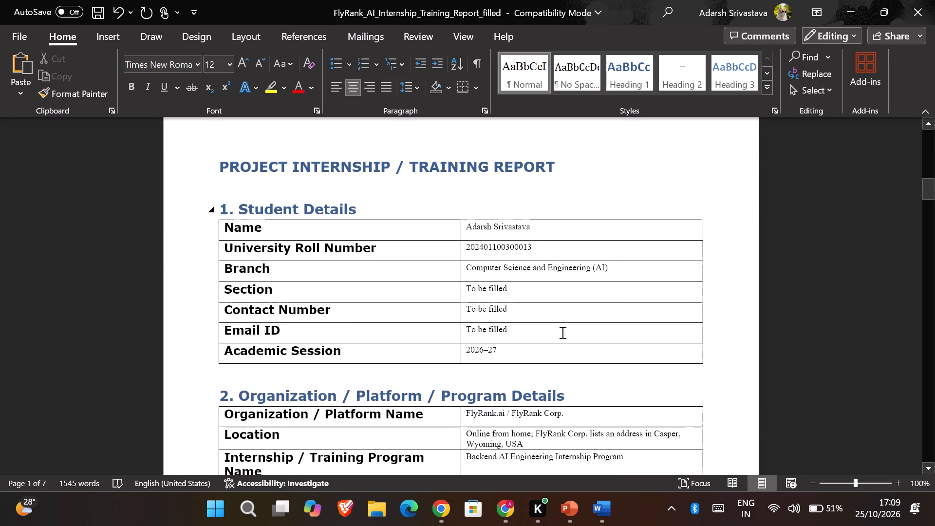
drag(531, 291, 468, 288)
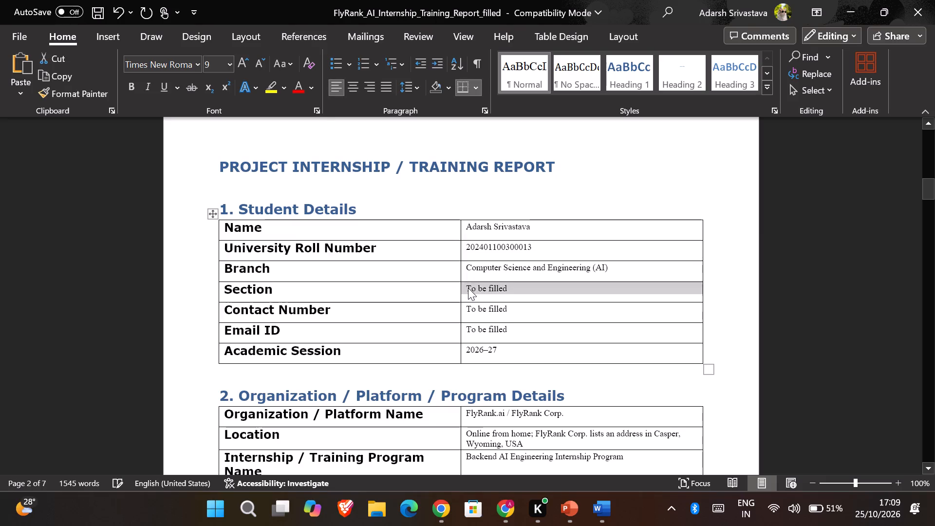
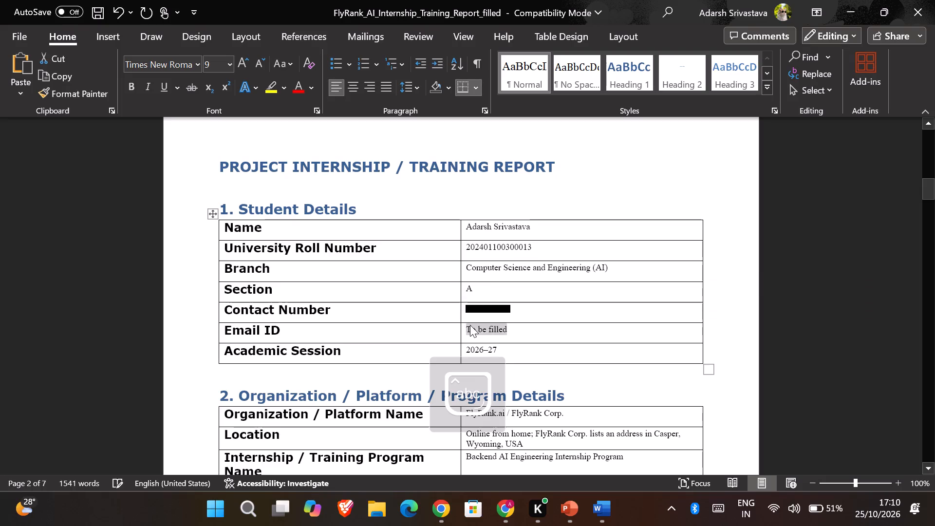
Replace the placeholder in the Email ID row of the Student Details table with the student's email address.
key(BackSpace)
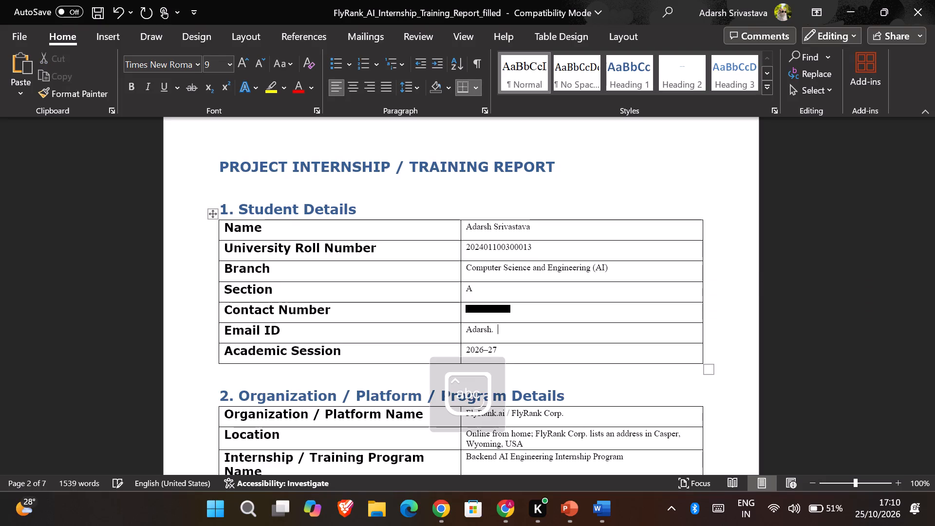
key(BackSpace)
key(BackSpace)
key(BackSpace)
key(BackSpace)
key(BackSpace)
key(BackSpace)
key(BackSpace)
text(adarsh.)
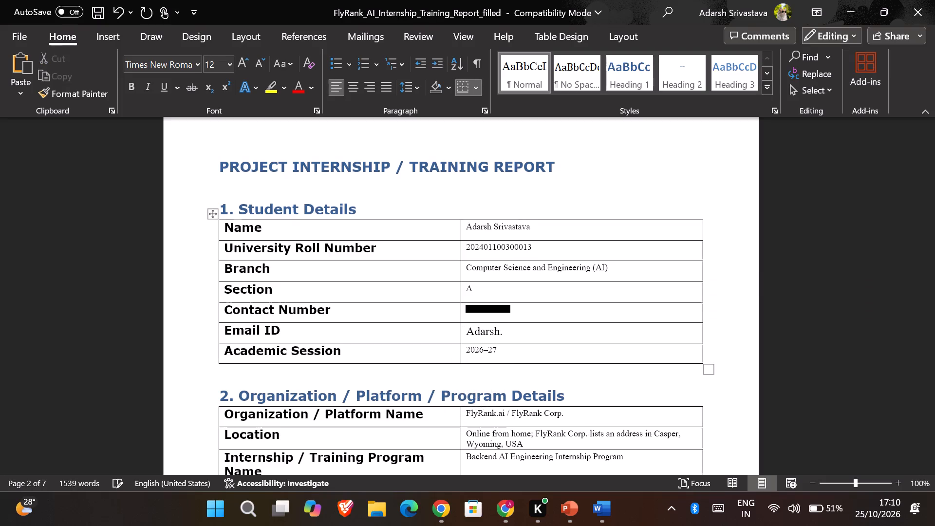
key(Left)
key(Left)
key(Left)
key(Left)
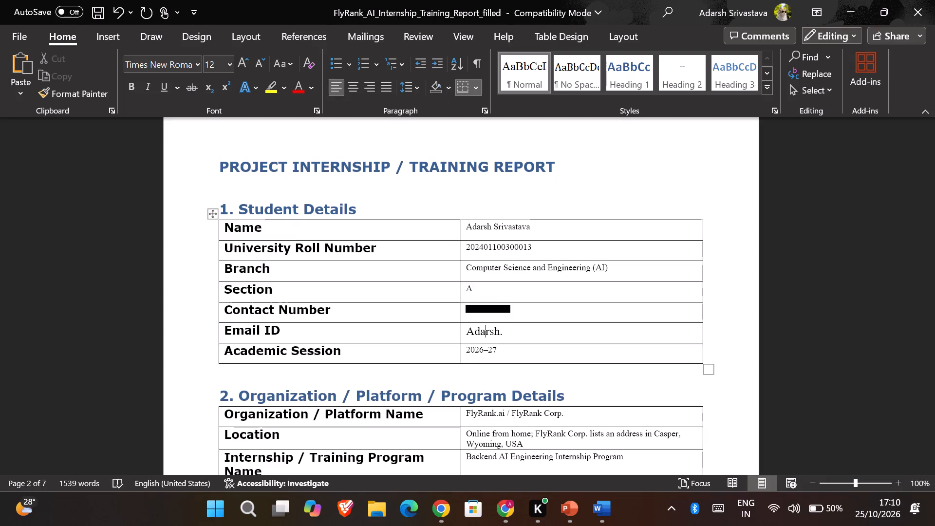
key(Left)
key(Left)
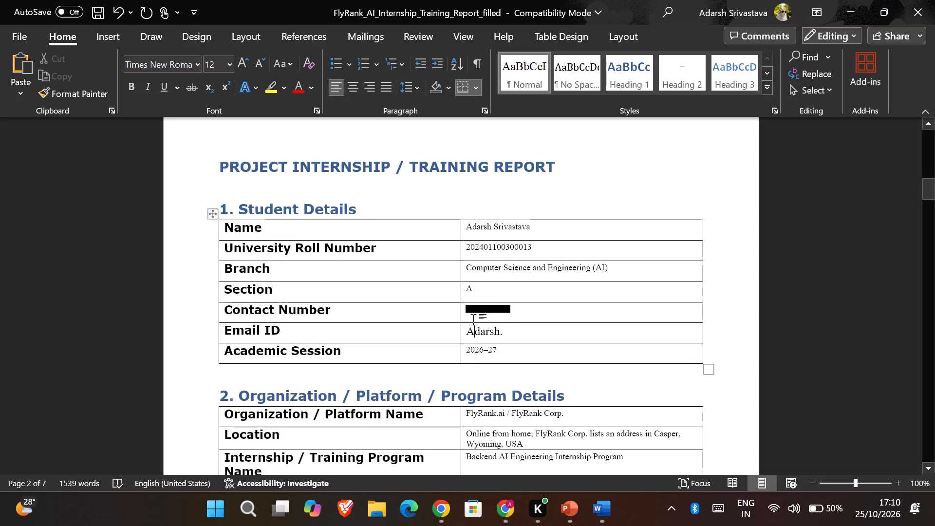
click(474, 336)
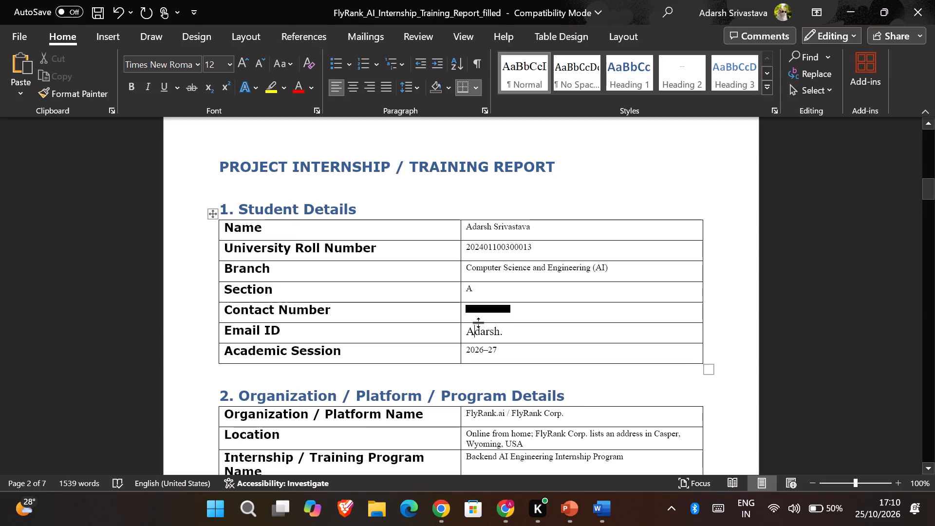
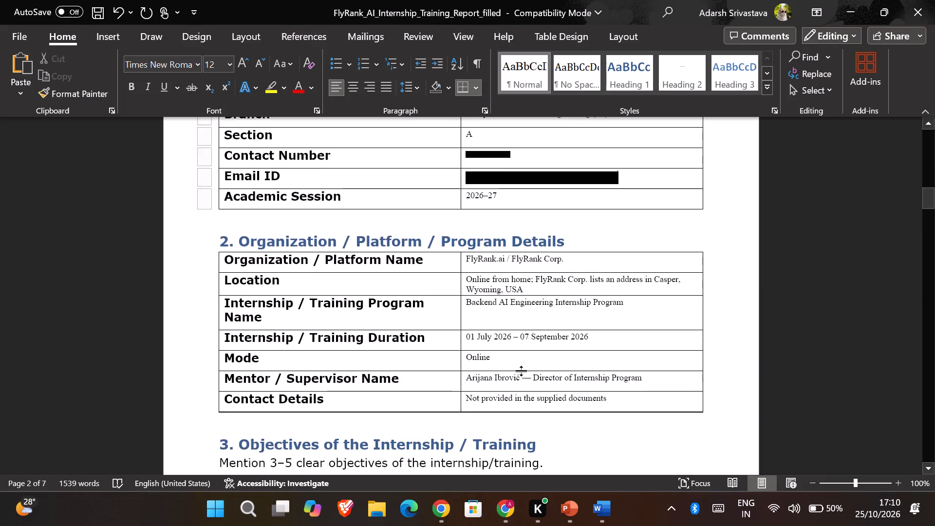
Shorten the Location entry in the Organization / Platform / Program Details table to "Online from home".
scroll(521, 371, down, 2)
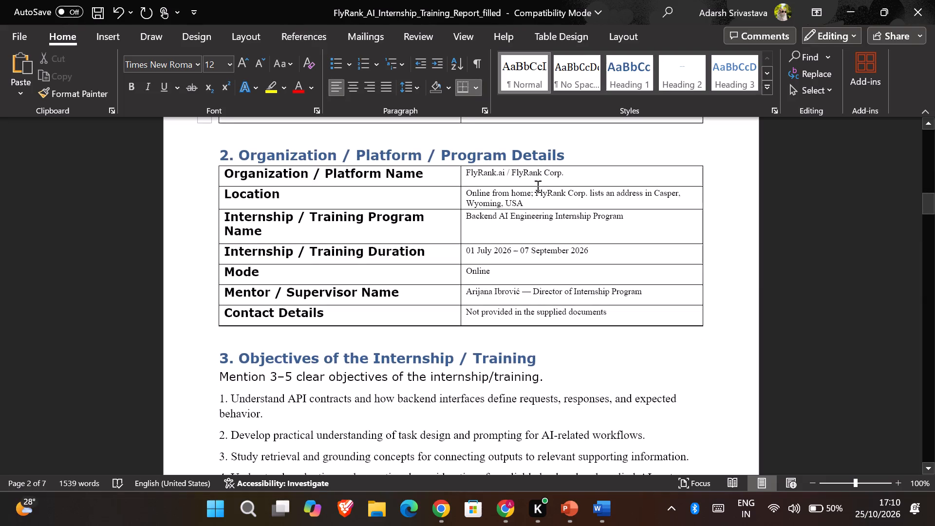
drag(529, 195, 537, 200)
key(BackSpace)
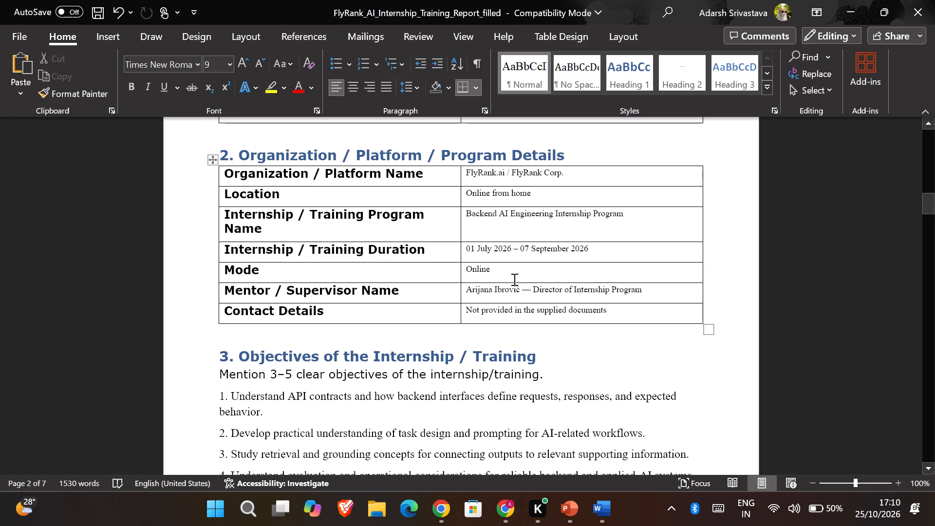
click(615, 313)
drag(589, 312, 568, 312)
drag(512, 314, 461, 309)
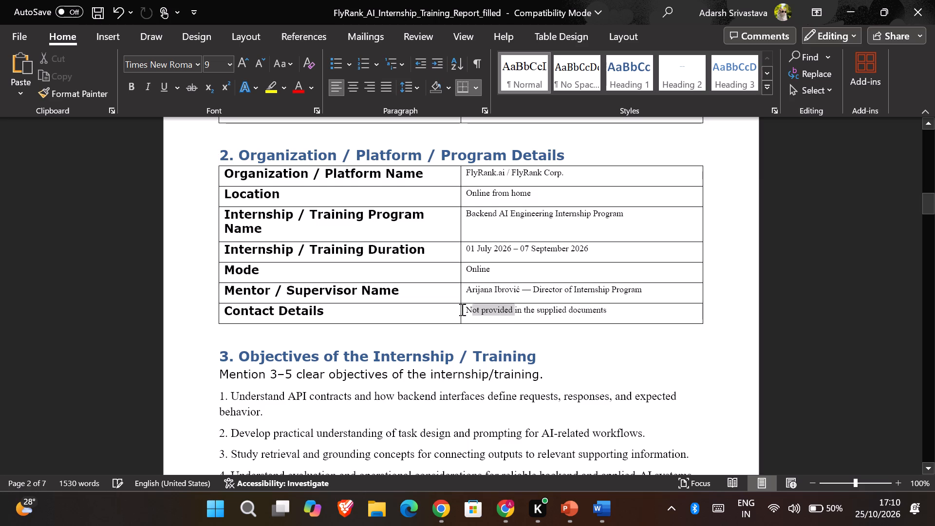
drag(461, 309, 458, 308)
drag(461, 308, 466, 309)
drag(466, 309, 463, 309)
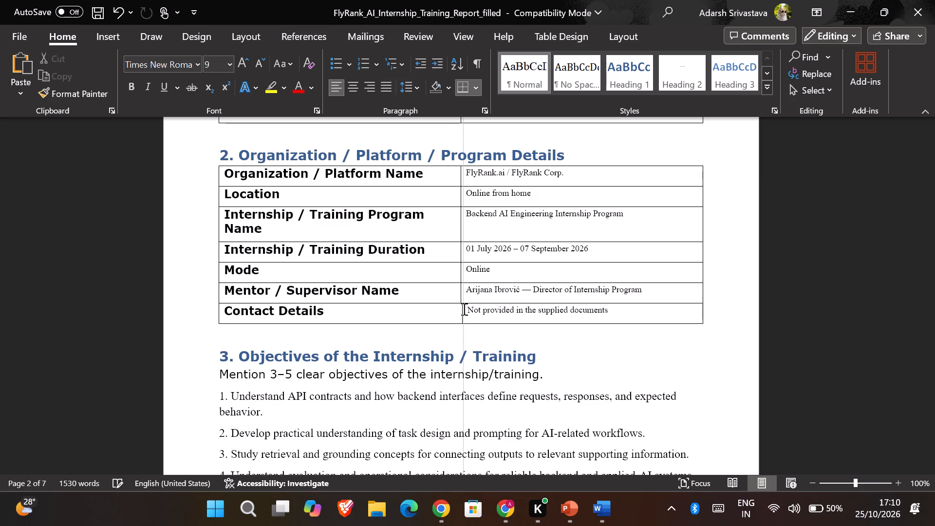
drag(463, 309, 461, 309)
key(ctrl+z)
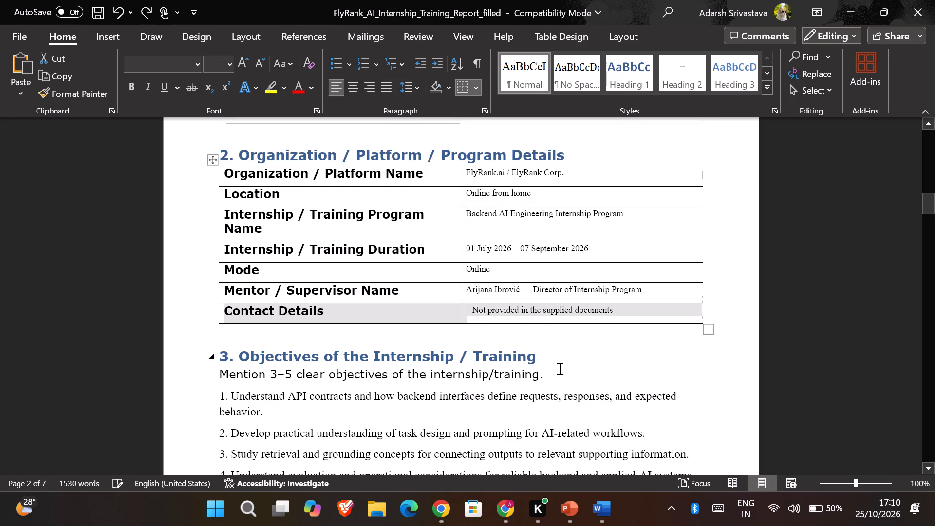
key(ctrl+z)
Switch to Chrome and look through the FlyRank internship portal, including its Support page, for the organization's contact details.
click(439, 516)
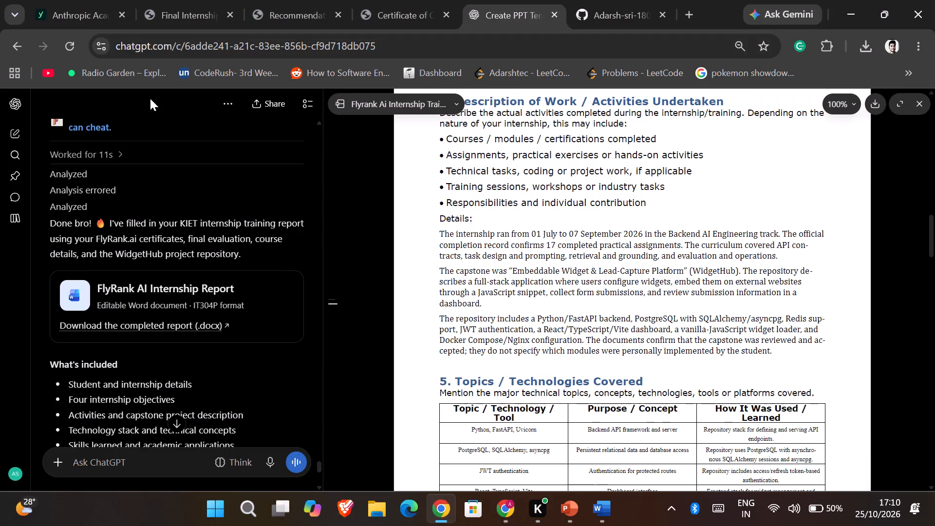
click(76, 0)
scroll(150, 321, down, 6)
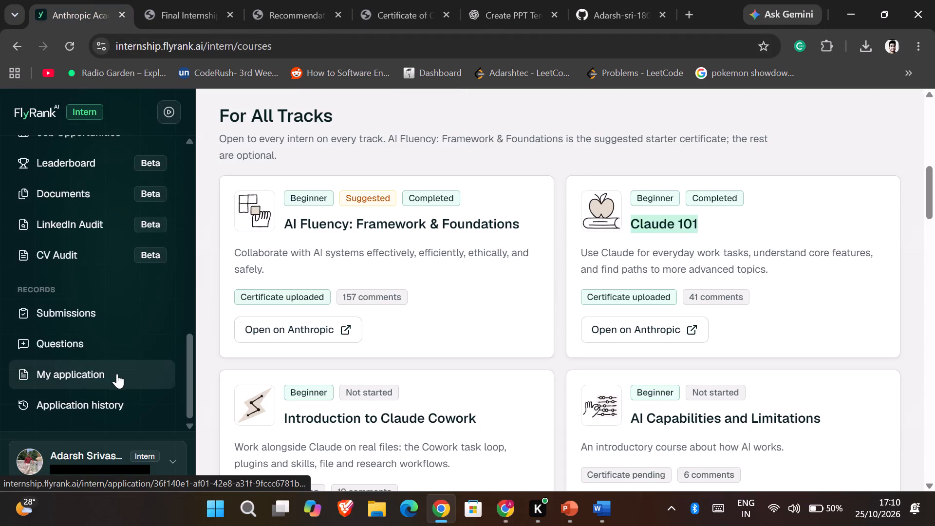
scroll(115, 370, down, 3)
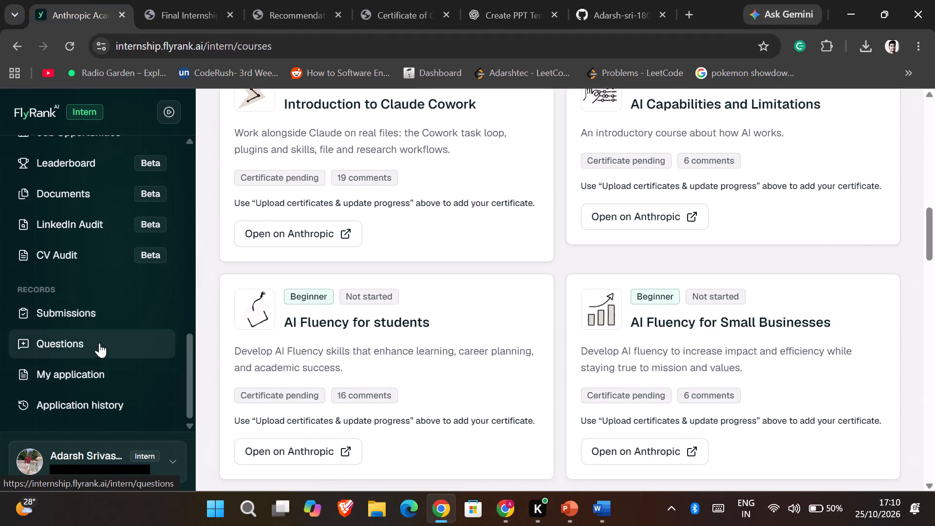
scroll(98, 392, up, 7)
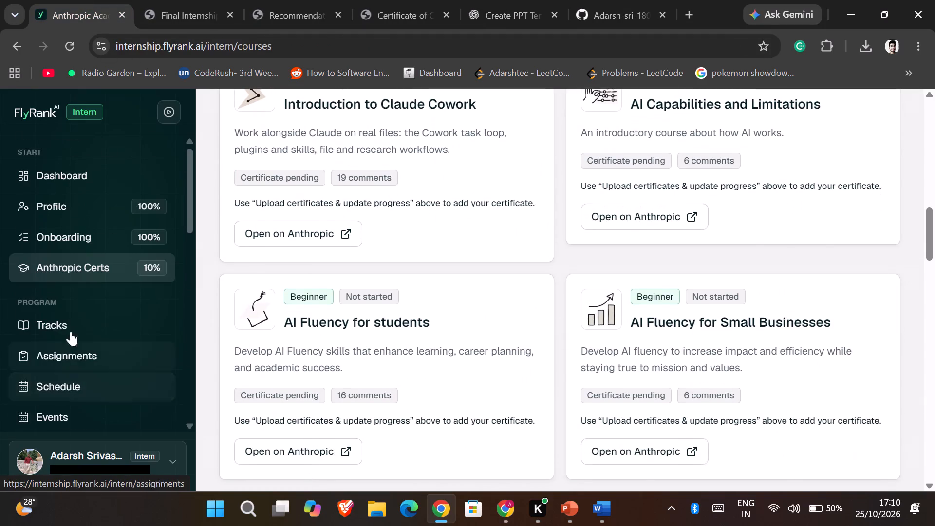
scroll(68, 313, down, 4)
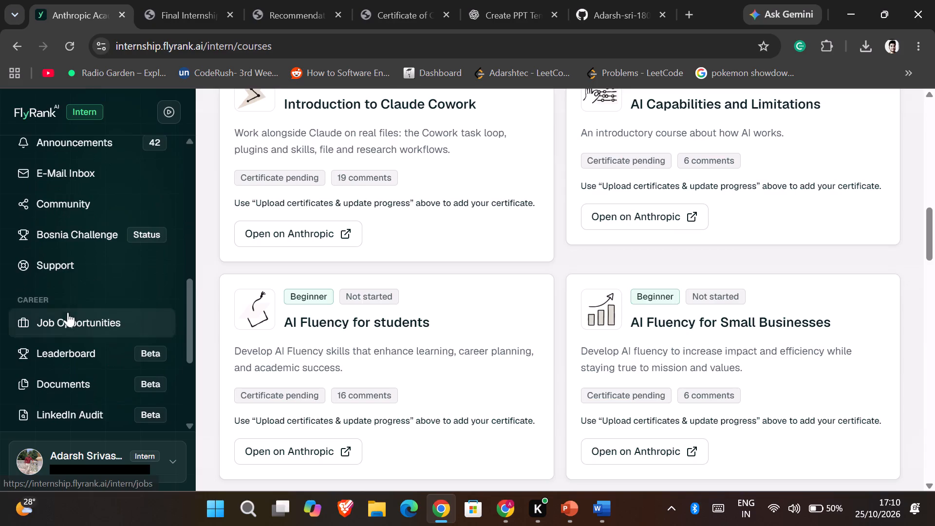
scroll(68, 210, up, 1)
click(72, 237)
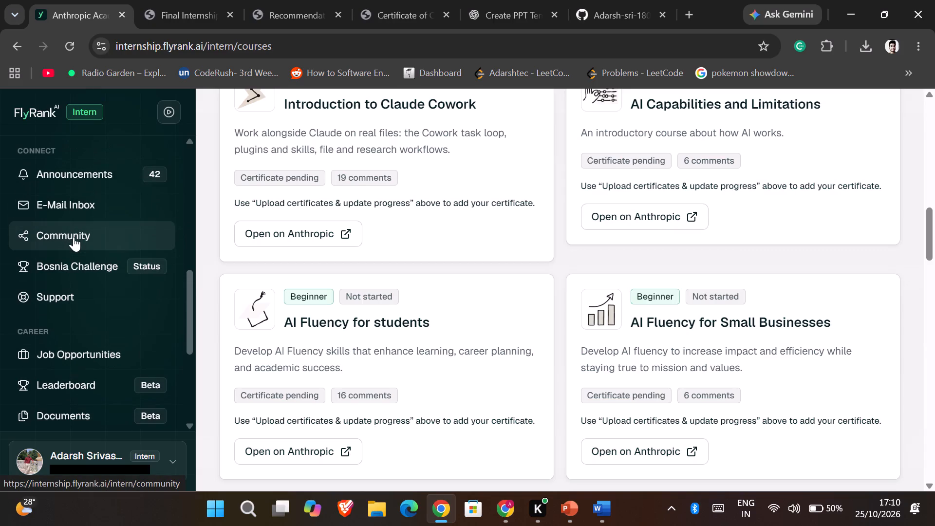
click(72, 302)
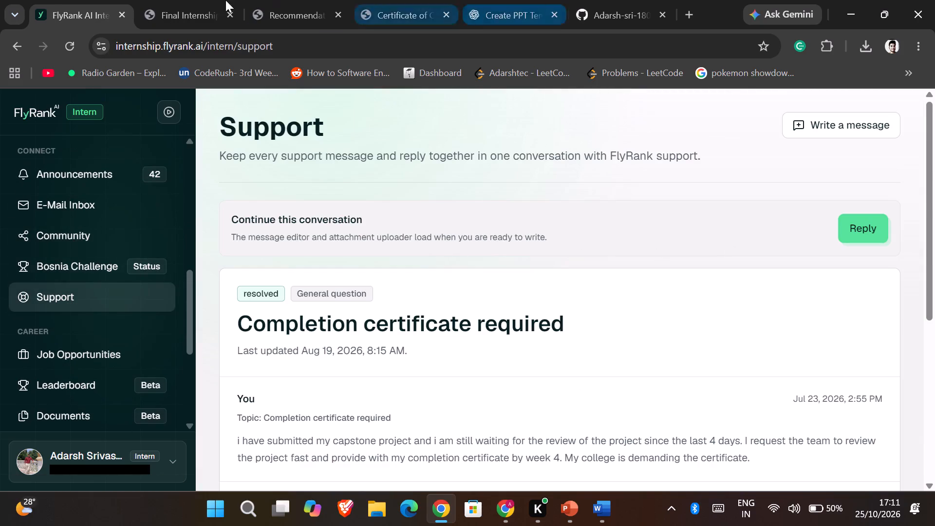
Look through the public FlyRank AI Internship home page down to its footer for contact information.
click(26, 117)
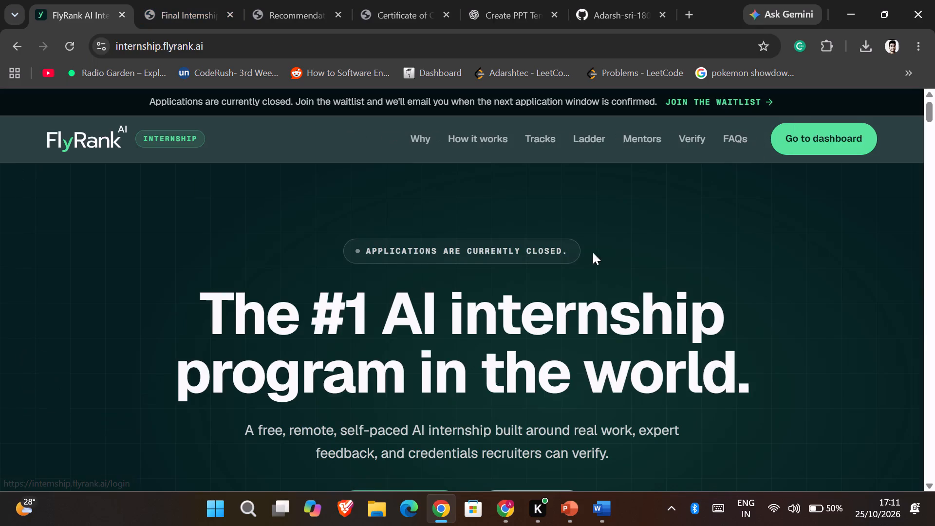
scroll(586, 234, down, 15)
scroll(586, 234, up, 2)
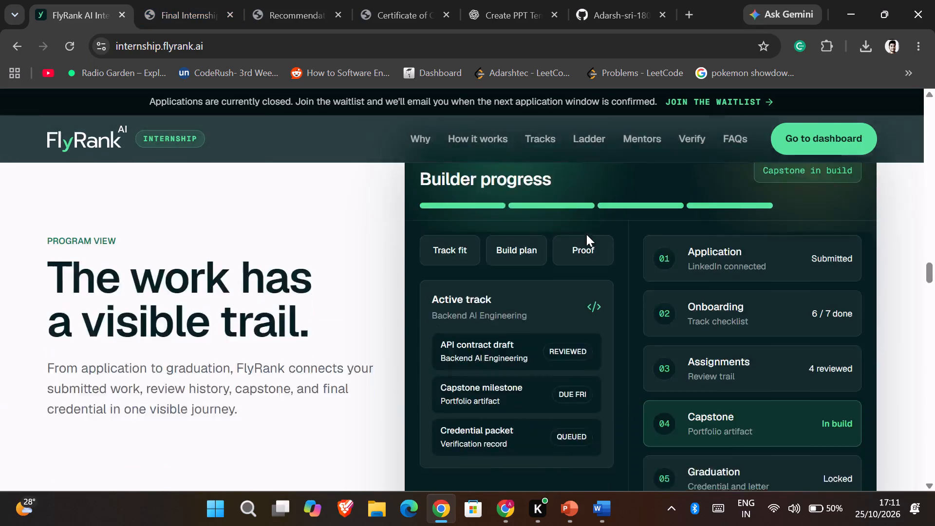
scroll(586, 234, up, 1)
scroll(586, 234, down, 12)
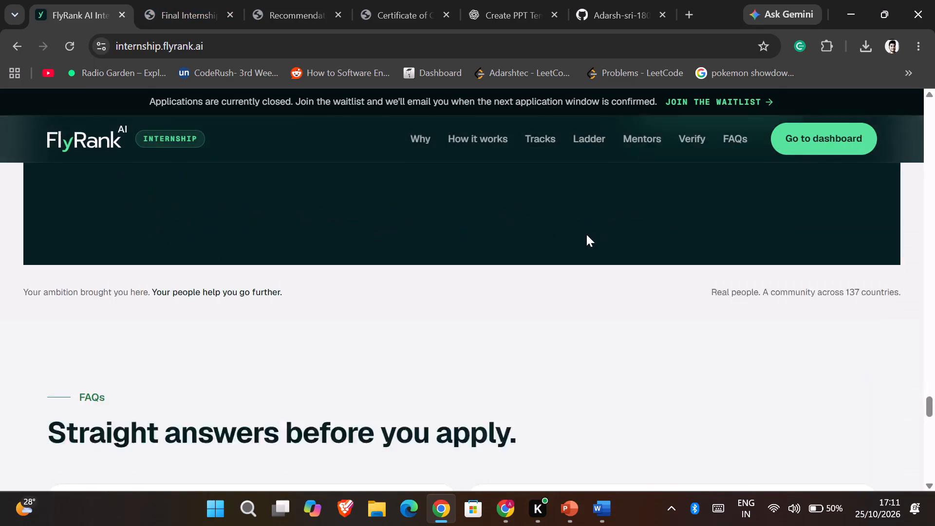
scroll(586, 234, down, 4)
scroll(734, 200, up, 1)
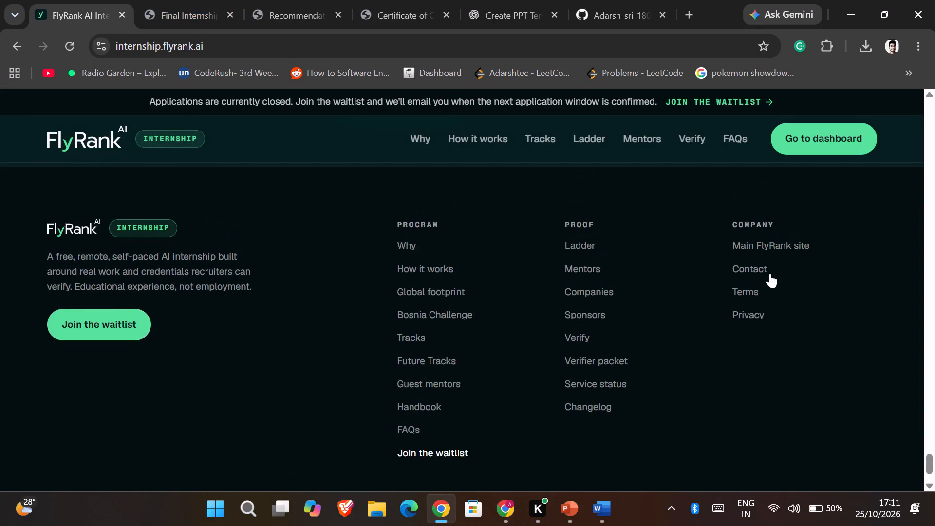
Open the internship site's Contact page and examine it for the organization's contact details.
click(751, 264)
scroll(306, 309, down, 2)
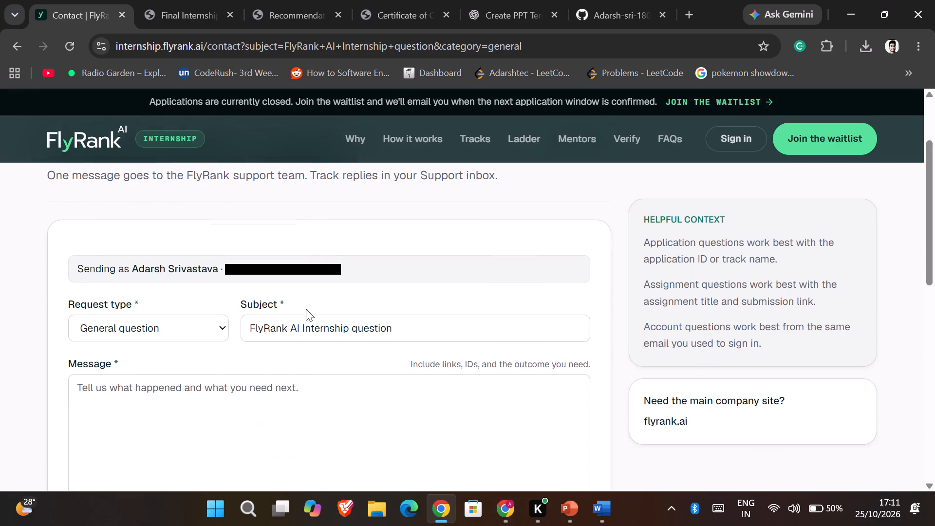
scroll(411, 280, down, 2)
scroll(411, 280, up, 3)
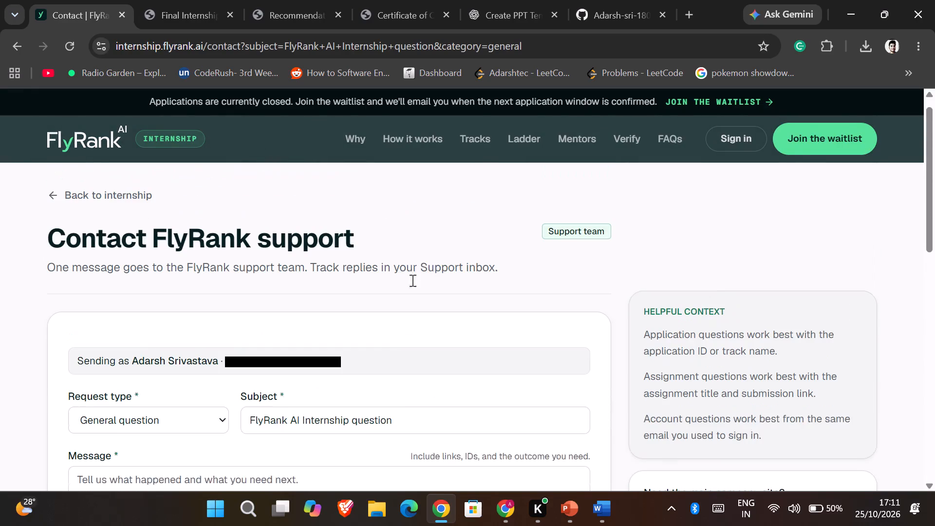
scroll(411, 280, down, 1)
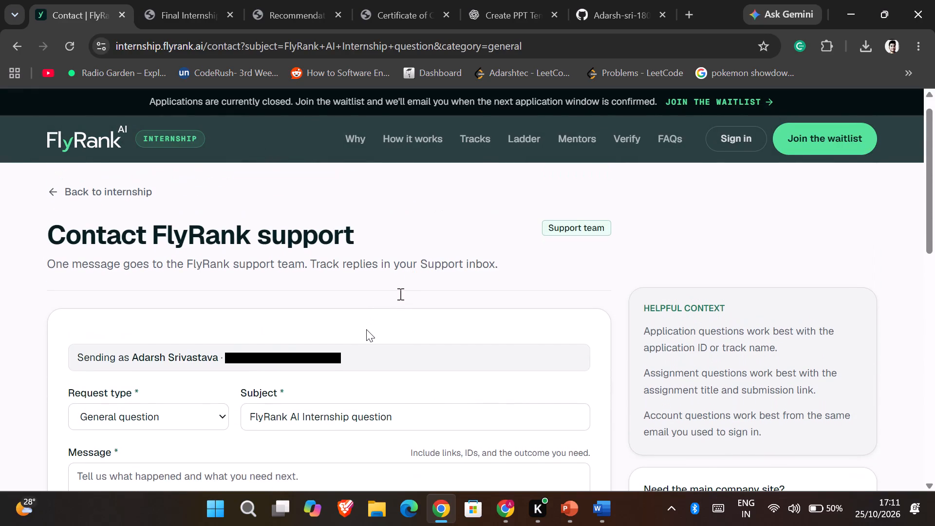
scroll(655, 354, down, 2)
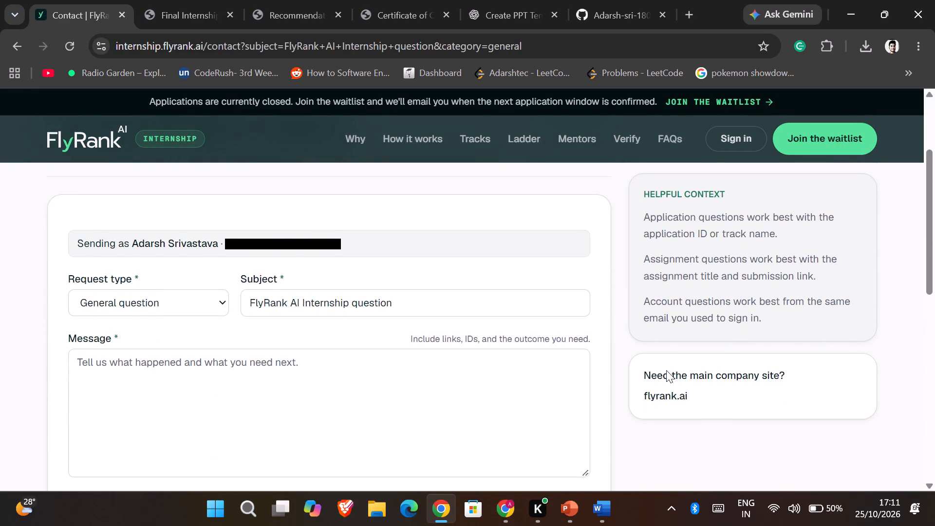
scroll(666, 370, down, 1)
scroll(666, 372, up, 3)
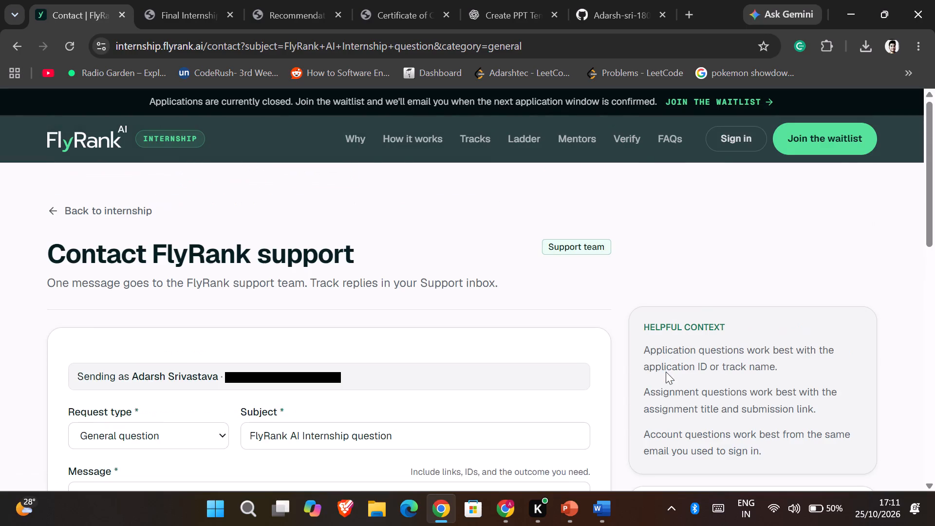
scroll(658, 370, down, 3)
scroll(658, 370, up, 2)
scroll(658, 370, down, 4)
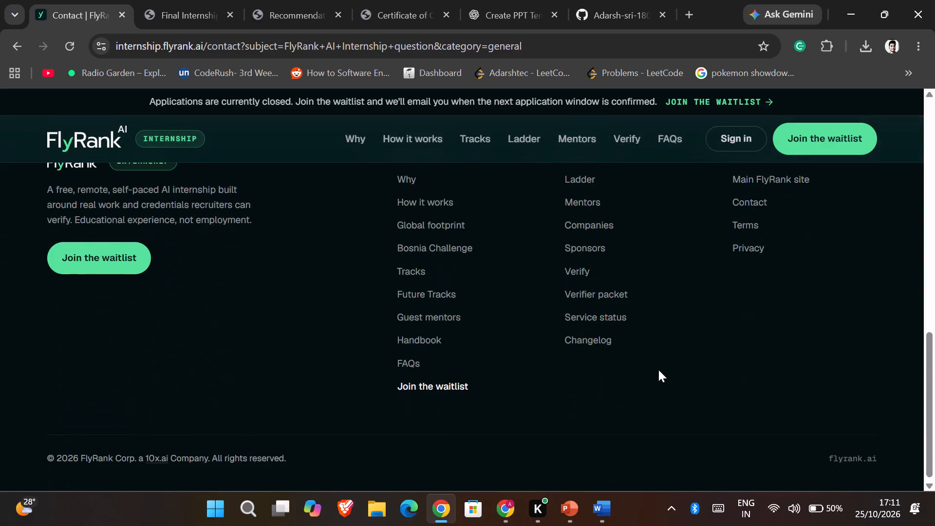
scroll(629, 368, up, 1)
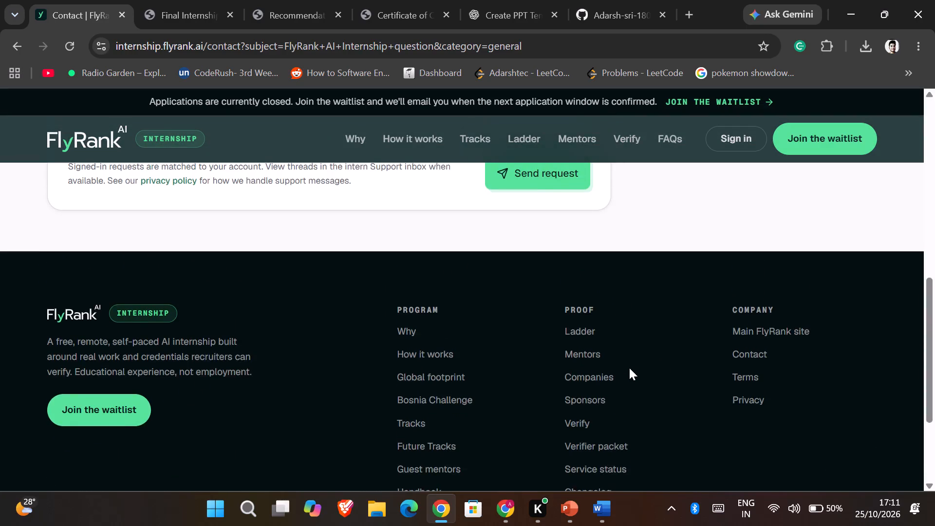
scroll(629, 368, down, 1)
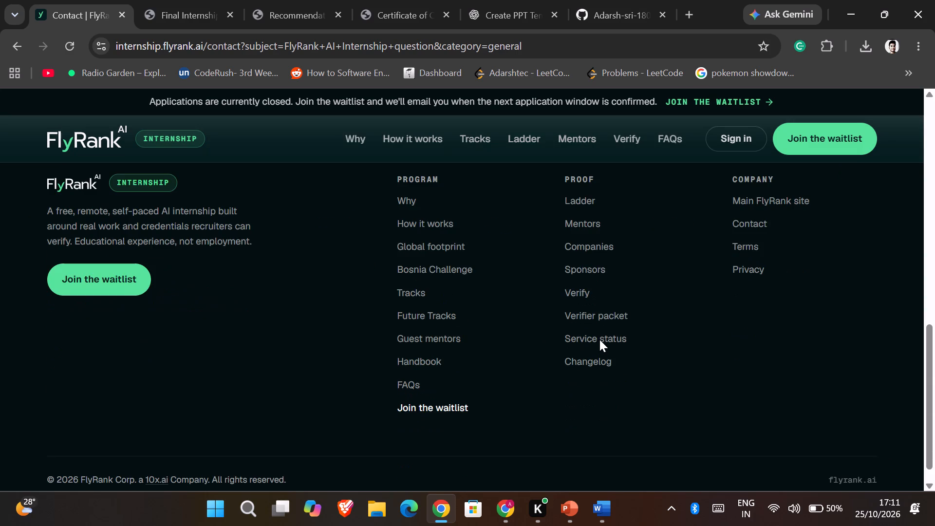
Open the main FlyRank site from the internship site's footer and look through its home page down to the footer for contact information.
scroll(717, 368, down, 1)
click(743, 376)
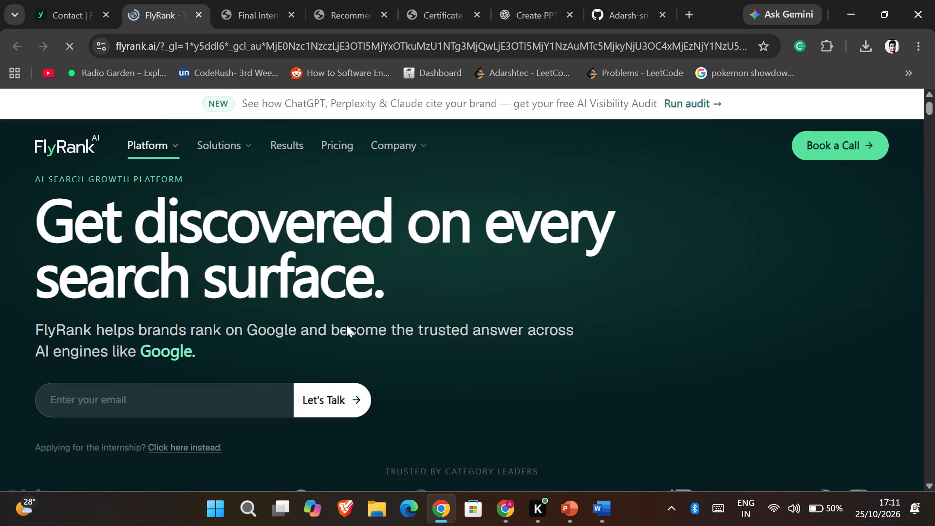
scroll(429, 201, down, 1)
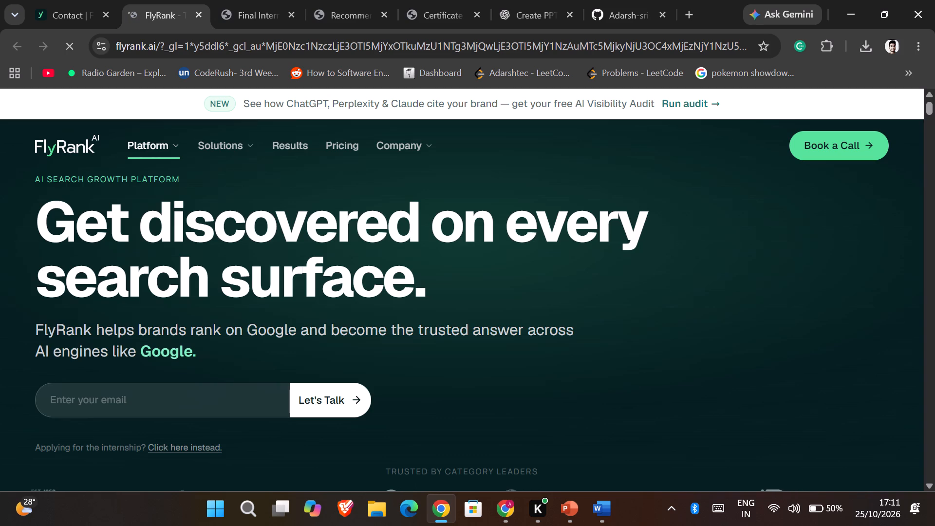
scroll(429, 201, down, 1)
scroll(561, 281, up, 2)
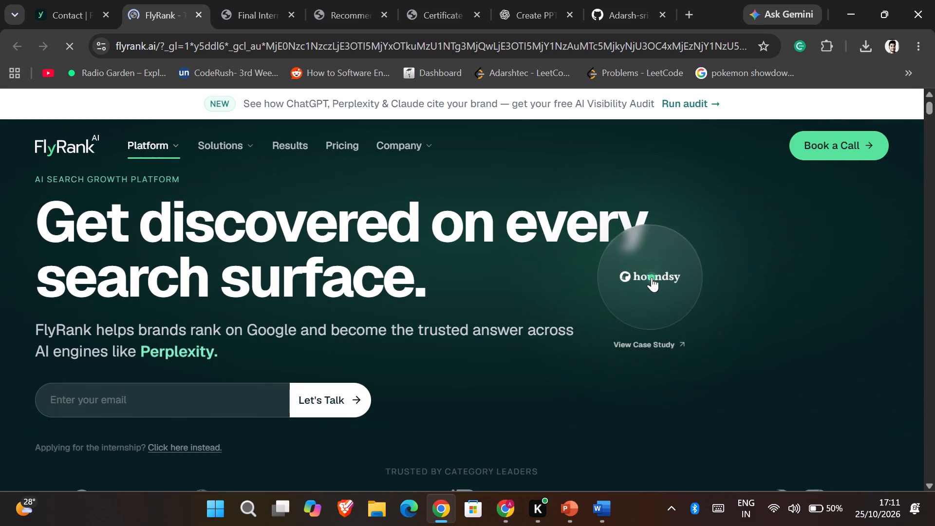
scroll(375, 358, down, 2)
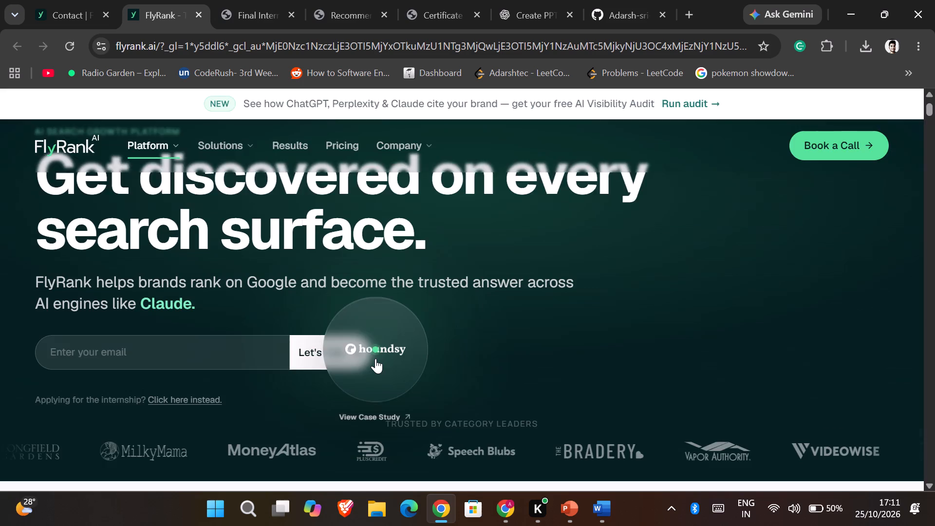
scroll(375, 358, down, 3)
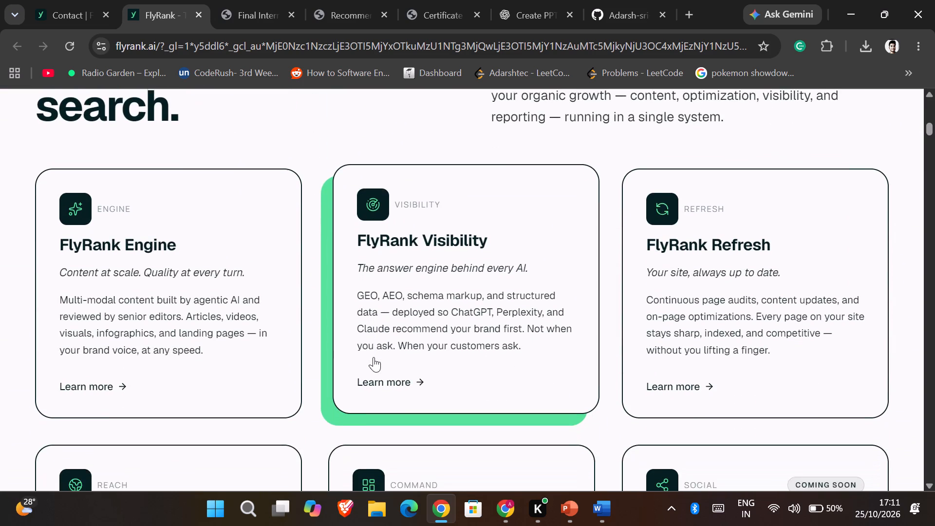
scroll(374, 357, down, 18)
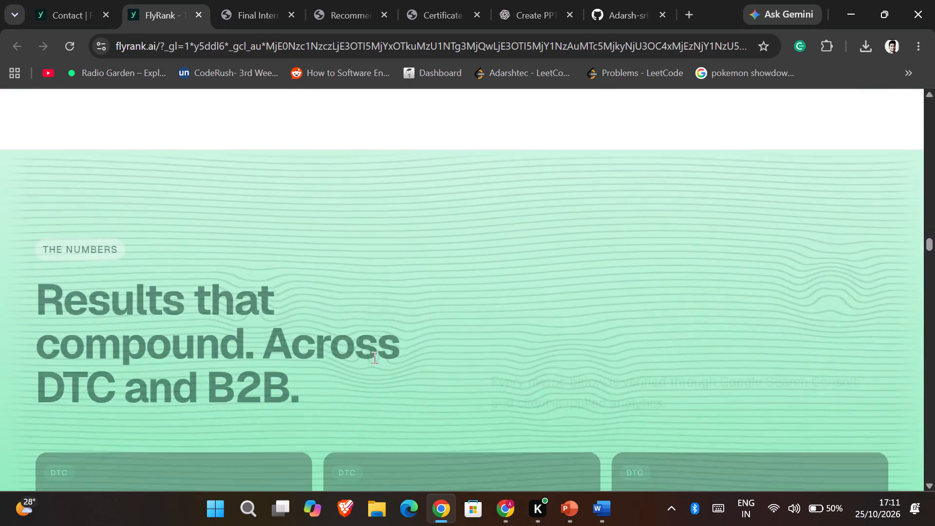
scroll(374, 357, down, 1)
scroll(374, 357, up, 10)
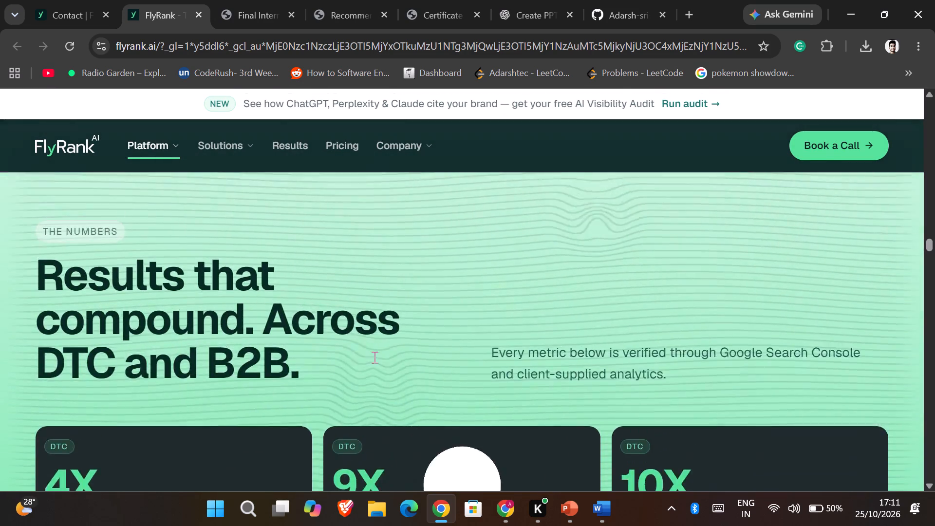
scroll(374, 357, up, 1)
scroll(459, 355, down, 7)
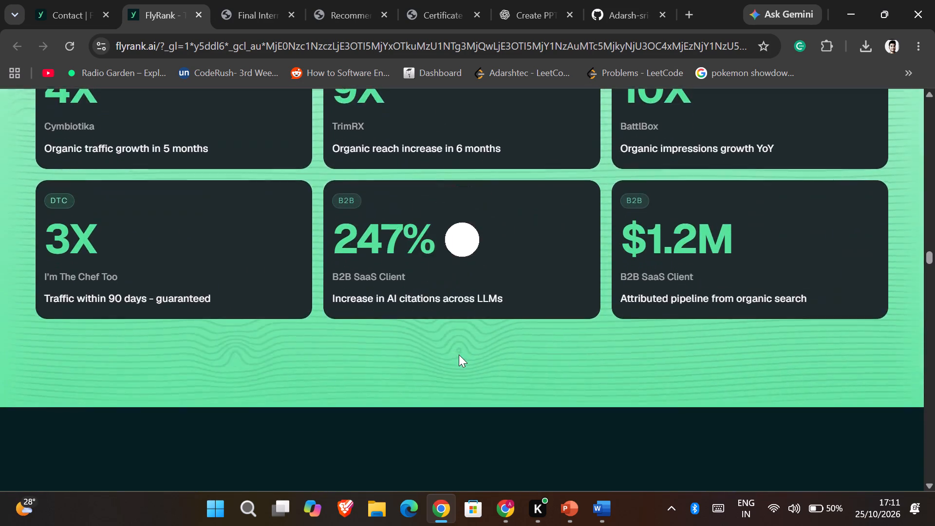
scroll(459, 355, down, 4)
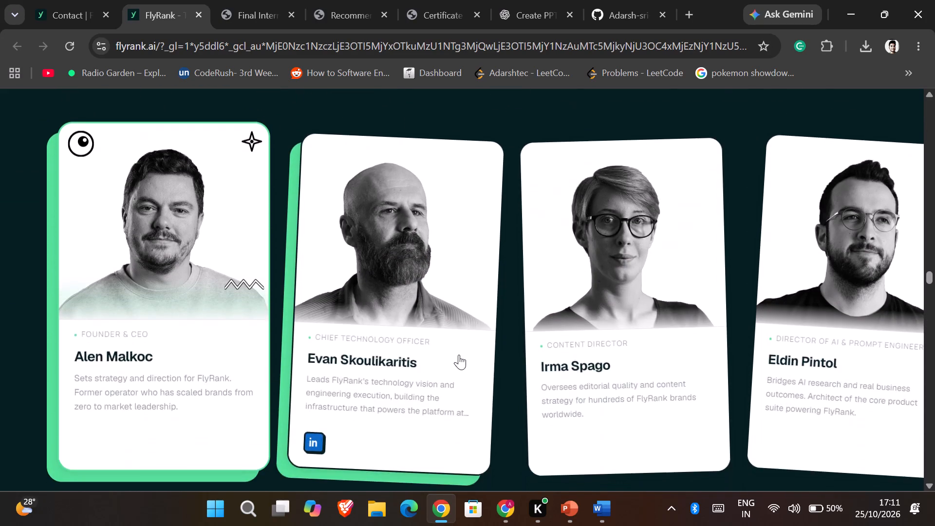
scroll(459, 355, down, 12)
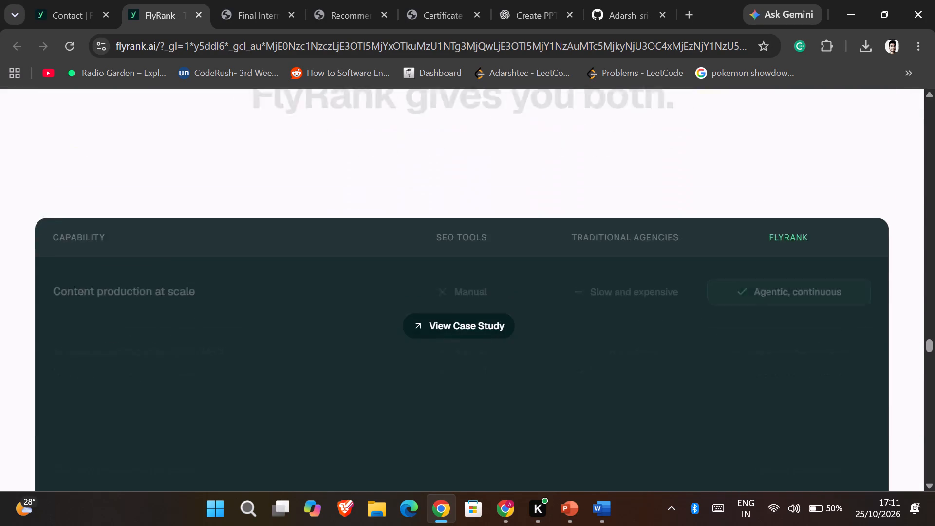
scroll(459, 355, down, 12)
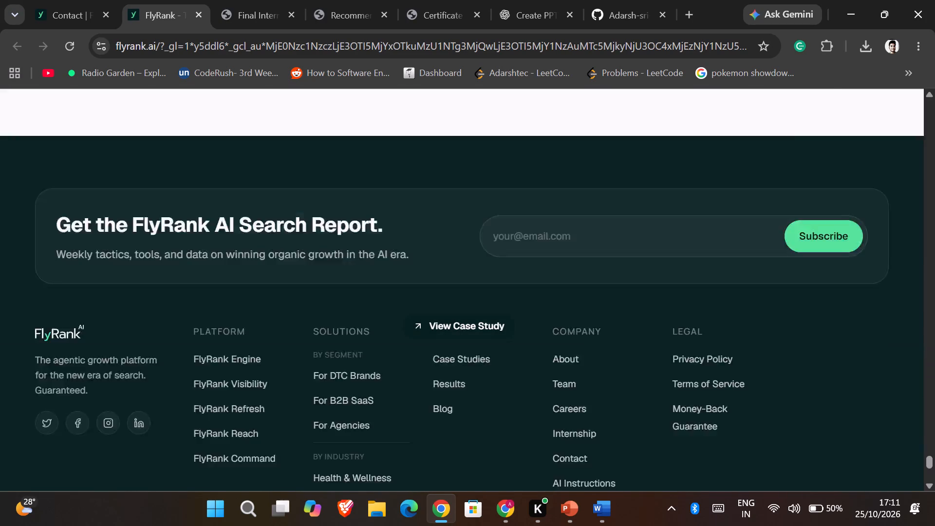
scroll(459, 355, down, 4)
scroll(604, 255, up, 1)
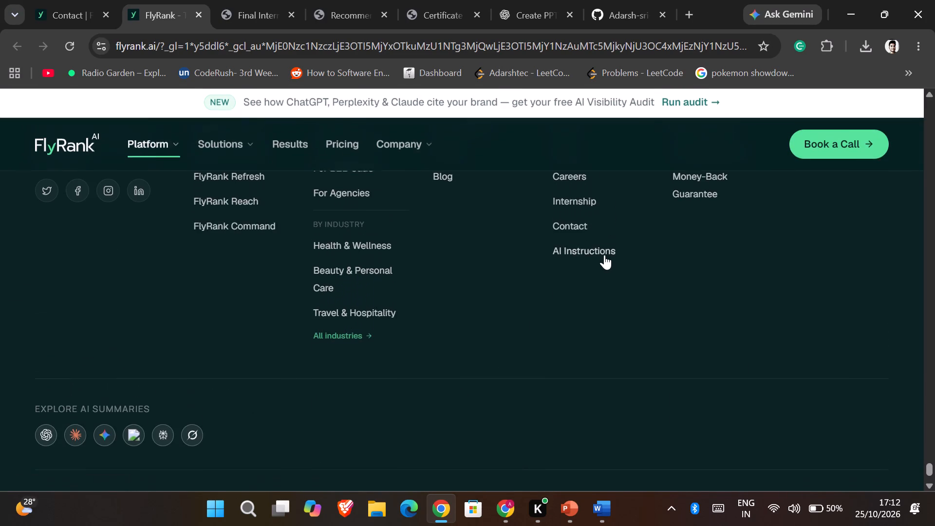
scroll(604, 255, up, 2)
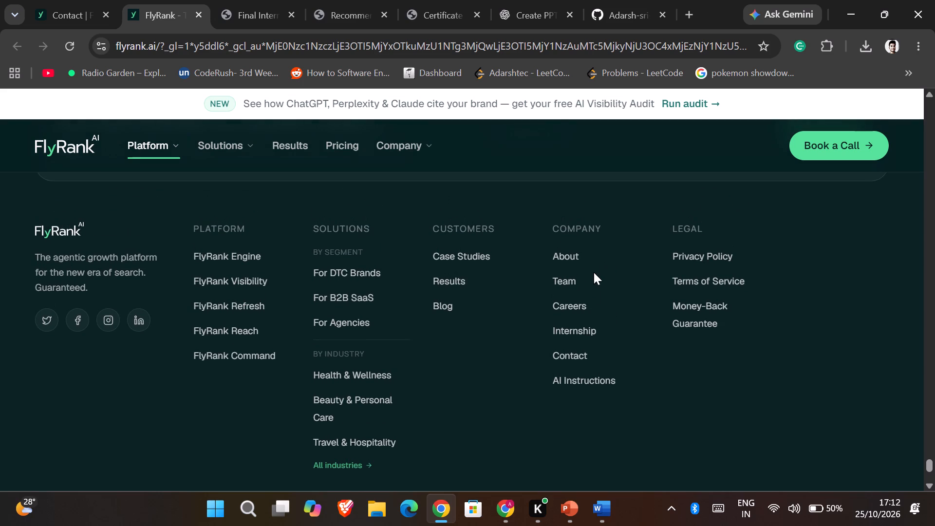
Open FlyRank's Careers page and look through it for contact or internship information.
click(568, 306)
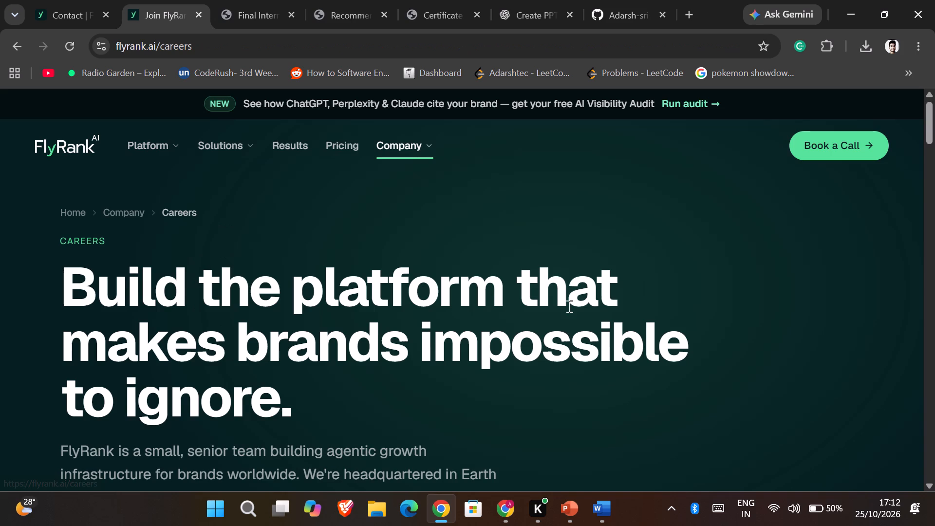
scroll(568, 306, down, 8)
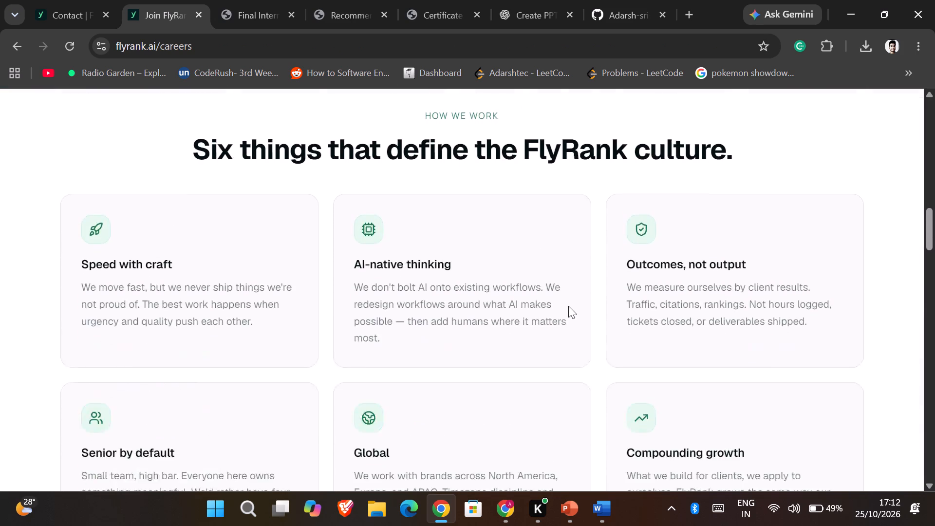
scroll(568, 306, down, 6)
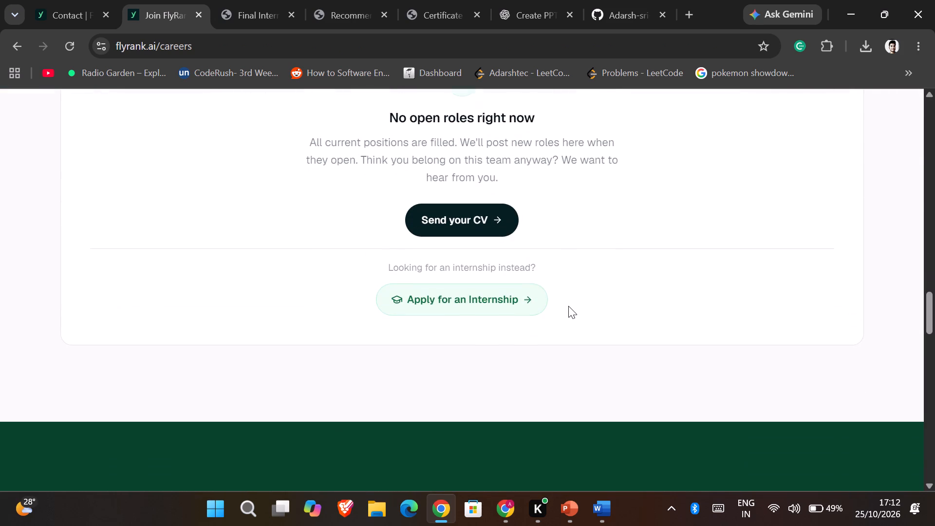
scroll(568, 306, up, 1)
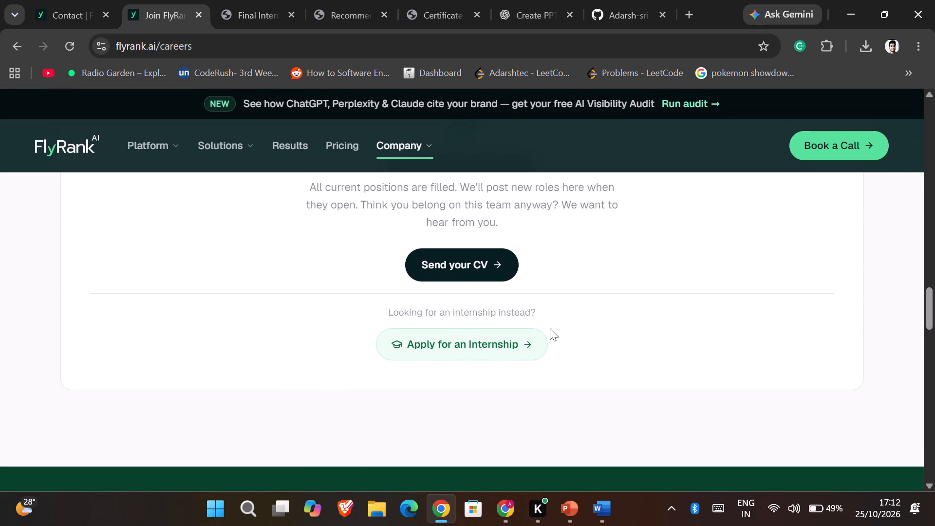
Follow the internship application link from the Careers page, look through the internship home page, and open its Contact page.
click(533, 345)
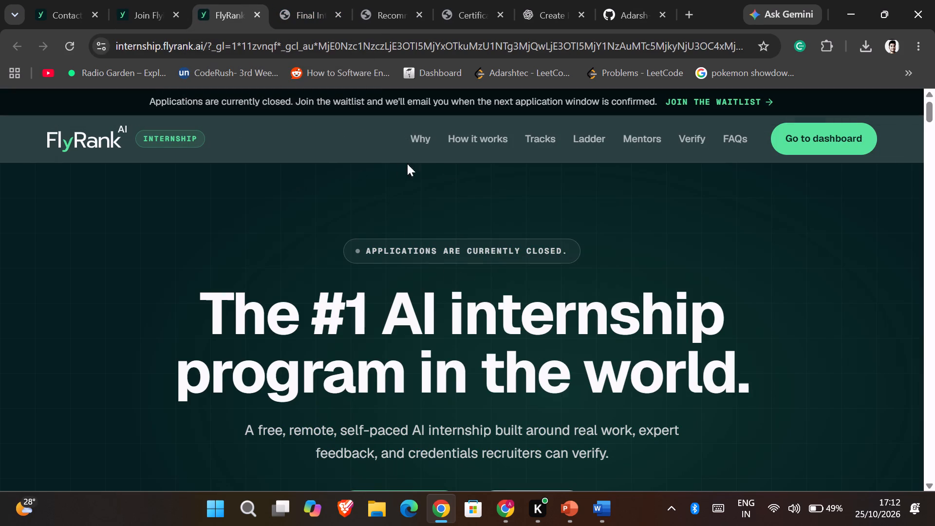
scroll(424, 202, down, 5)
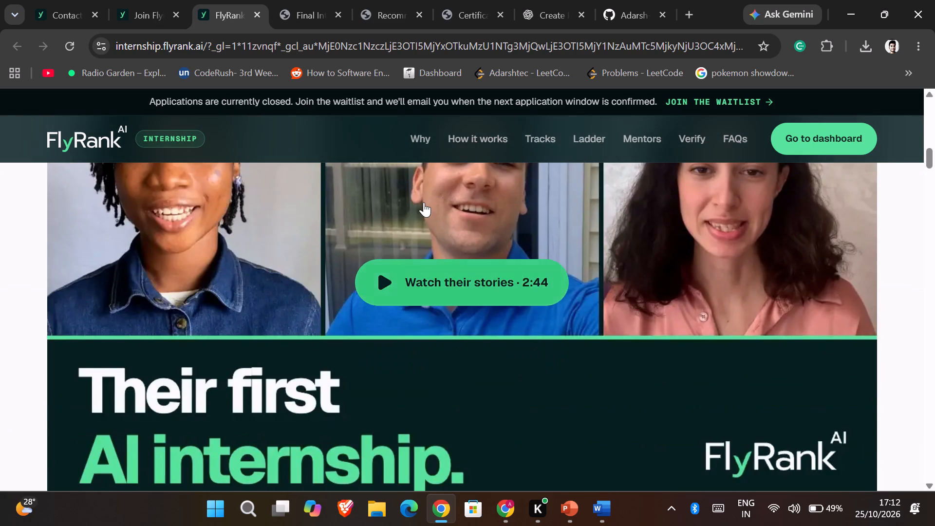
scroll(424, 202, down, 5)
scroll(424, 202, up, 1)
scroll(424, 202, down, 4)
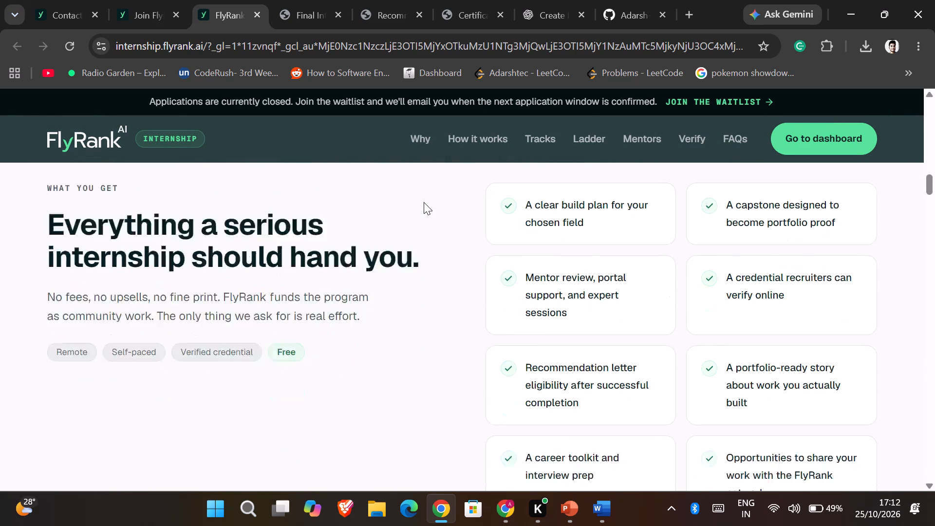
scroll(424, 202, down, 2)
scroll(315, 127, up, 6)
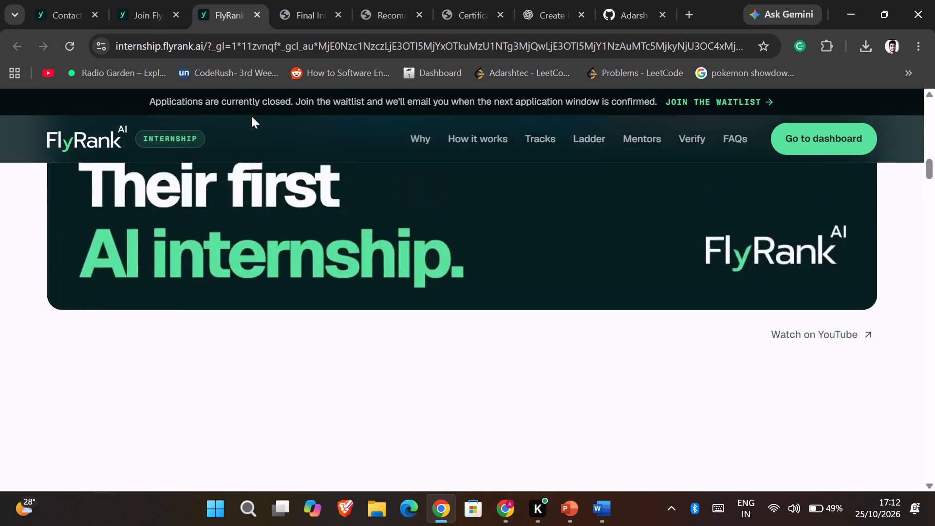
scroll(475, 273, down, 13)
scroll(585, 308, down, 4)
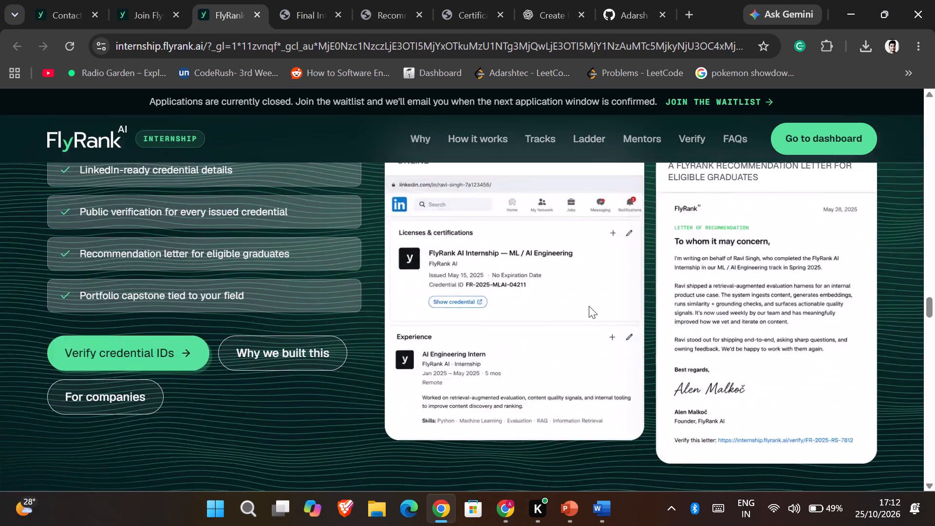
scroll(601, 311, down, 17)
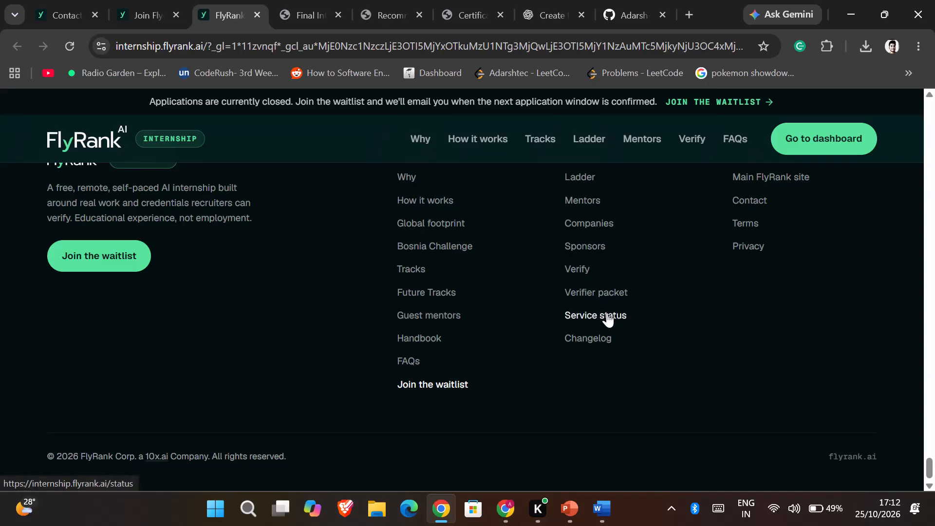
click(755, 201)
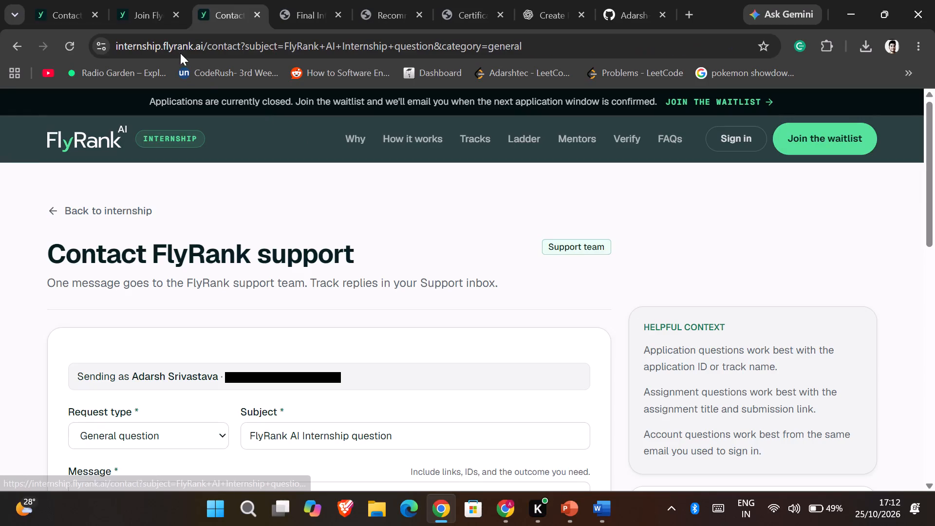
Close the Careers tab and the duplicate Contact tab, returning to the original internship Contact page.
click(154, 11)
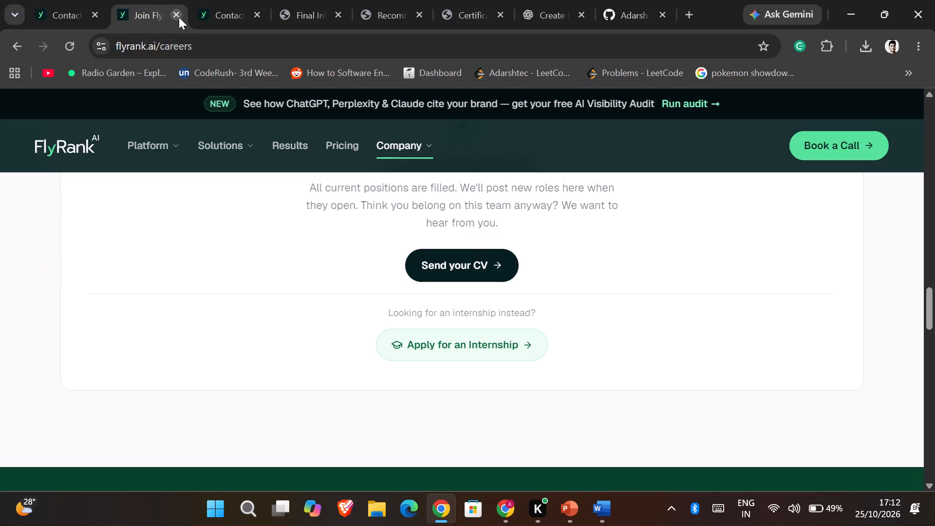
click(179, 17)
click(179, 17)
click(75, 0)
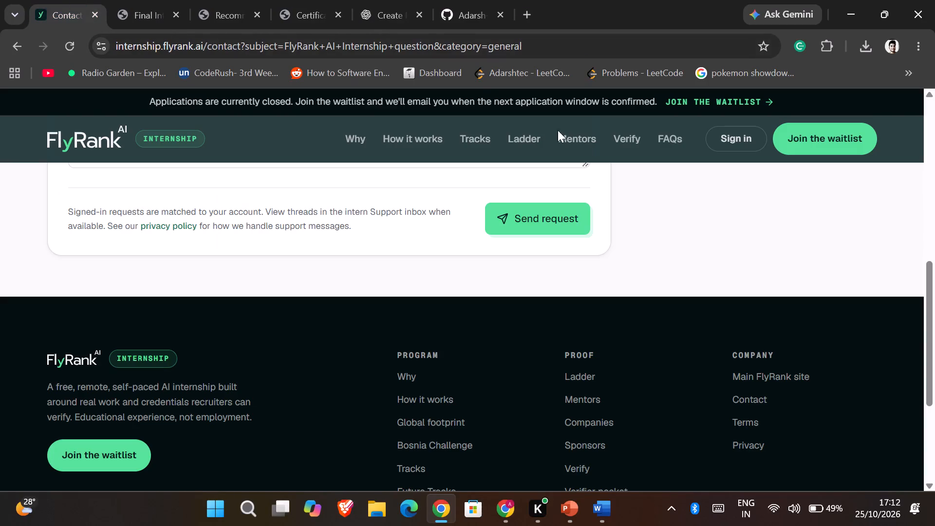
Copy the internship Contact page's web address and paste it in Word over the Contact Details entry of the organization table.
click(447, 51)
key(ctrl+c)
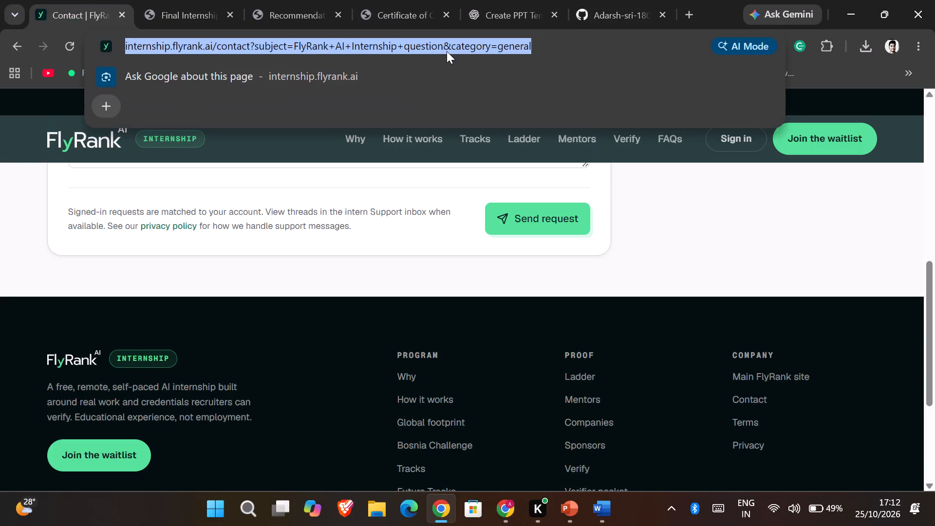
click(599, 508)
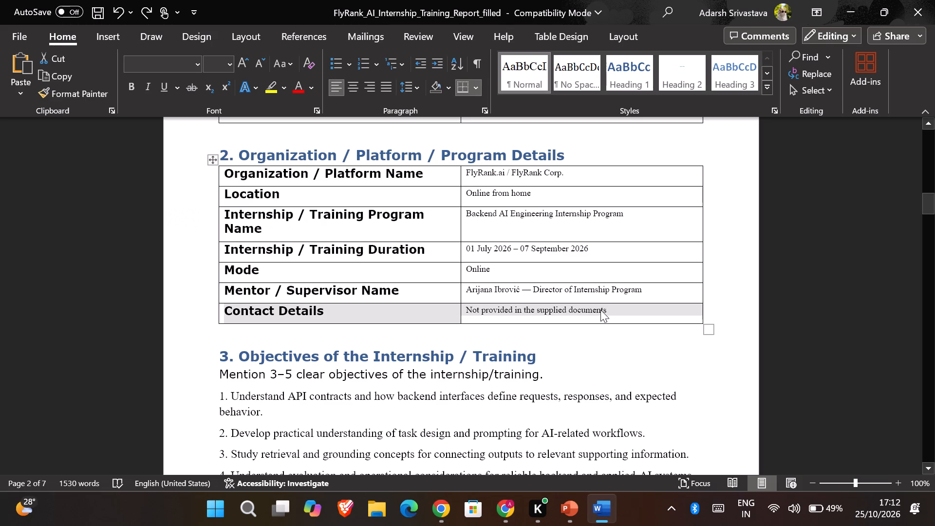
click(600, 310)
drag(610, 308, 469, 310)
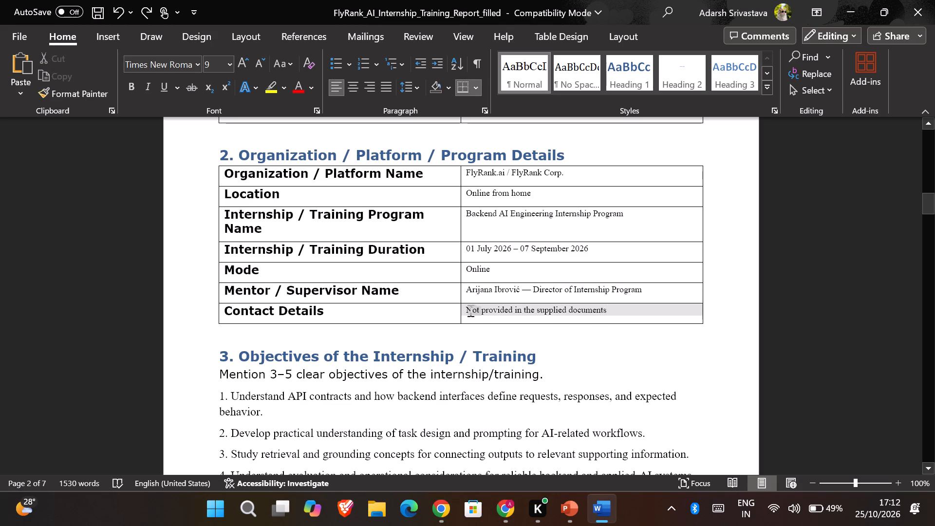
drag(469, 310, 469, 308)
key(ctrl+v)
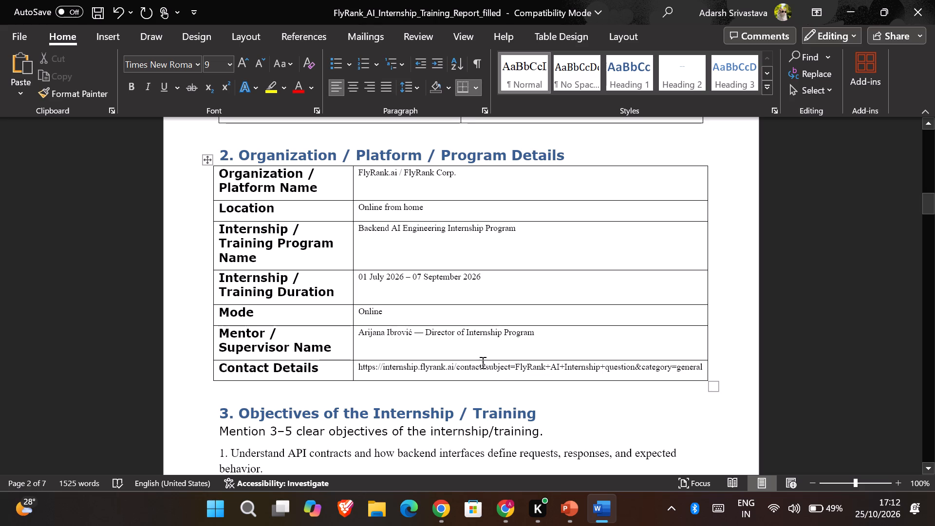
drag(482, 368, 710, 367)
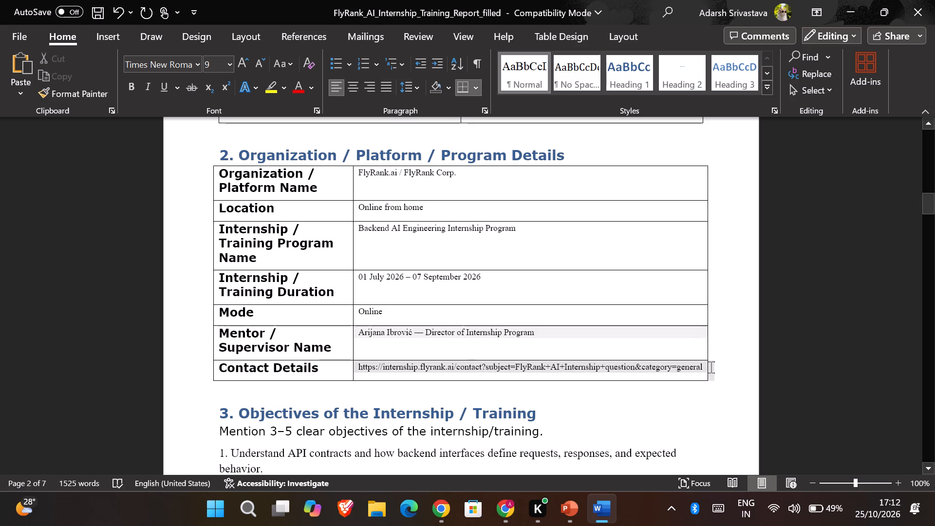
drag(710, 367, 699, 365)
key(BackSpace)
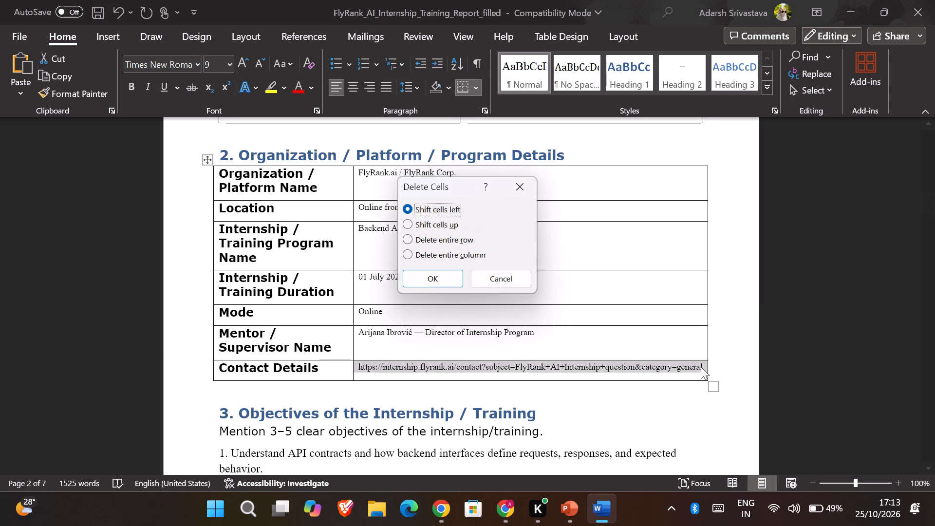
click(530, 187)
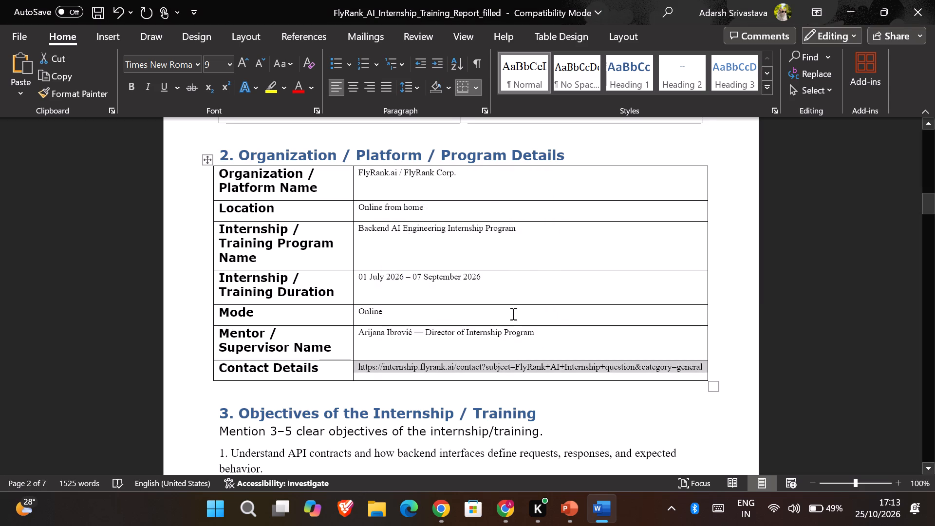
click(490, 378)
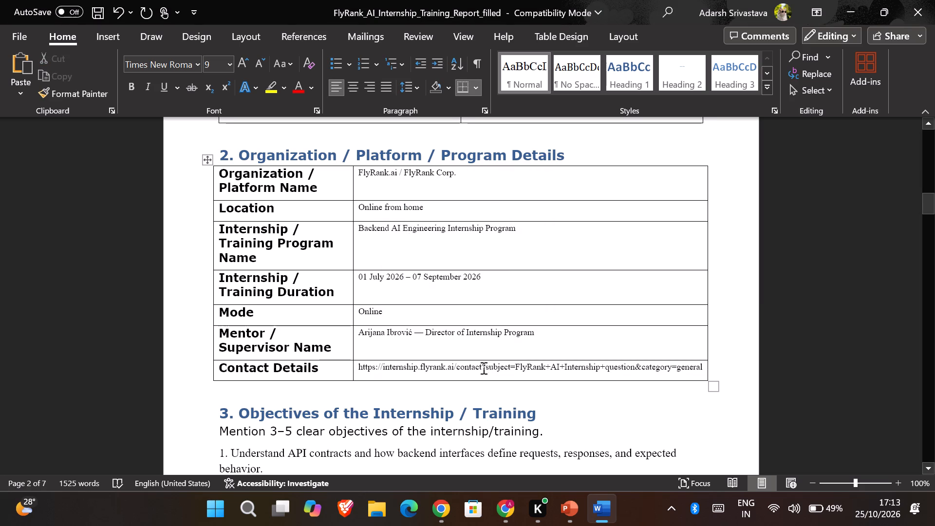
drag(483, 368, 516, 371)
key(BackSpace)
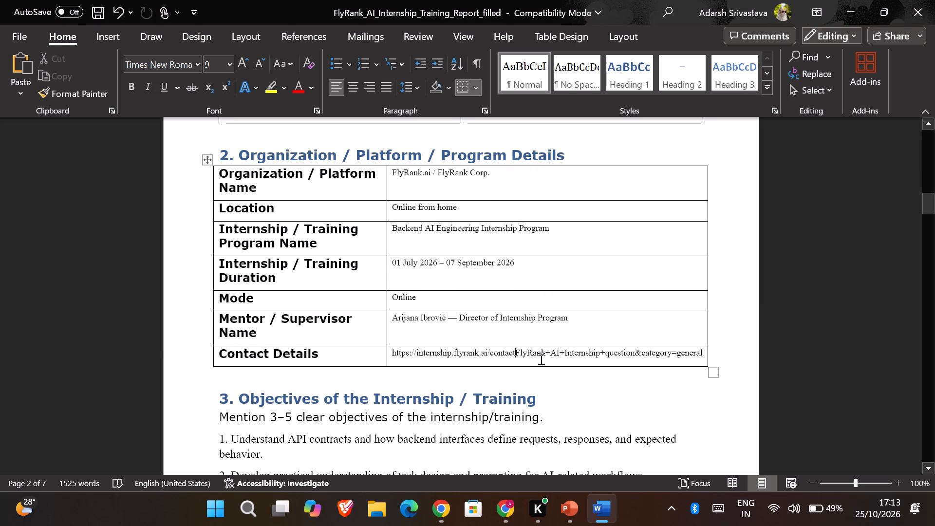
key(Delete)
key(Delete)
key(Delete)
key(Delete)
key(Delete)
key(Delete)
key(Delete)
key(Delete)
key(Delete)
key(Delete)
key(Delete)
key(Delete)
key(Delete)
key(Delete)
key(Delete)
key(Delete)
key(Delete)
key(Delete)
key(Delete)
key(Delete)
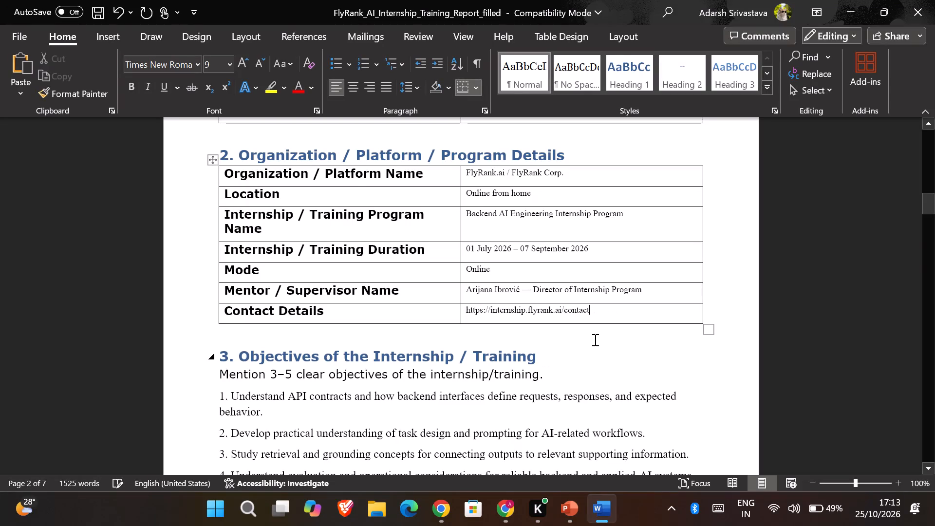
Delete the "Mention 3–5 clear objectives" instruction from section 3 and the "Describe the actual activities" instruction paragraph above the bullets in section 4.
scroll(721, 421, down, 1)
scroll(493, 351, down, 1)
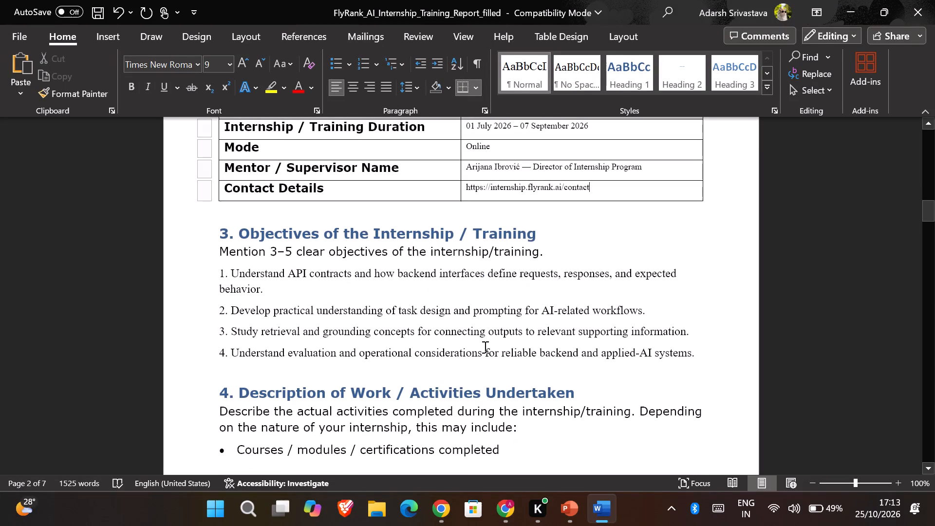
scroll(365, 283, down, 2)
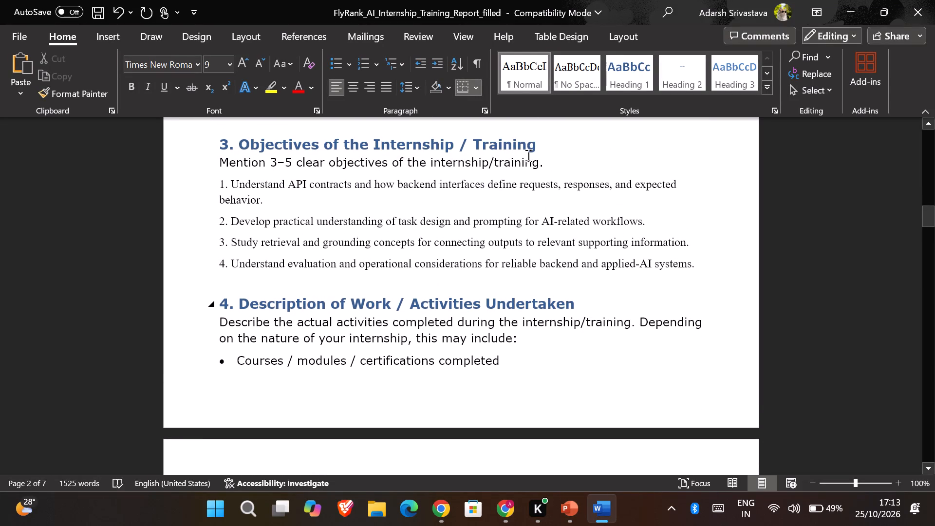
drag(550, 167, 211, 171)
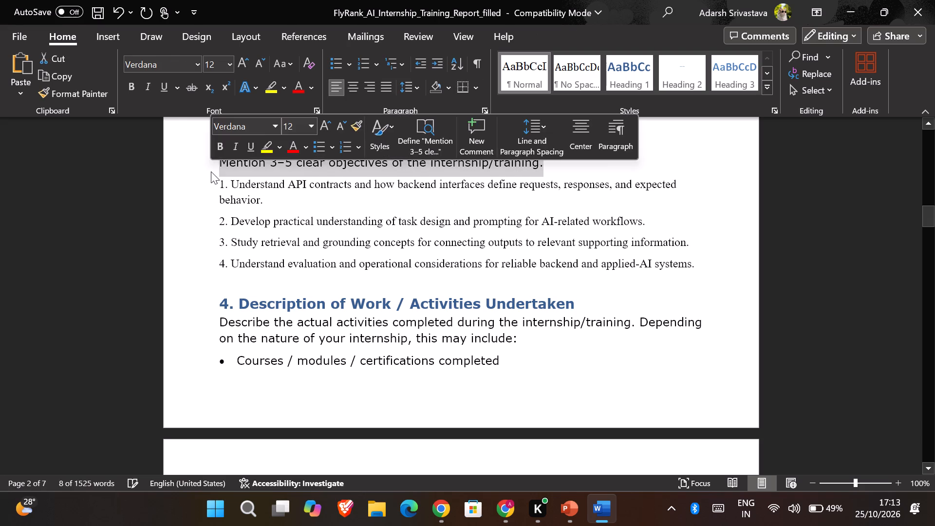
key(BackSpace)
key(BackSpace)
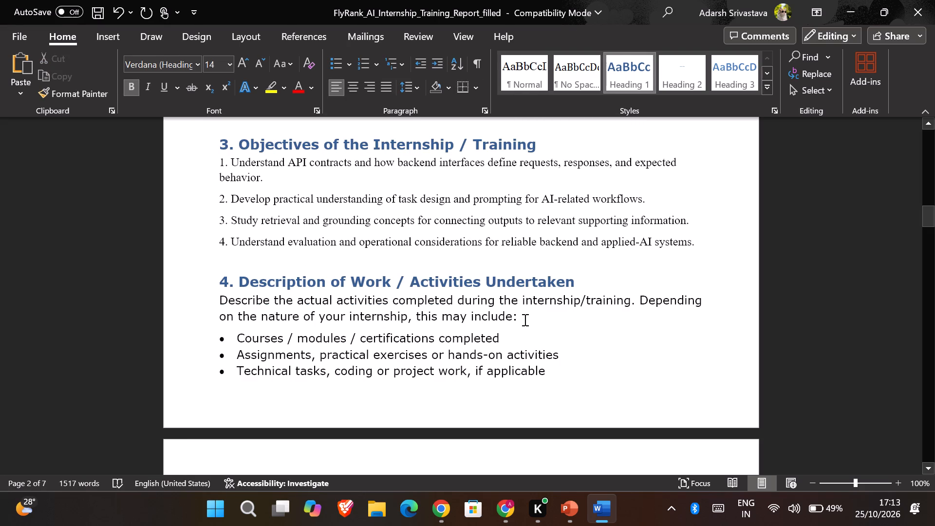
drag(523, 319, 203, 301)
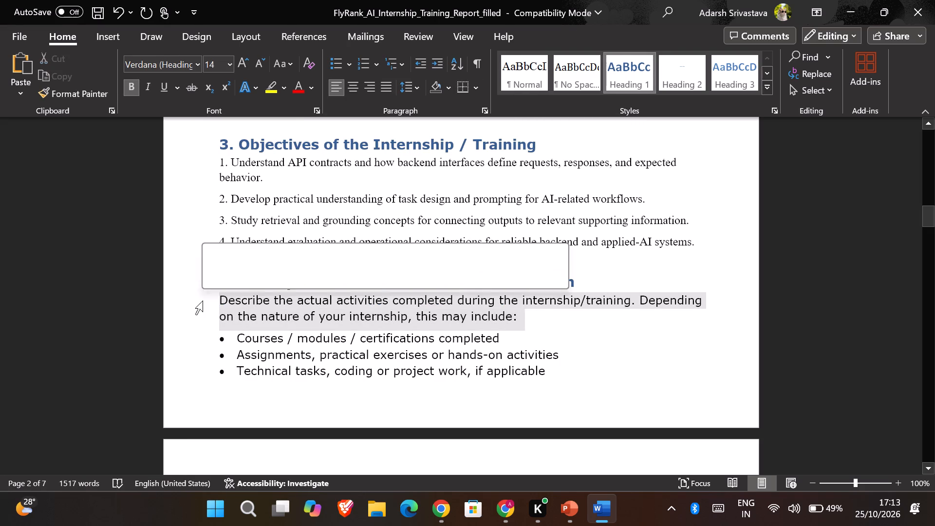
key(BackSpace)
Delete the "Mention the major technical topics" instruction above the table in section 5, Topics / Technologies Covered.
scroll(327, 321, up, 1)
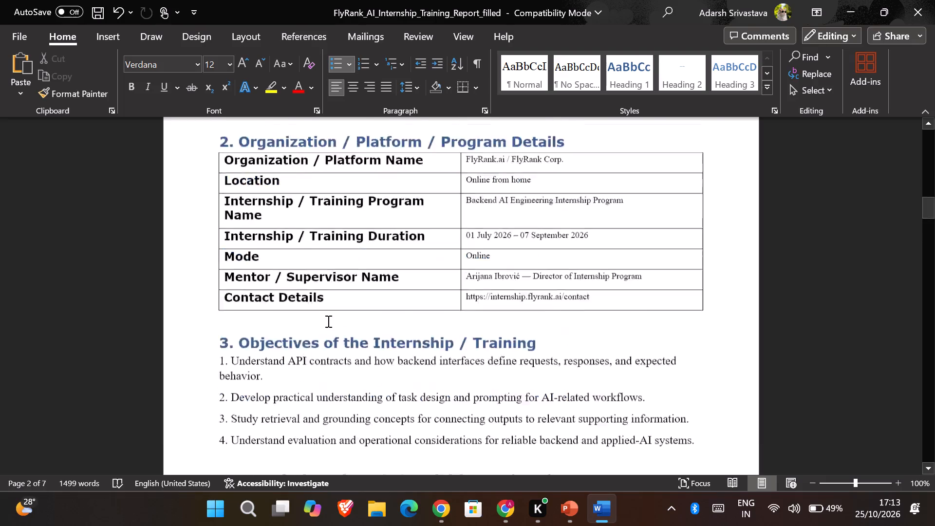
scroll(327, 321, up, 2)
scroll(327, 321, down, 4)
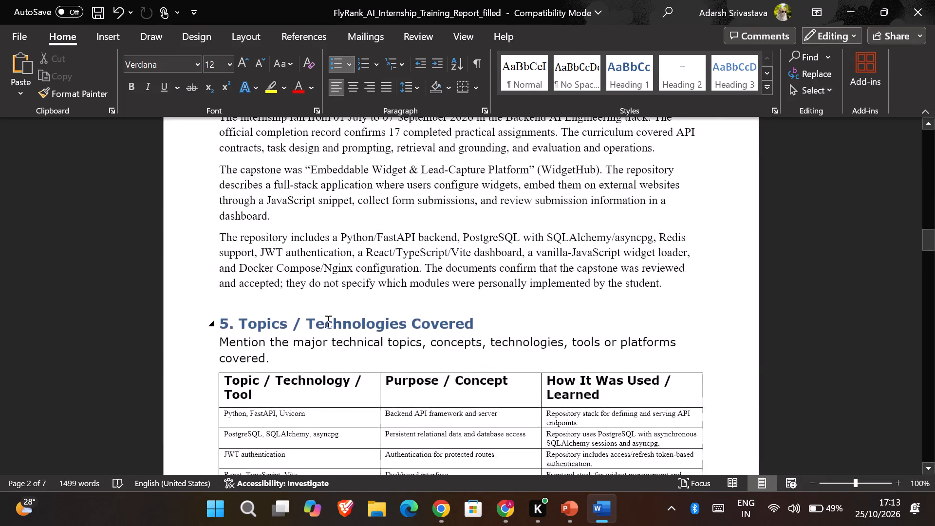
scroll(327, 321, down, 1)
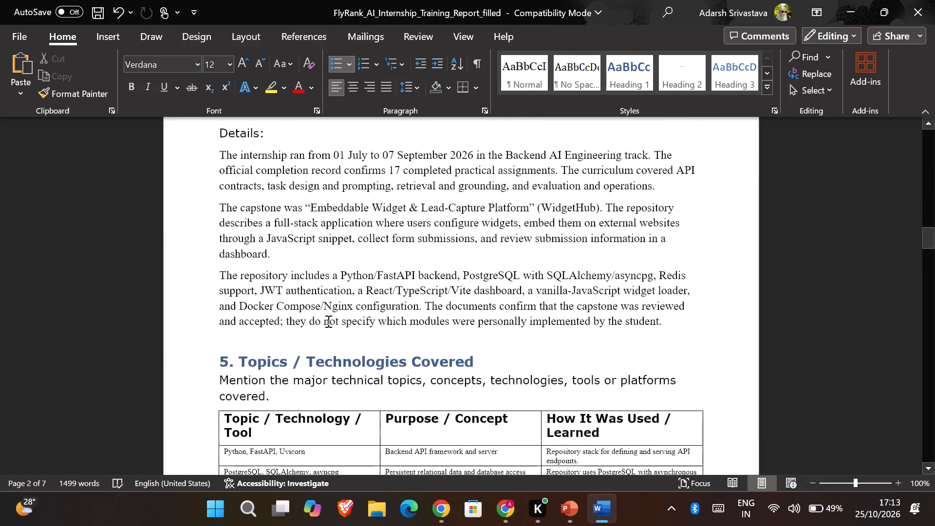
scroll(327, 321, down, 2)
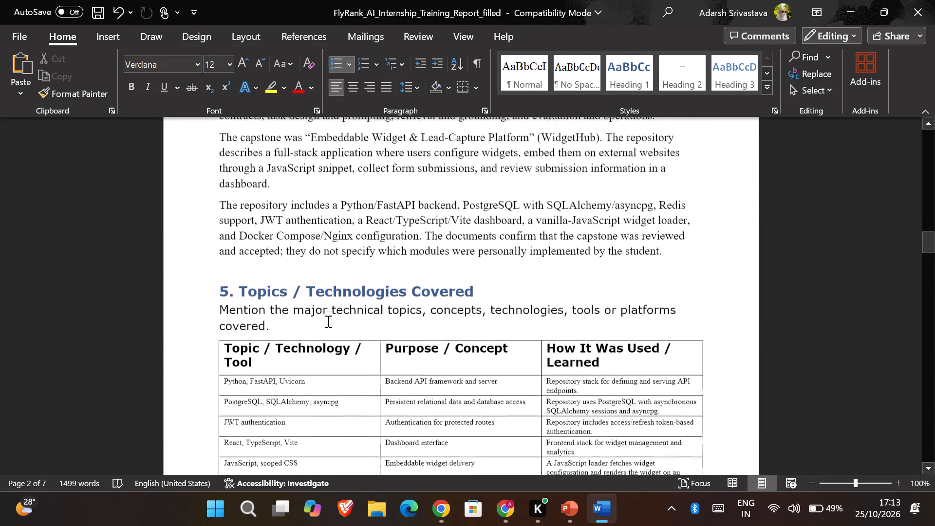
scroll(327, 321, down, 1)
drag(299, 310, 240, 293)
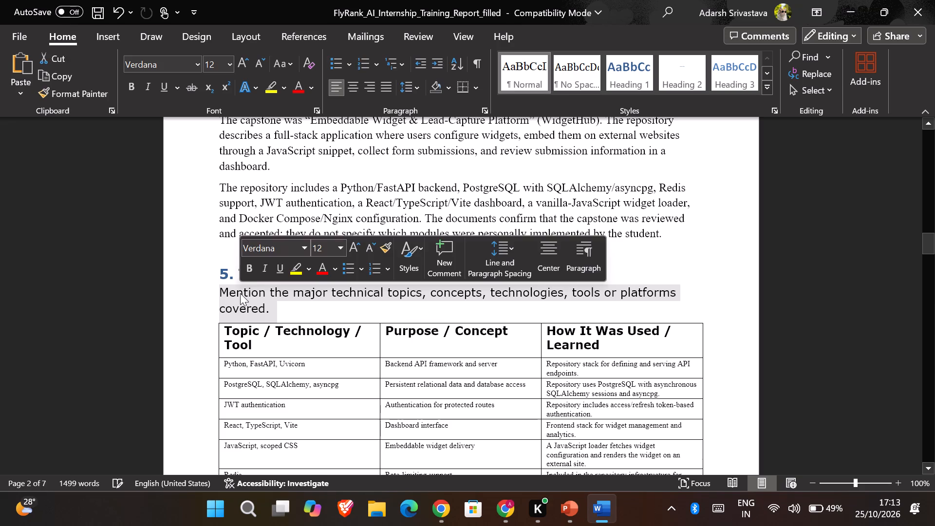
key(BackSpace)
Delete the "Add a specific example of collaboration, feedback, or communication" paragraph from section 6, Skills Learned & Experience Gained.
scroll(242, 293, down, 2)
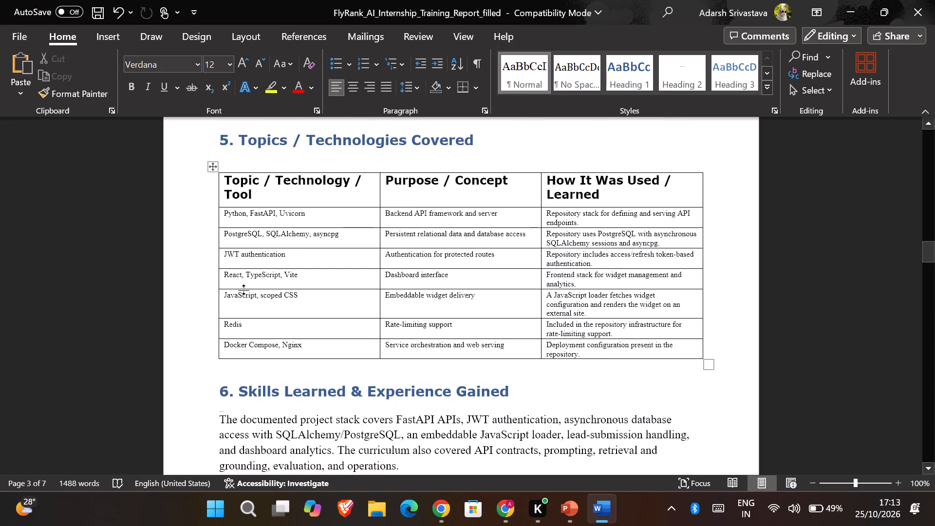
scroll(243, 289, down, 6)
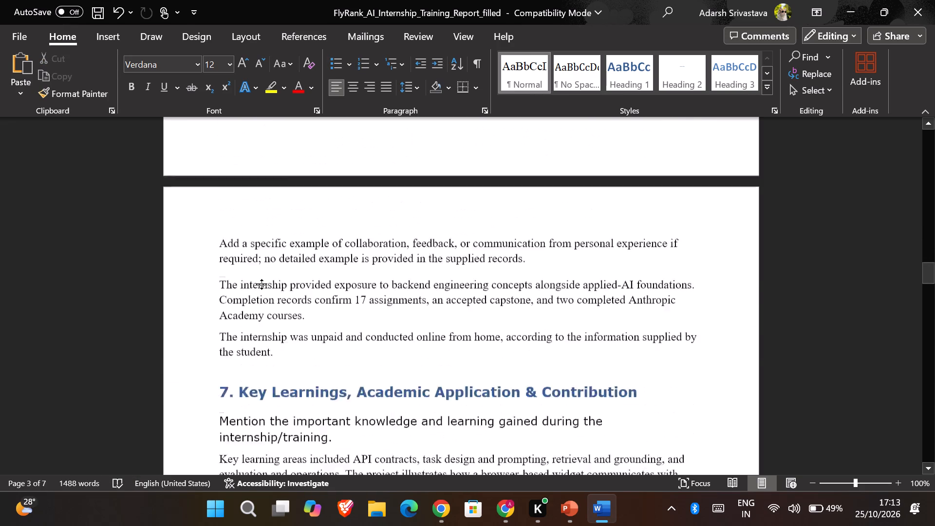
scroll(262, 284, up, 4)
scroll(262, 284, down, 1)
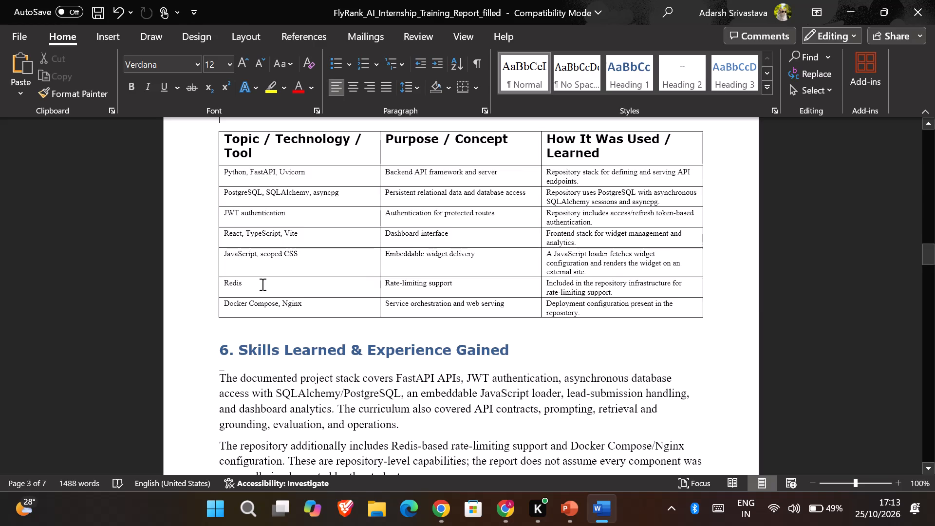
scroll(262, 284, down, 3)
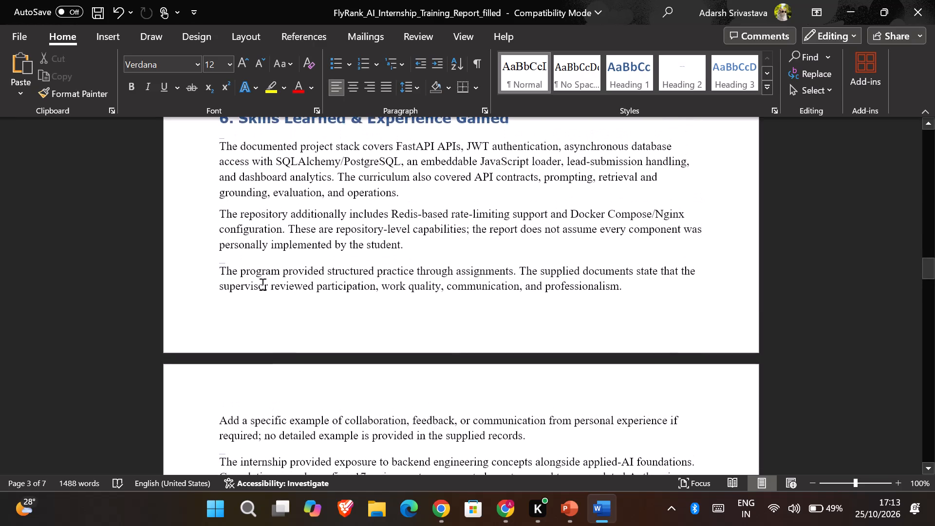
scroll(262, 284, down, 4)
scroll(280, 225, up, 1)
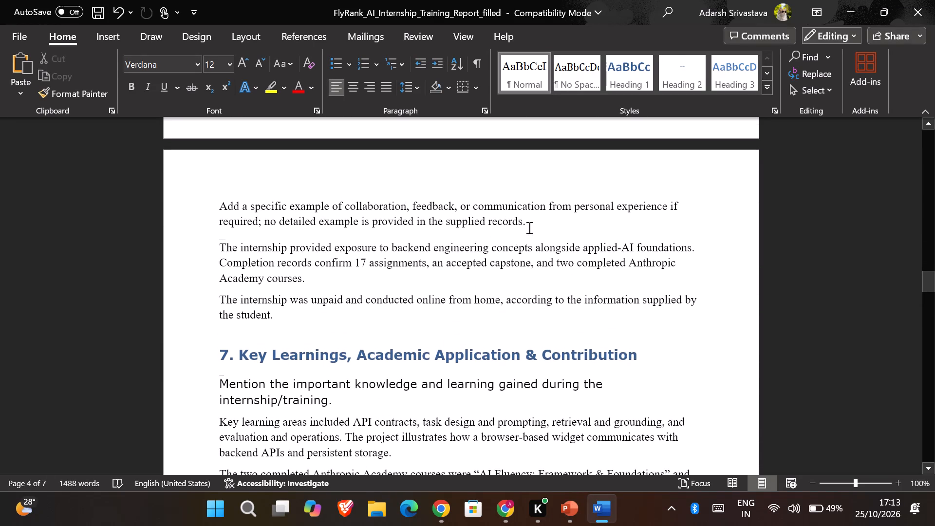
drag(536, 227, 221, 207)
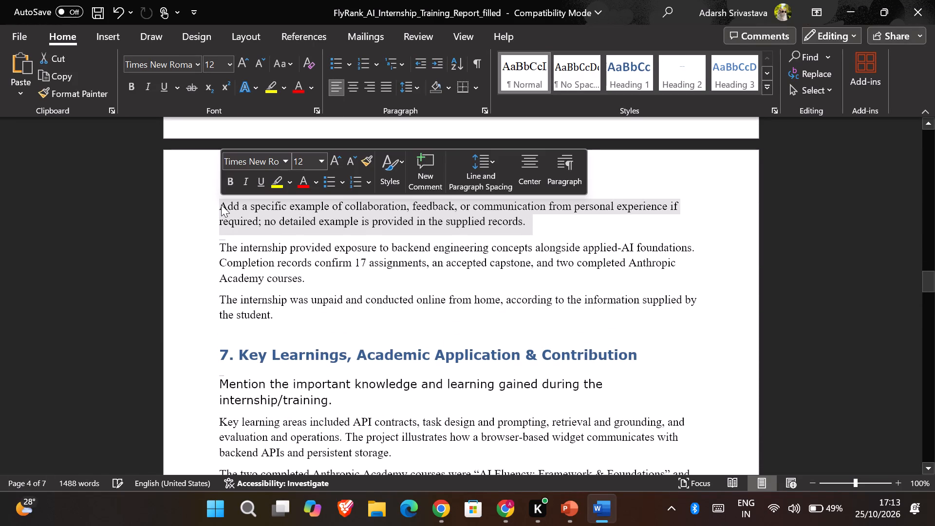
key(BackSpace)
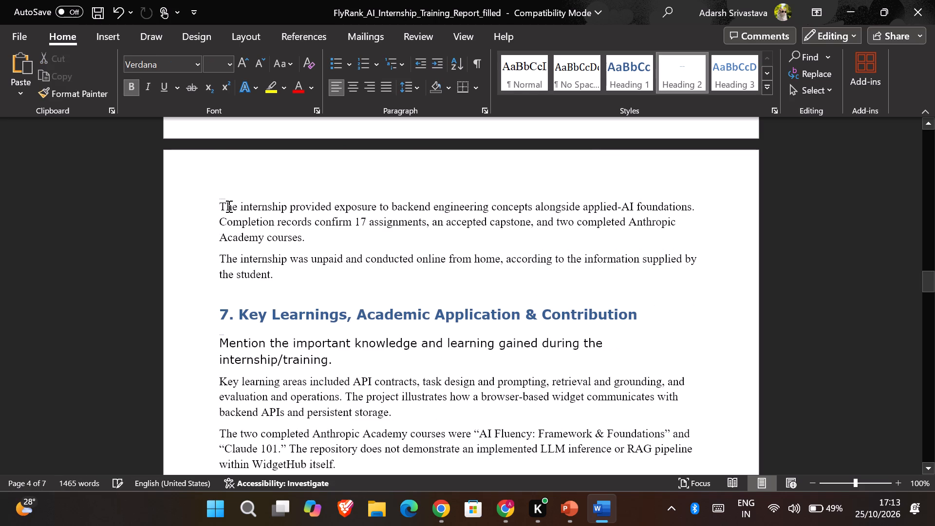
Replace the "Mention the important knowledge and learning gained" instruction under the section 7 heading with a blank line.
scroll(371, 274, up, 2)
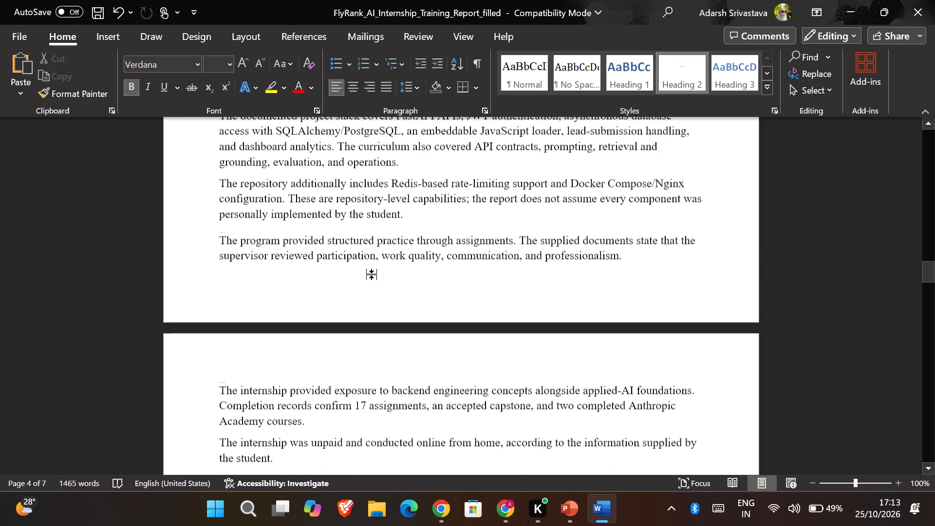
scroll(371, 274, up, 2)
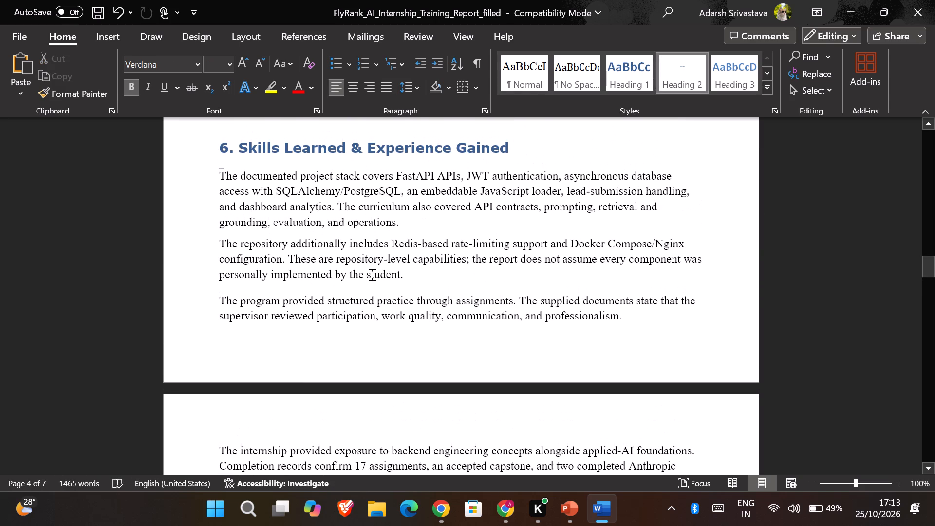
scroll(371, 274, down, 4)
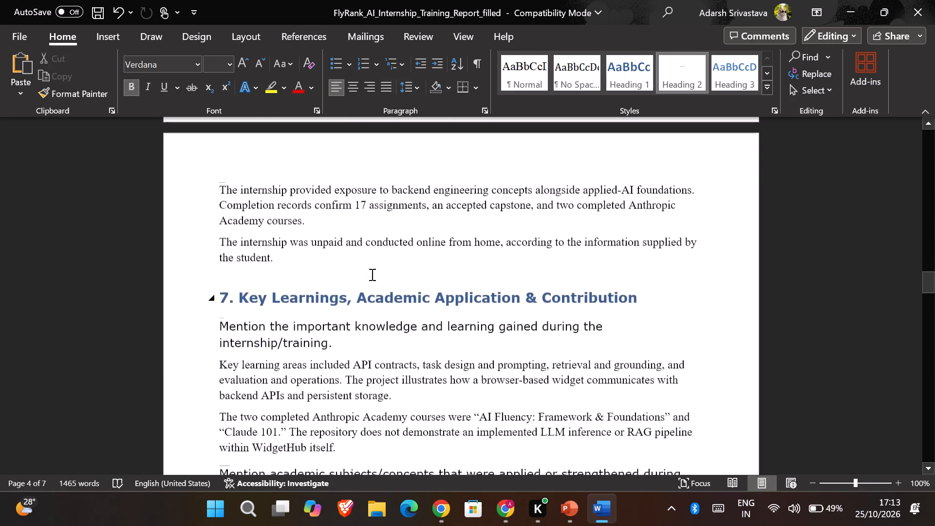
scroll(359, 293, down, 1)
drag(352, 314, 209, 282)
key(BackSpace)
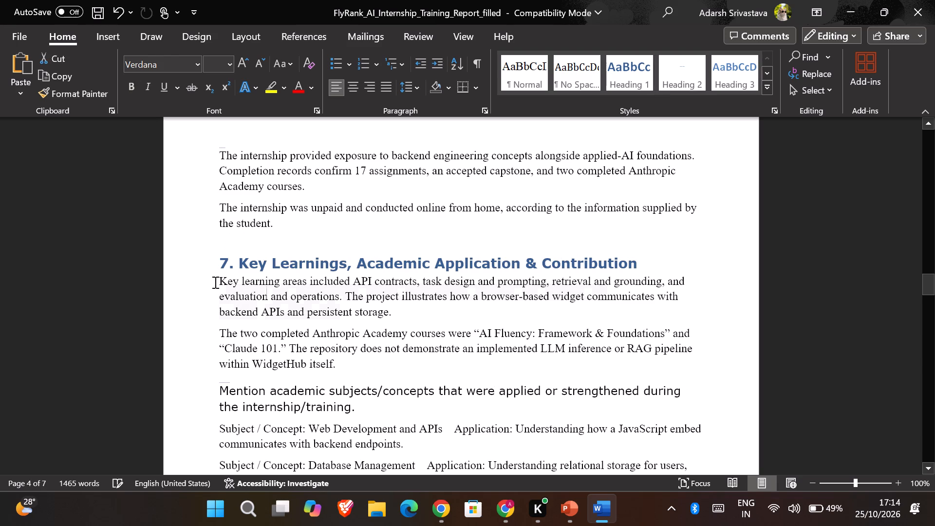
click(650, 268)
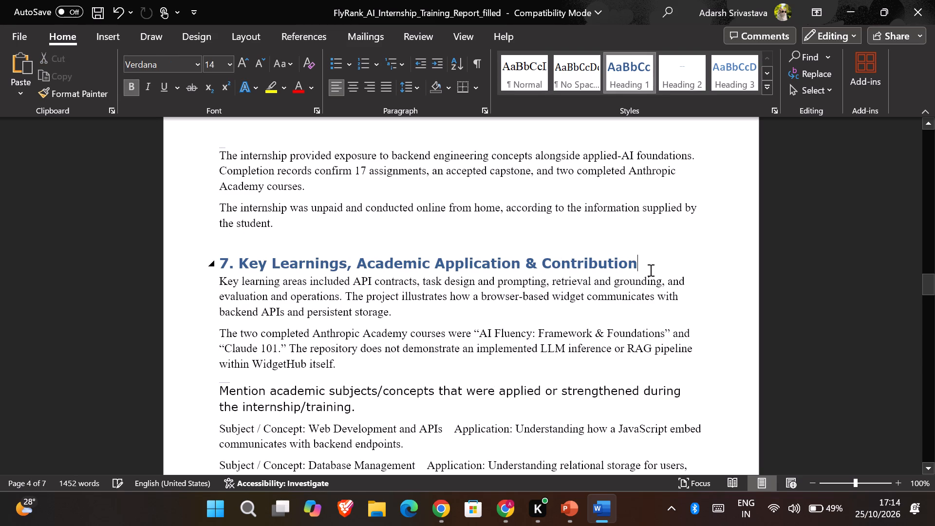
key(Return)
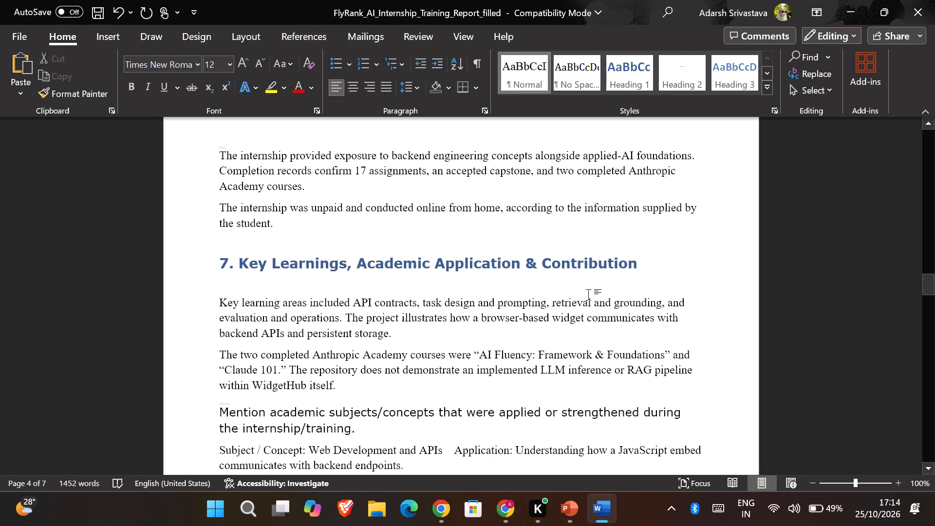
Delete the "Mention academic subjects/concepts" and "Clearly mention what you personally completed" instructions from section 7.
scroll(588, 295, up, 2)
scroll(588, 295, down, 1)
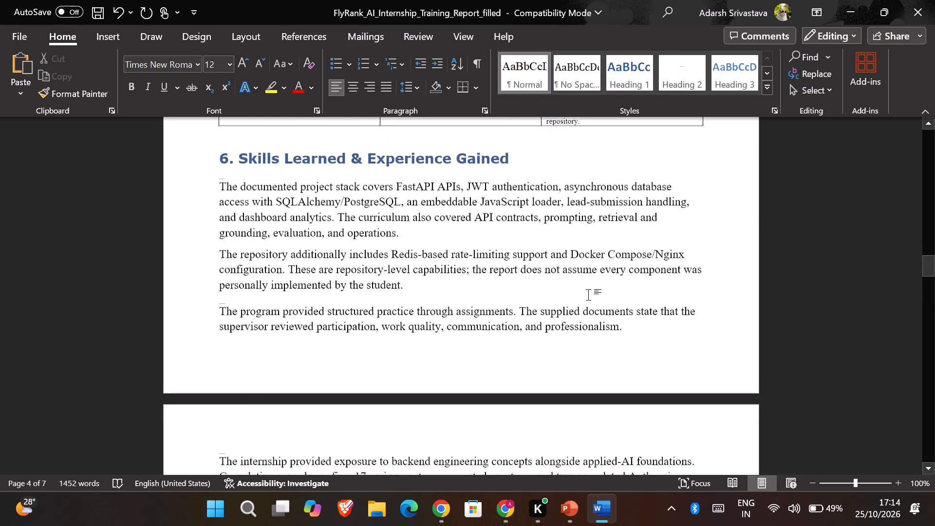
scroll(588, 295, down, 5)
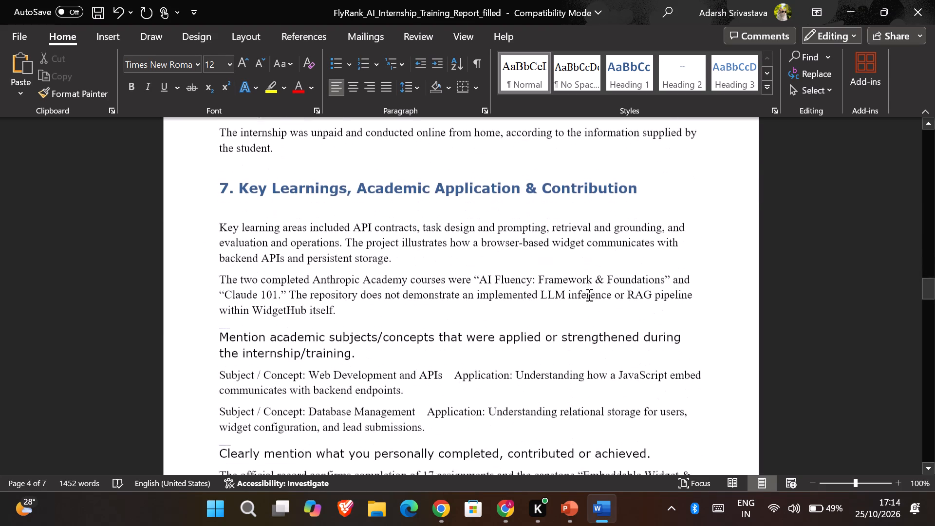
scroll(588, 295, down, 1)
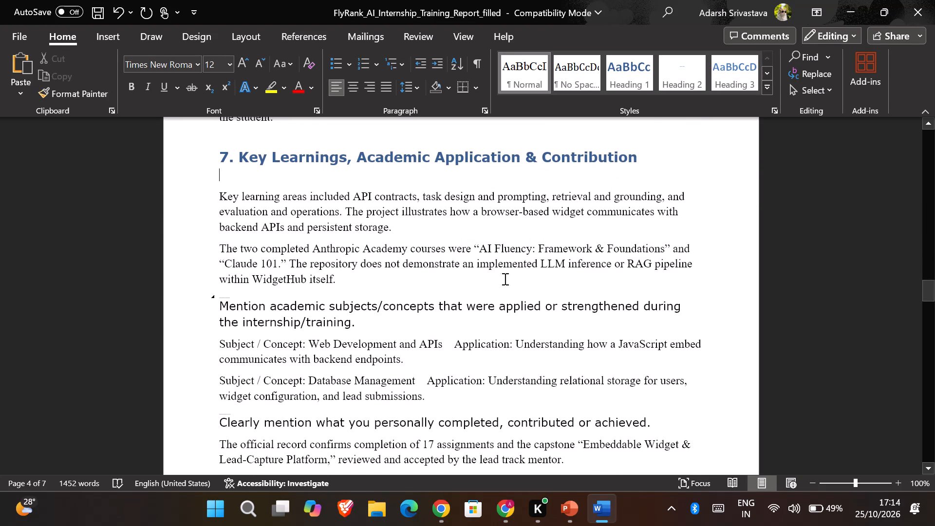
scroll(428, 242, down, 1)
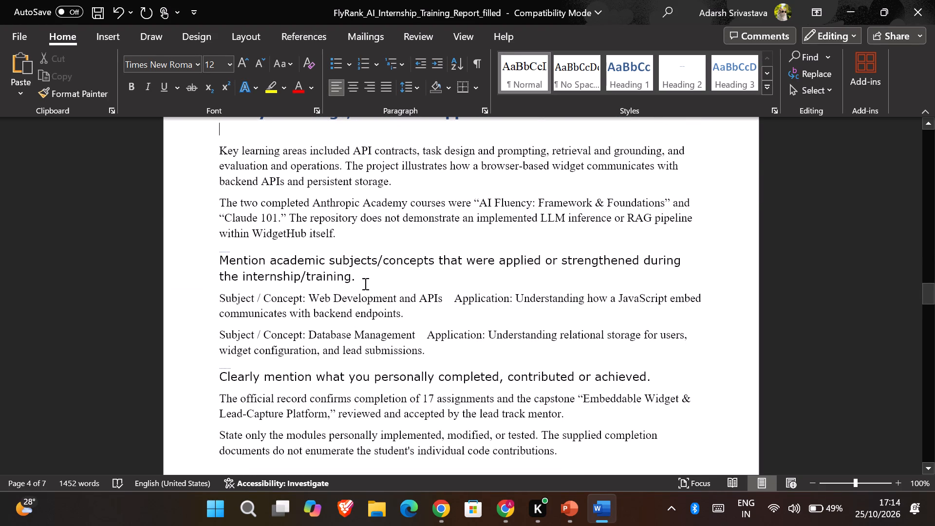
drag(364, 285, 220, 261)
key(BackSpace)
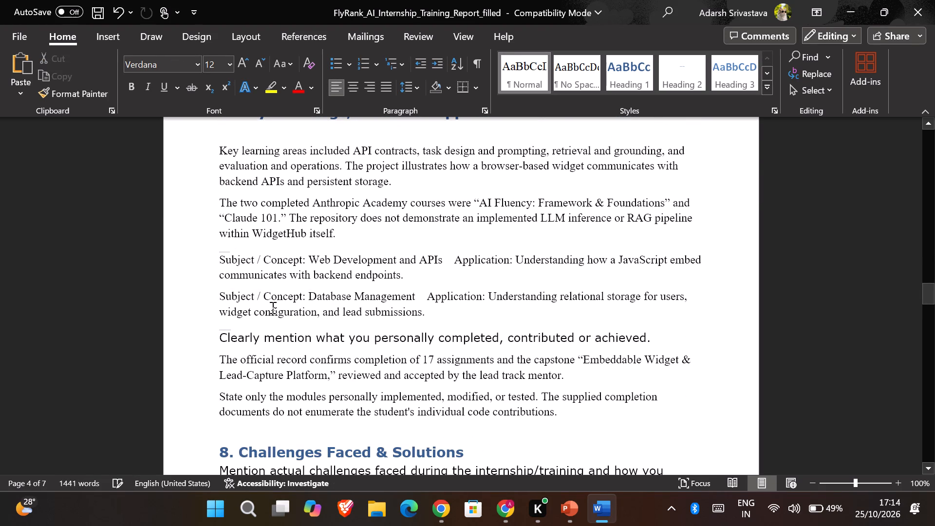
drag(658, 334, 231, 336)
key(BackSpace)
Delete the "State only the modules personally implemented, modified, or tested" paragraph at the end of section 7.
scroll(332, 320, down, 1)
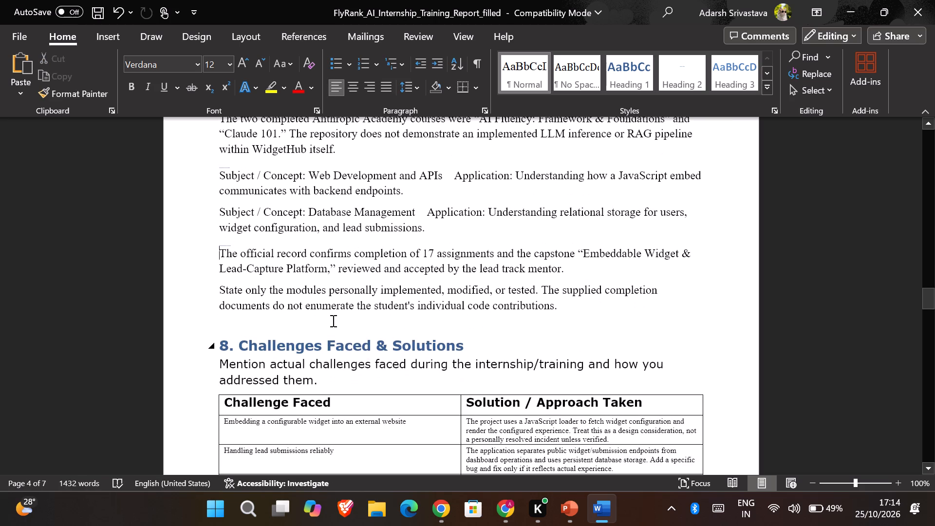
scroll(332, 320, down, 1)
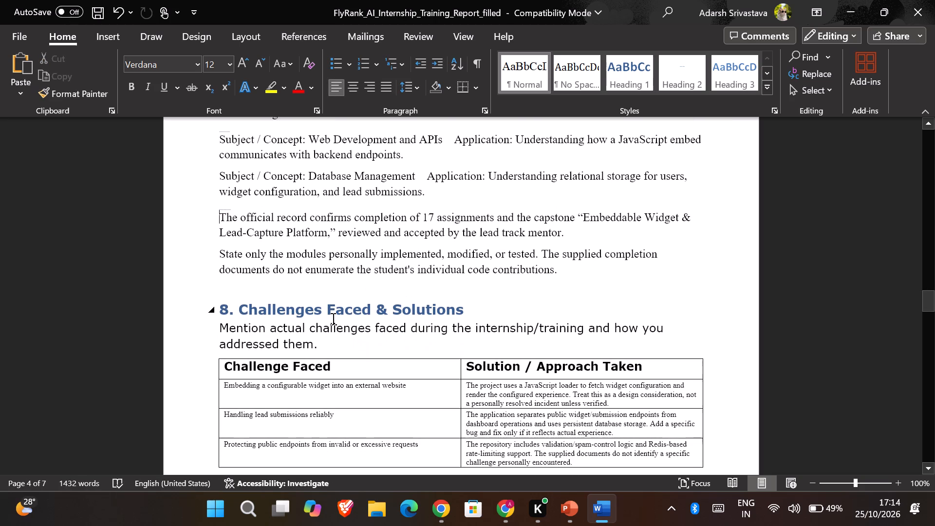
drag(567, 273, 556, 273)
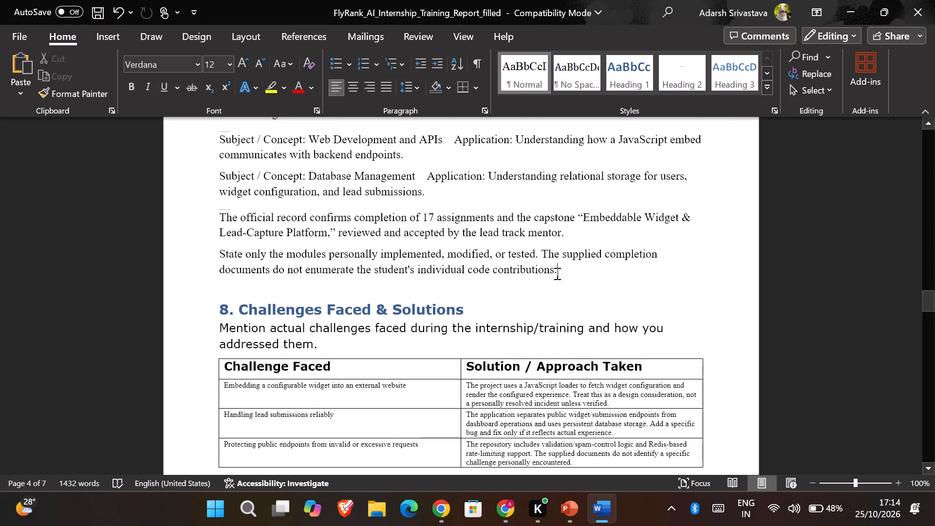
drag(556, 273, 193, 255)
key(BackSpace)
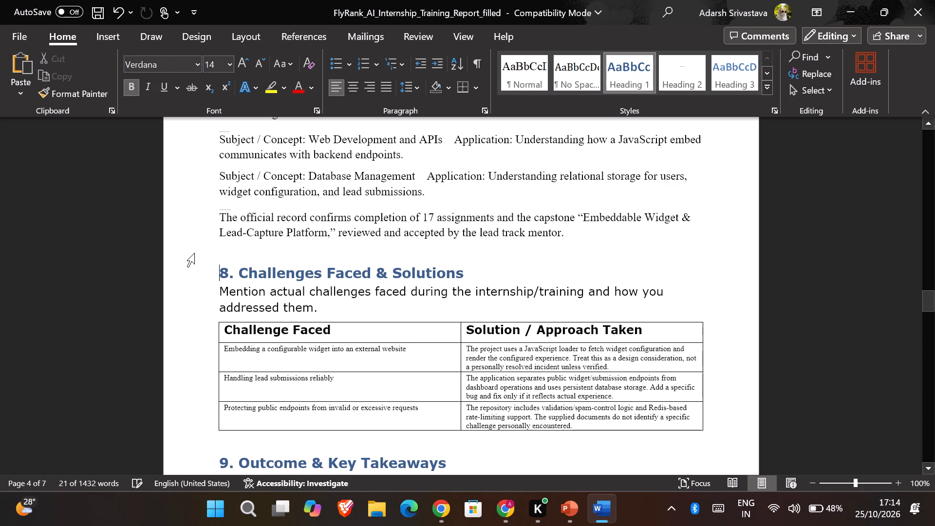
drag(590, 240, 547, 236)
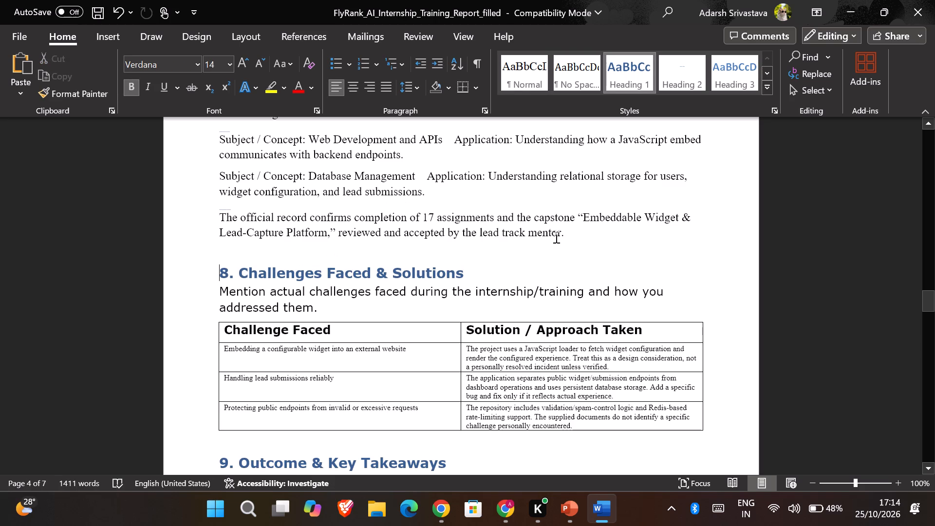
Delete the two "Subject / Concept" paragraphs on Web Development and APIs and Database Management from section 7.
drag(547, 236, 226, 213)
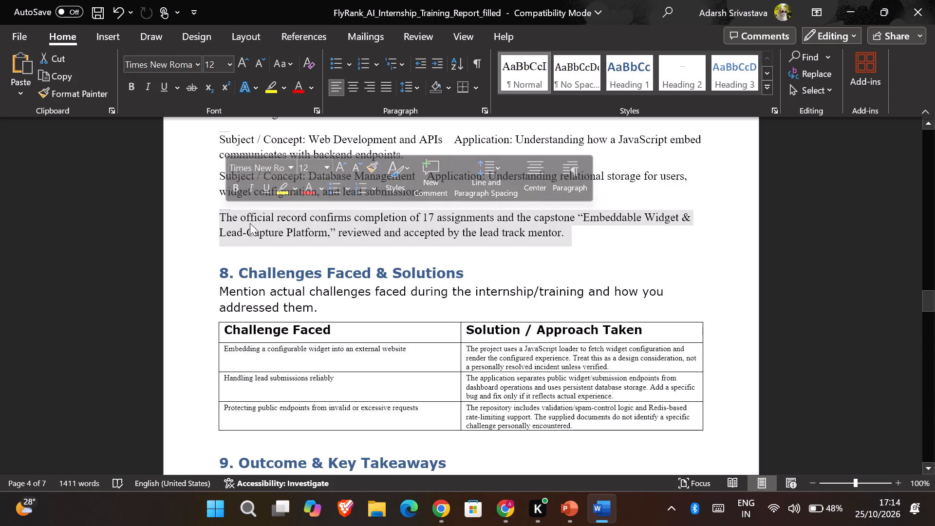
scroll(495, 292, up, 2)
click(495, 292)
scroll(495, 292, down, 1)
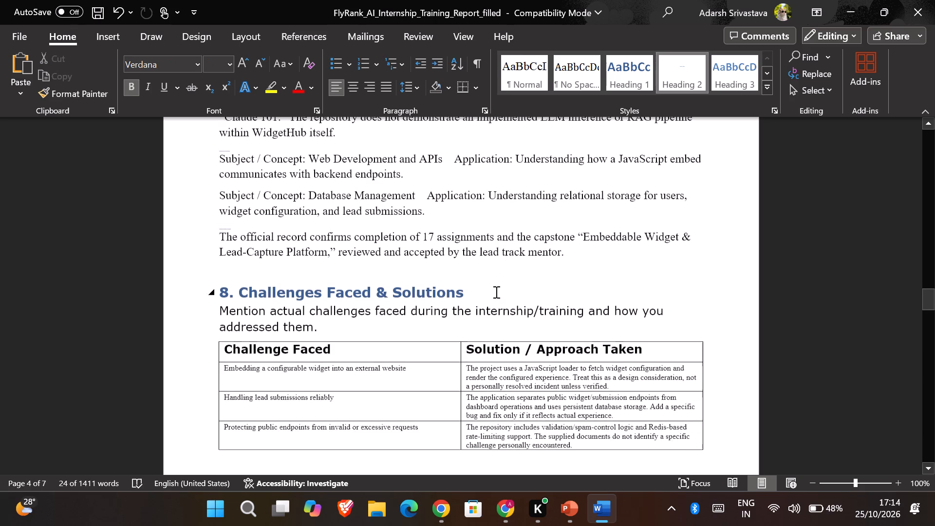
scroll(495, 292, down, 1)
scroll(495, 292, up, 1)
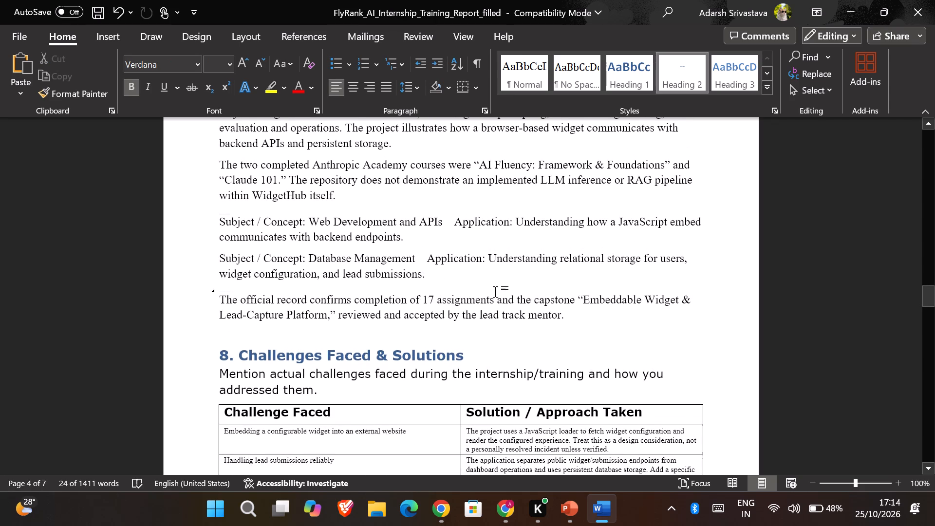
scroll(495, 292, up, 1)
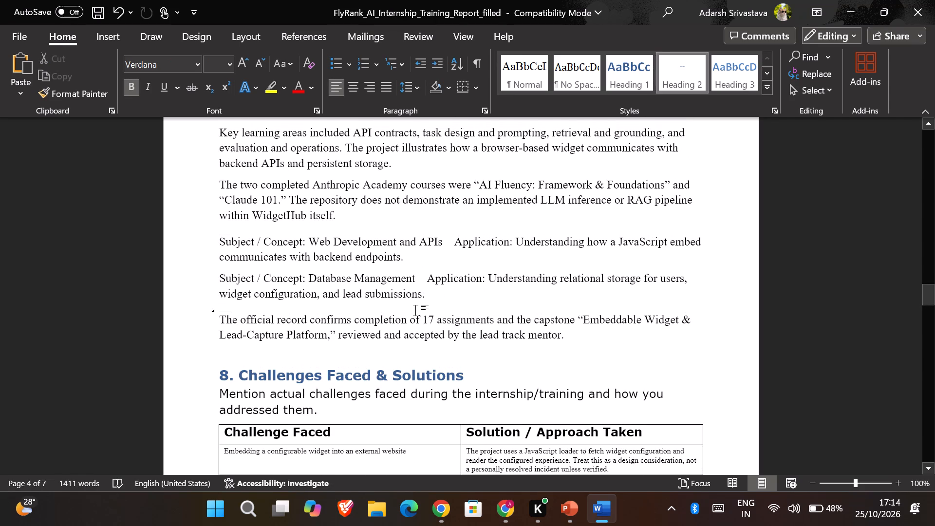
scroll(415, 310, up, 1)
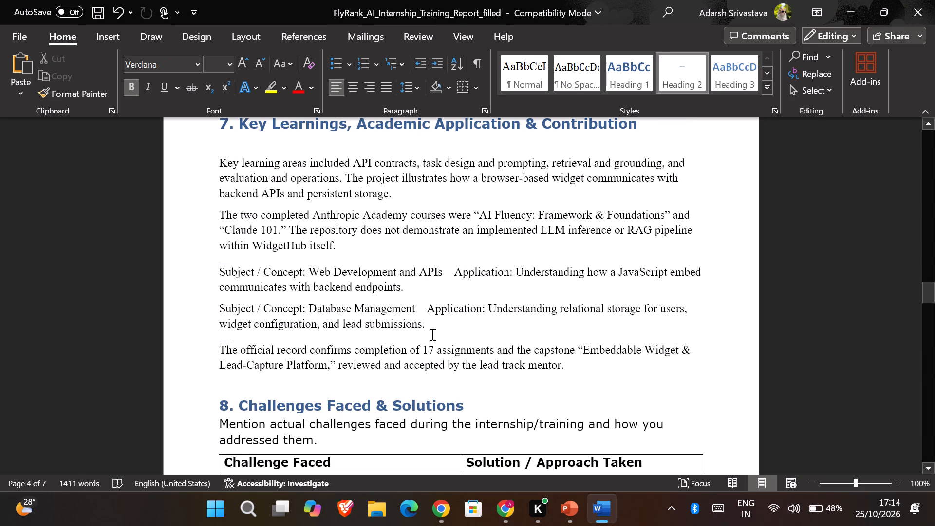
scroll(431, 331, up, 2)
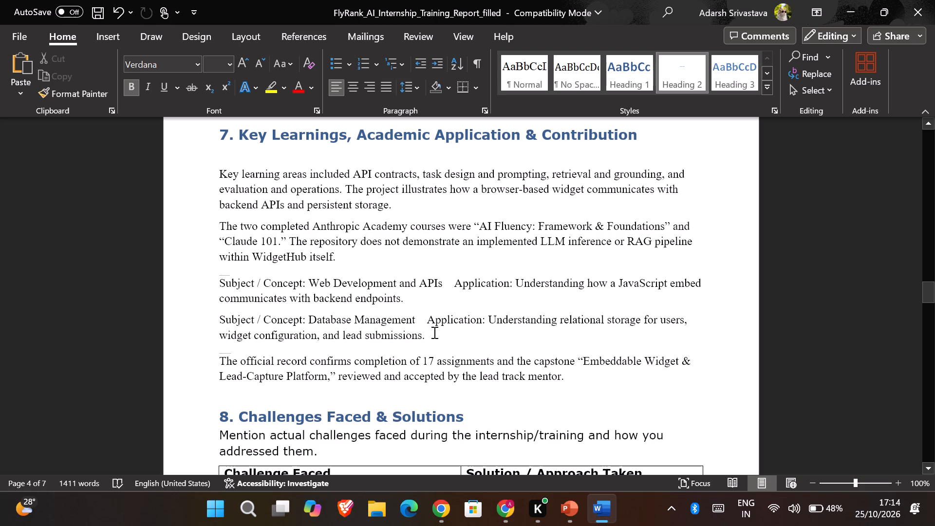
drag(430, 341, 215, 284)
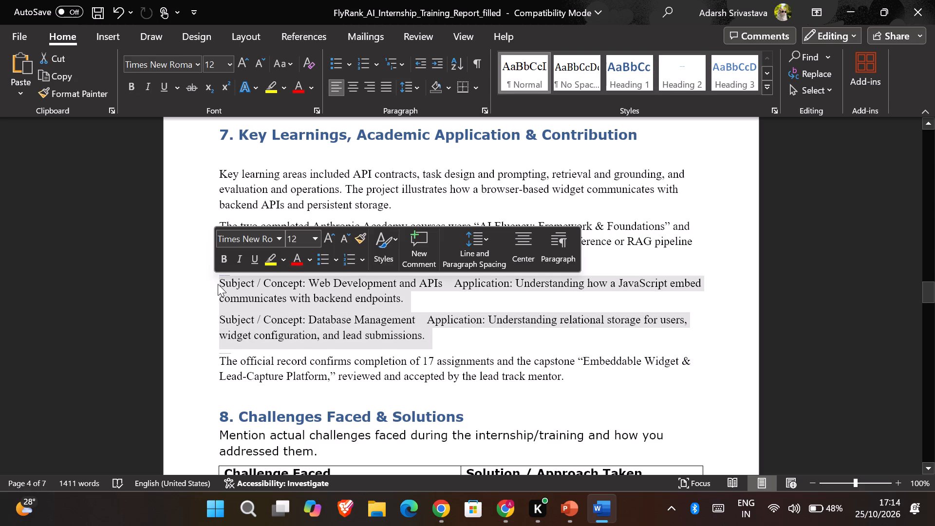
key(BackSpace)
key(BackSpace)
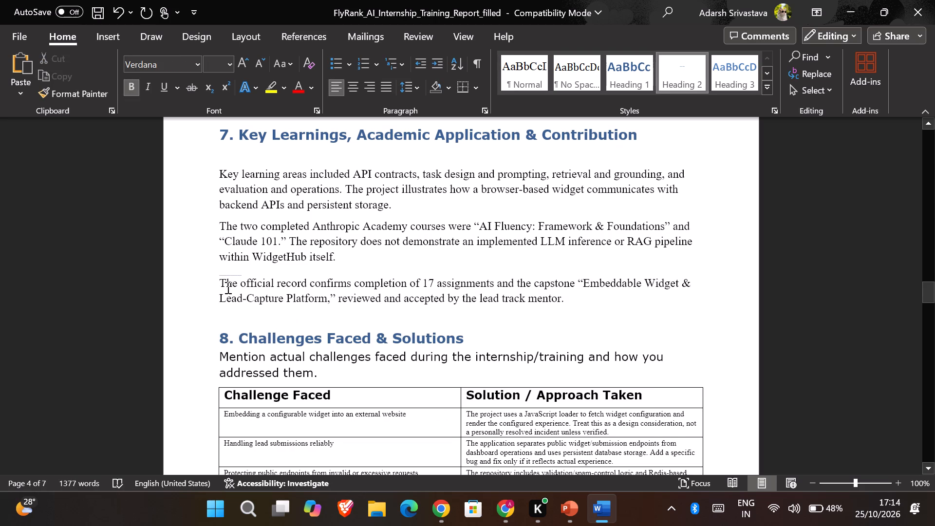
key(BackSpace)
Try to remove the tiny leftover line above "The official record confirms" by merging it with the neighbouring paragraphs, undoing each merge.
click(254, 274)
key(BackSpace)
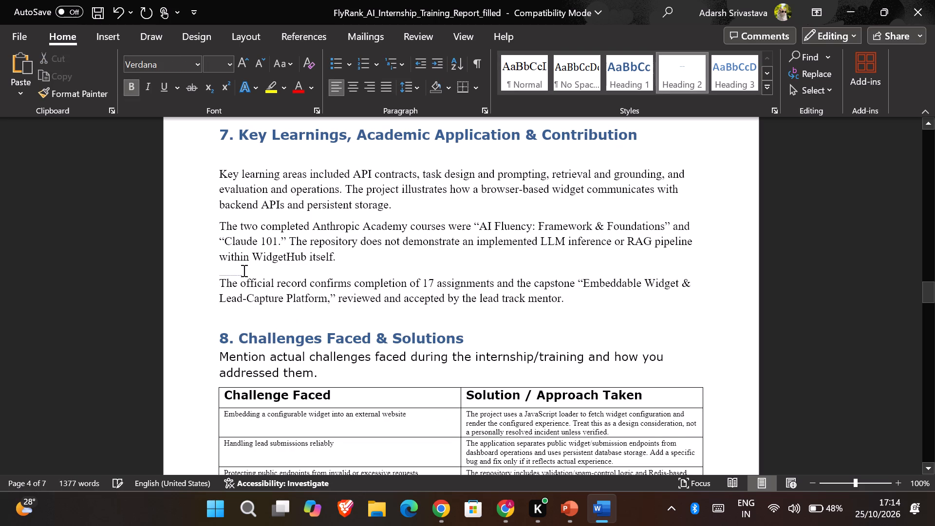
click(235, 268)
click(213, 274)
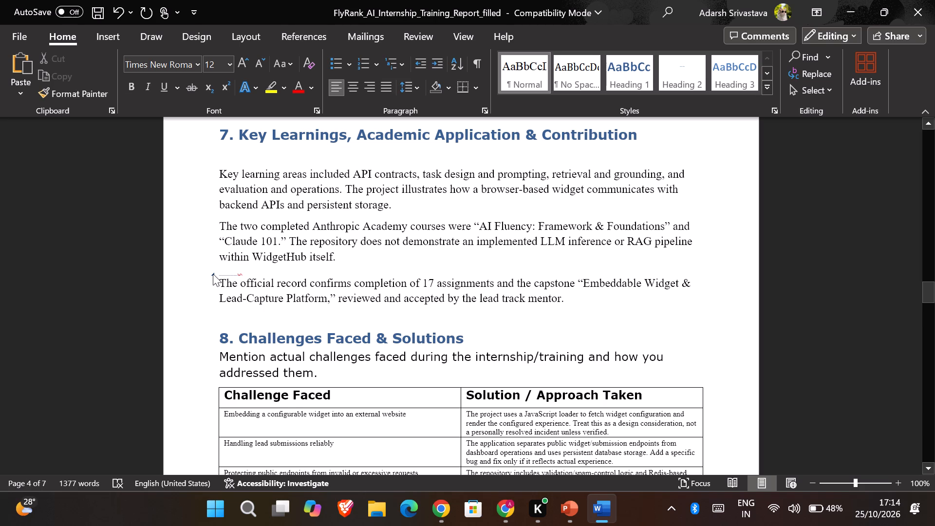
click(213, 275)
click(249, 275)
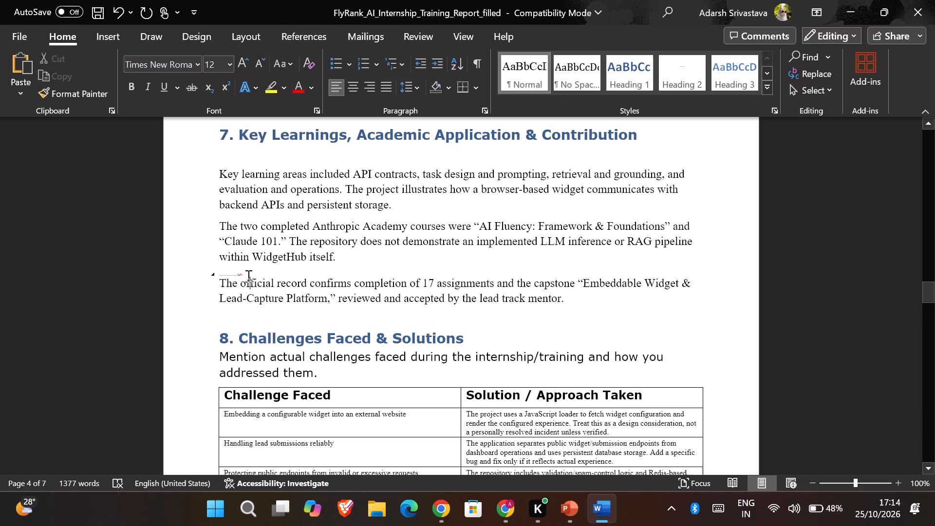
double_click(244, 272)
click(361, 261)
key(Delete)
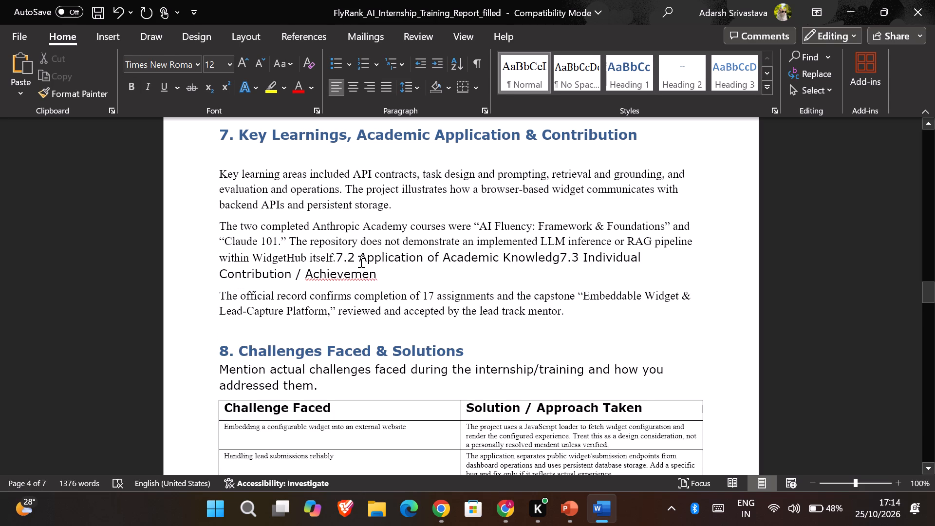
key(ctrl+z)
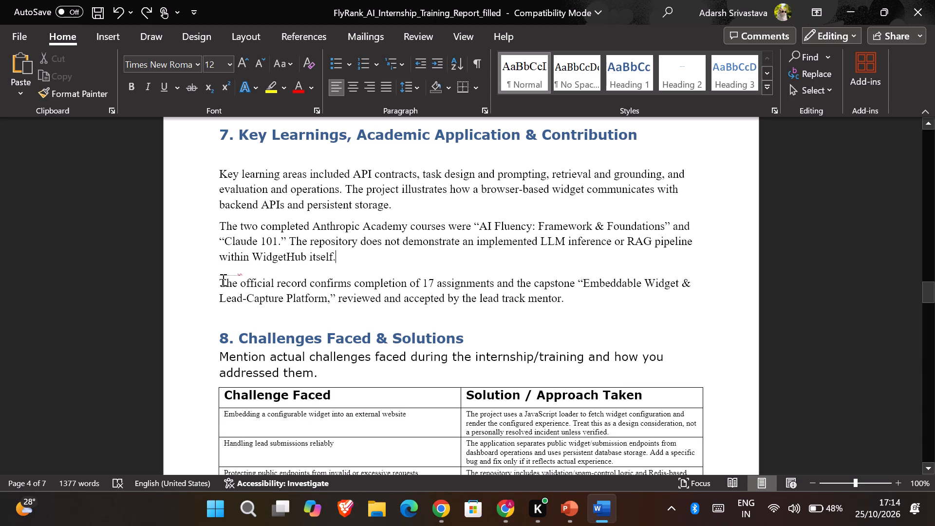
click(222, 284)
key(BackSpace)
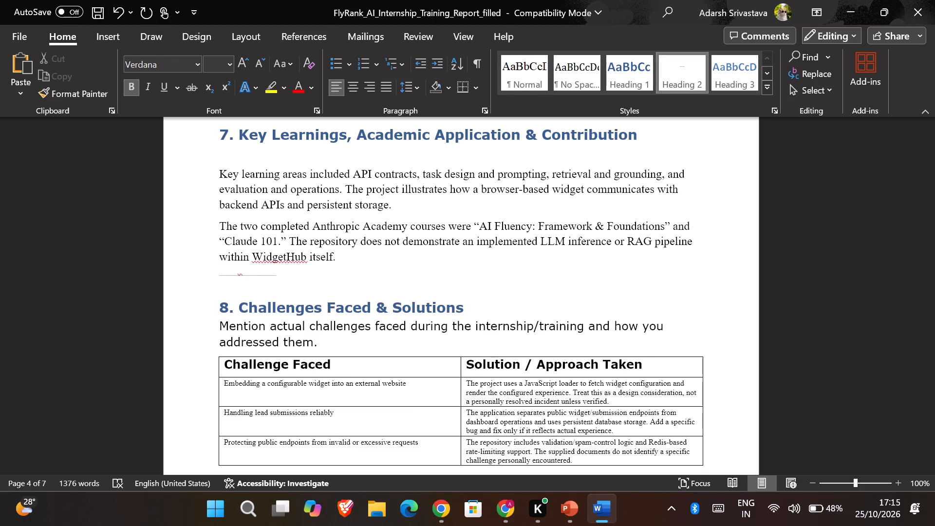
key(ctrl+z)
Select and delete the whole tiny leftover heading line above the "The official record confirms" paragraph in section 7.
click(349, 279)
click(439, 291)
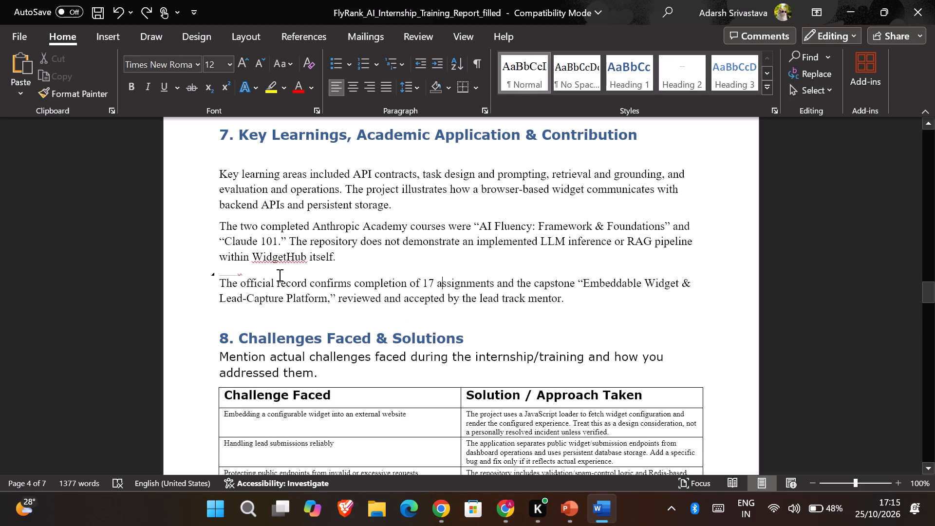
click(238, 267)
triple_click(236, 274)
double_click(236, 275)
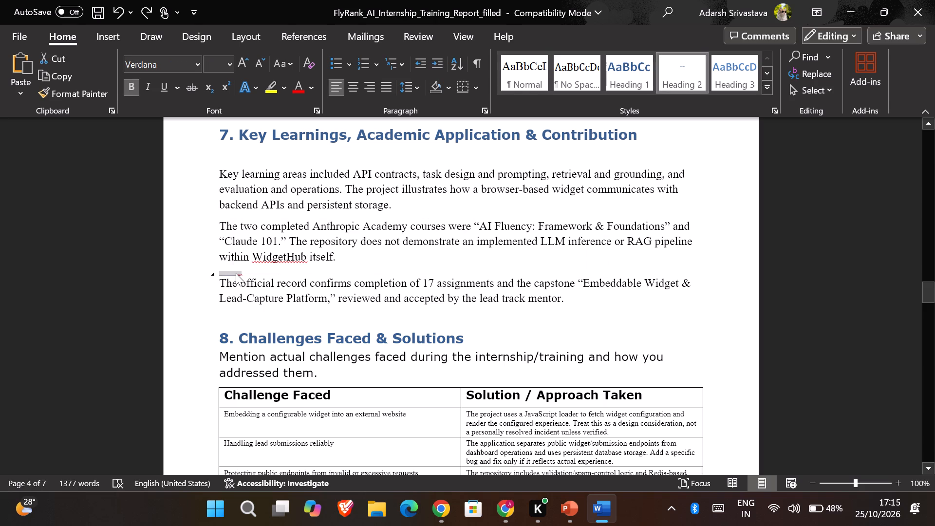
double_click(236, 273)
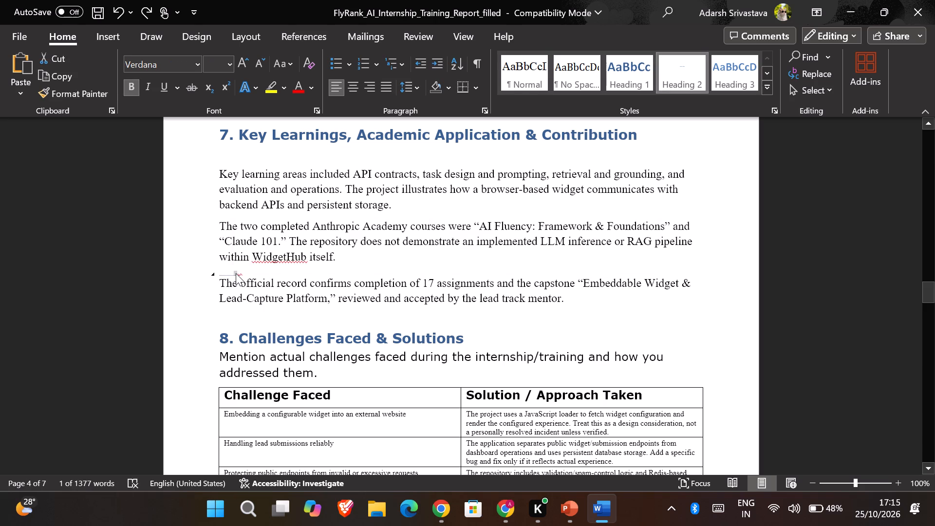
triple_click(236, 273)
triple_click(236, 273)
click(236, 273)
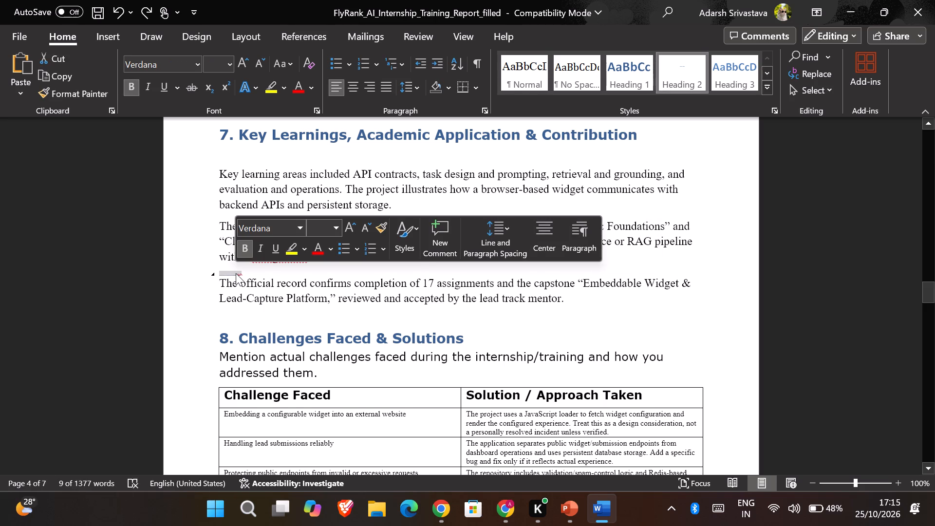
key(Delete)
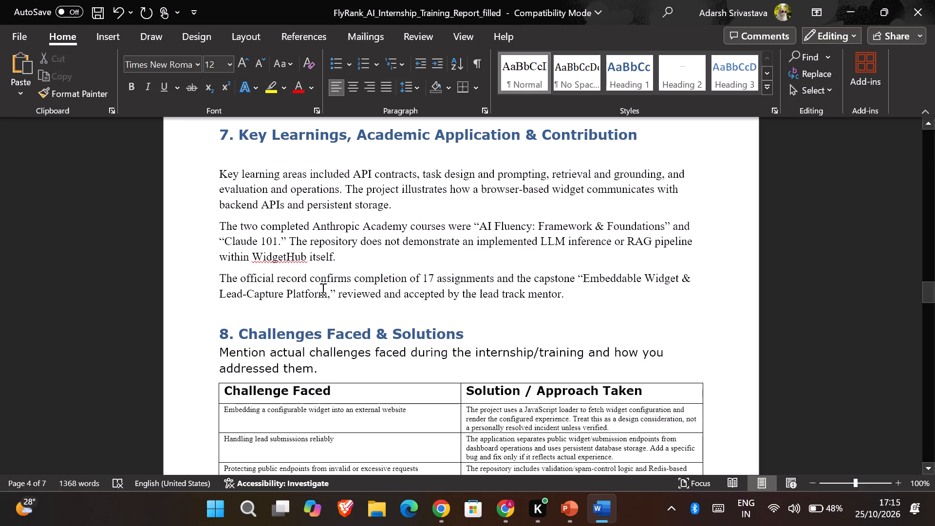
Set the font size of the three body rows in the section 8 challenges table to 10.
scroll(422, 372, down, 1)
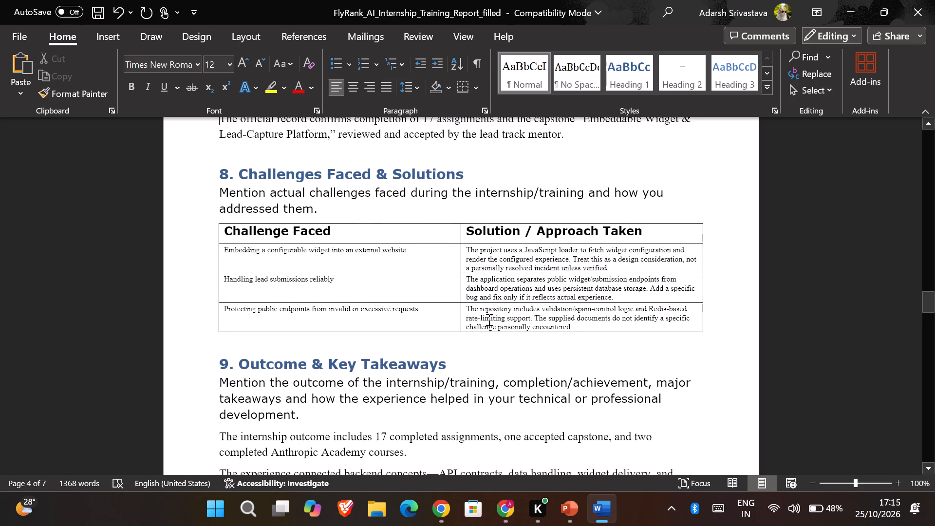
click(531, 301)
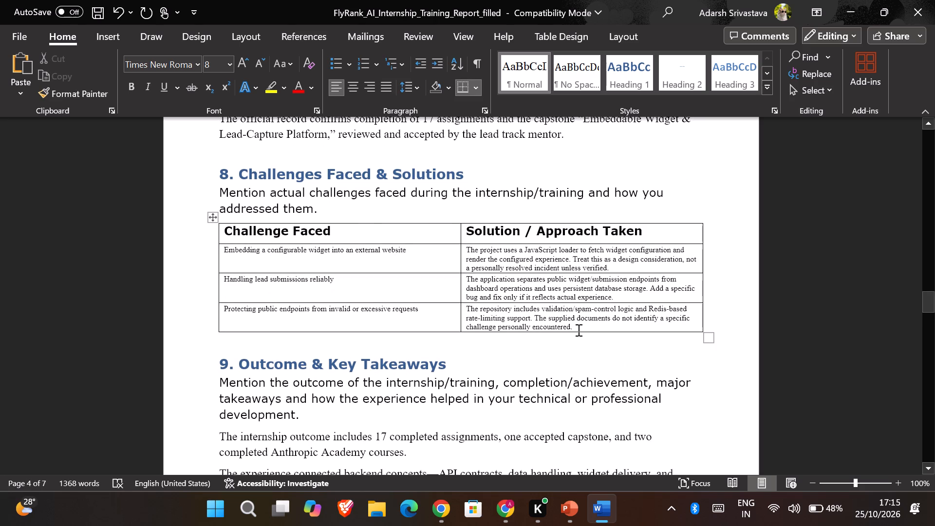
drag(576, 330, 457, 251)
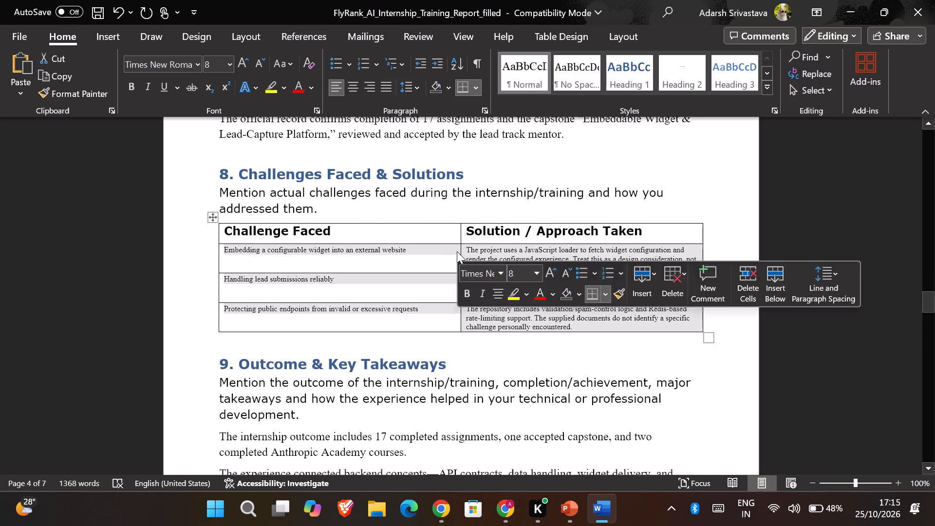
click(227, 62)
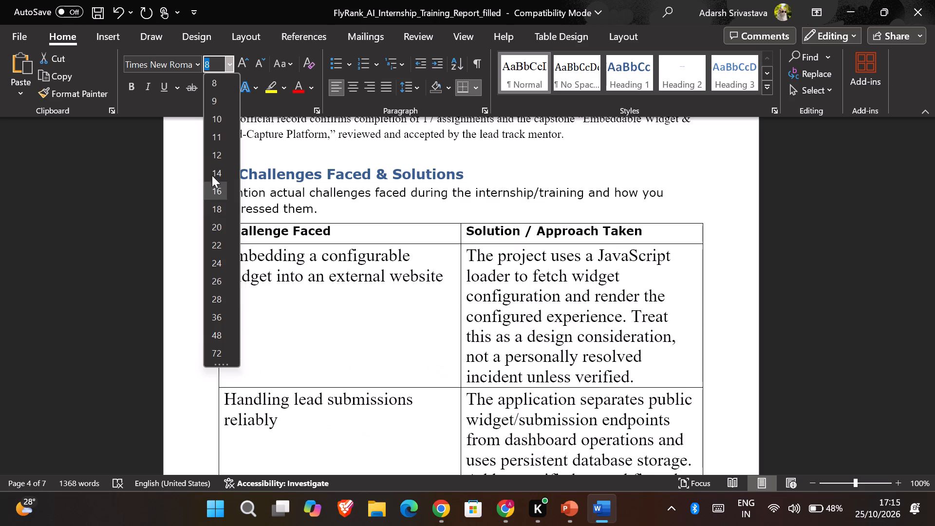
click(217, 125)
click(470, 369)
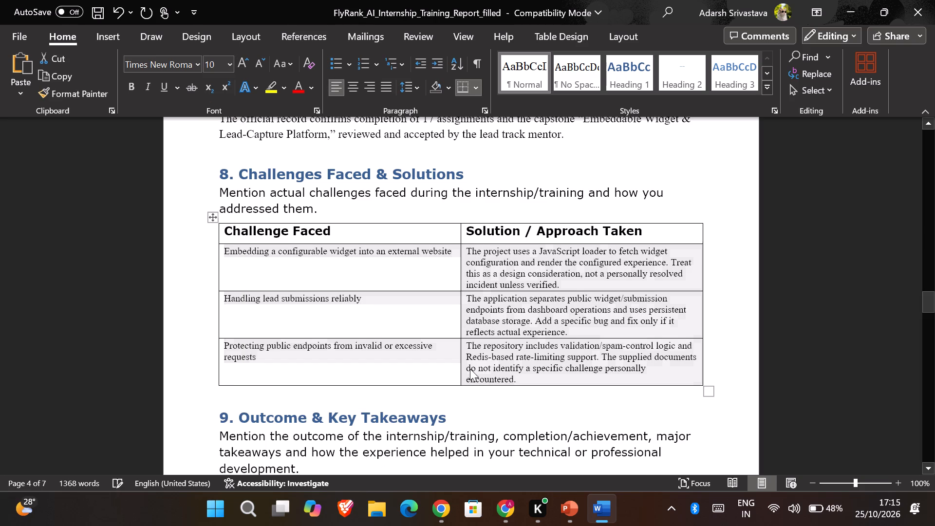
Delete the "Mention the outcome of the internship/training" instruction under the section 9, Outcome & Key Takeaways heading.
scroll(494, 404, down, 3)
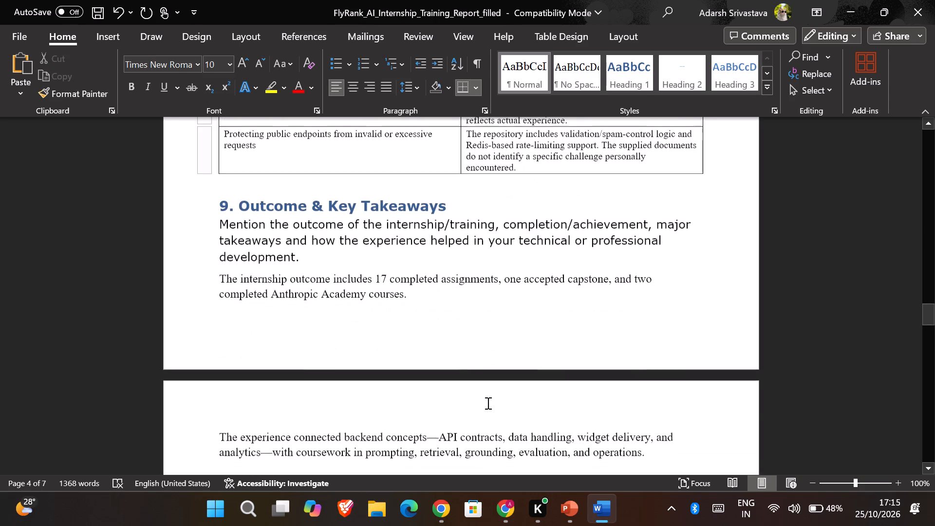
scroll(484, 400, down, 1)
drag(311, 262, 224, 244)
drag(218, 226, 218, 221)
drag(217, 214, 222, 228)
click(304, 266)
drag(302, 263, 213, 229)
key(BackSpace)
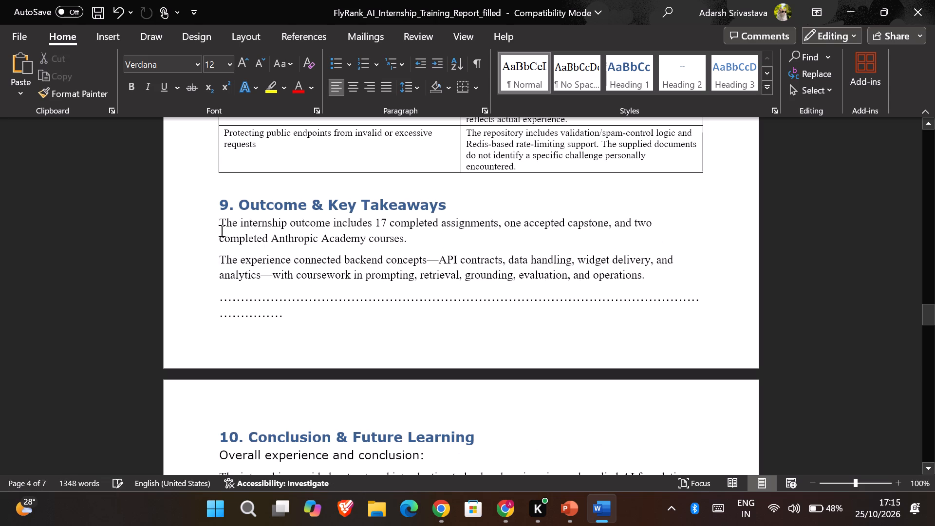
Delete the "Overall experience and conclusion:" and "Future learning / areas you plan to explore:" labels from section 10.
scroll(361, 318, down, 1)
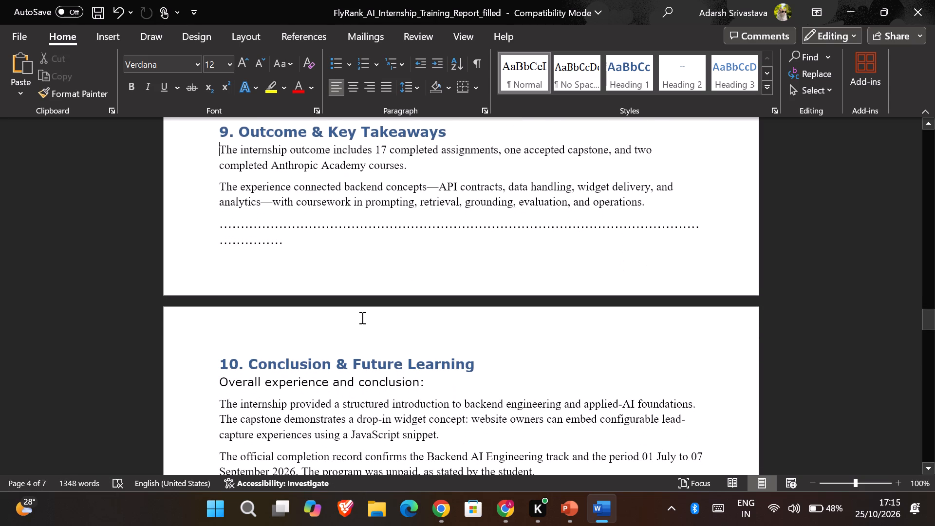
scroll(361, 318, down, 1)
scroll(323, 294, down, 1)
drag(432, 229, 431, 229)
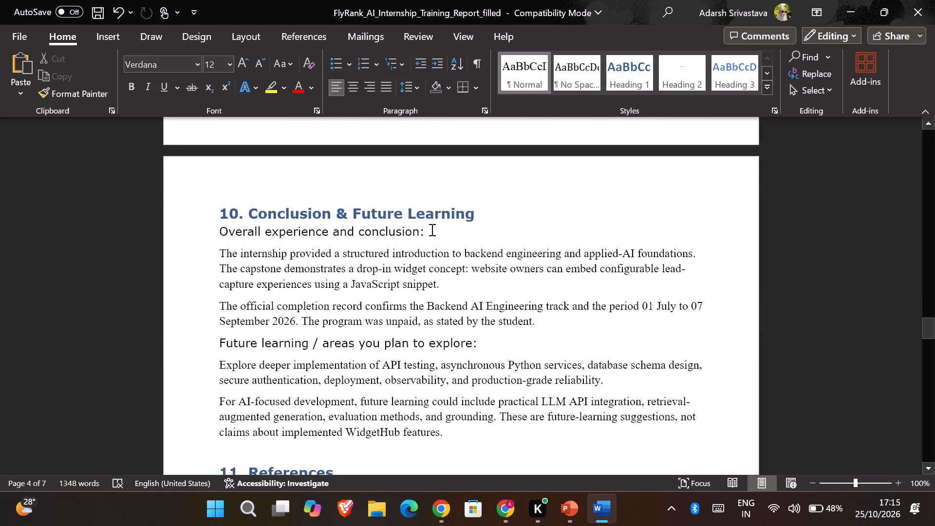
drag(431, 229, 218, 234)
key(BackSpace)
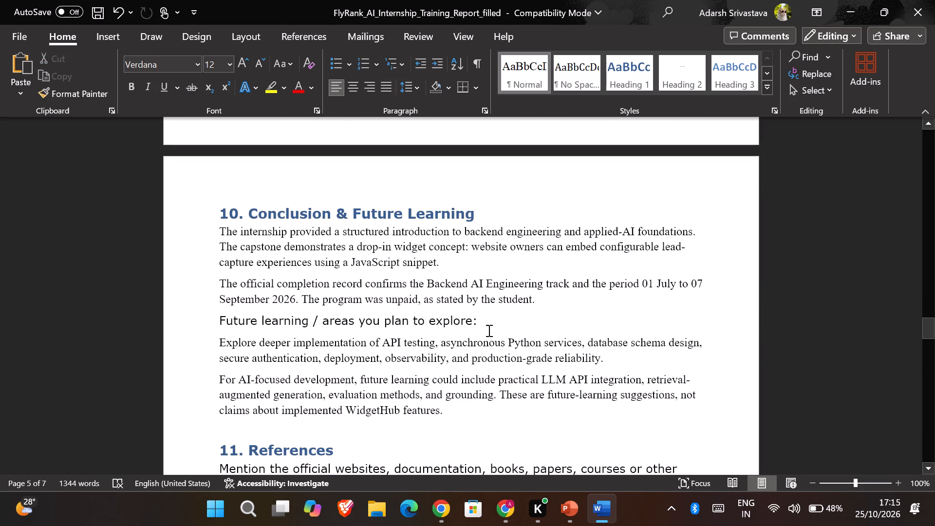
drag(485, 321, 224, 317)
key(BackSpace)
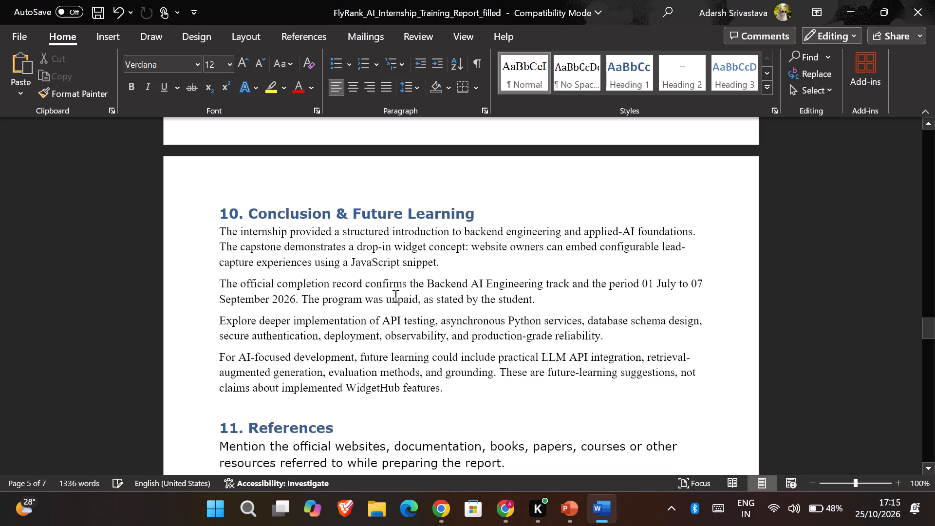
Insert a blank line below the section 10, Conclusion & Future Learning heading.
click(489, 218)
key(Return)
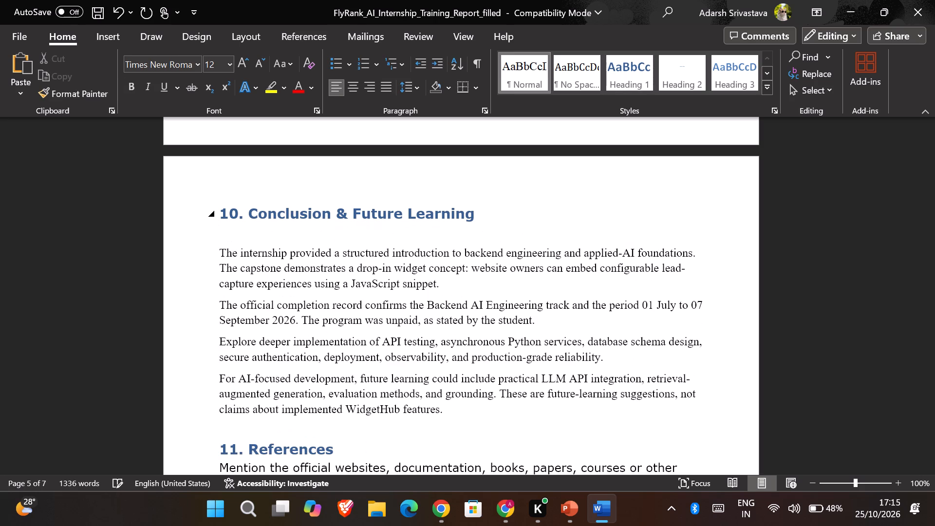
Delete the "Mention the official websites, documentation, books..." instruction under the section 11, References heading.
scroll(489, 218, down, 2)
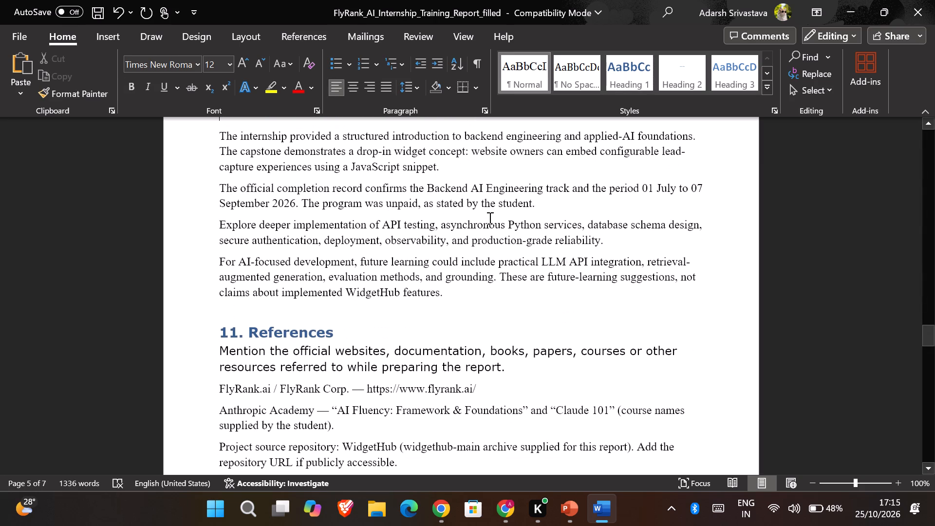
scroll(489, 218, down, 2)
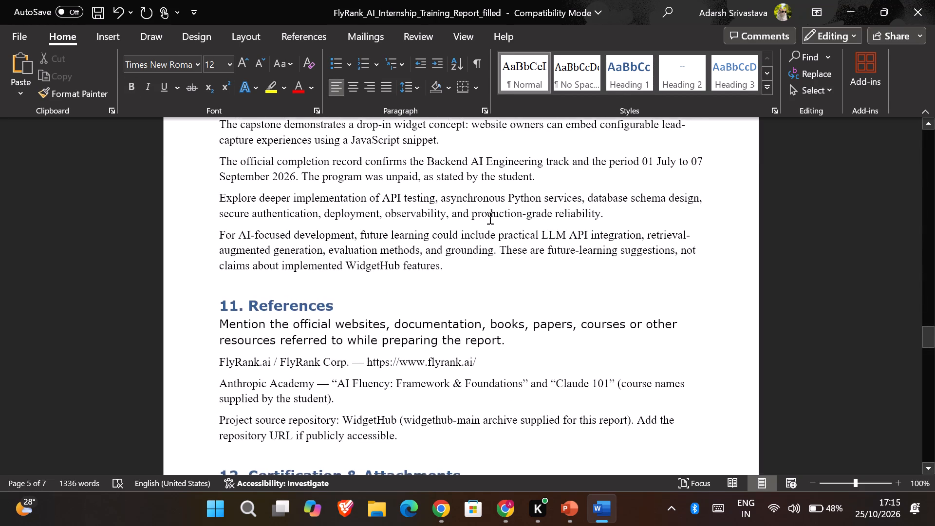
scroll(489, 218, down, 2)
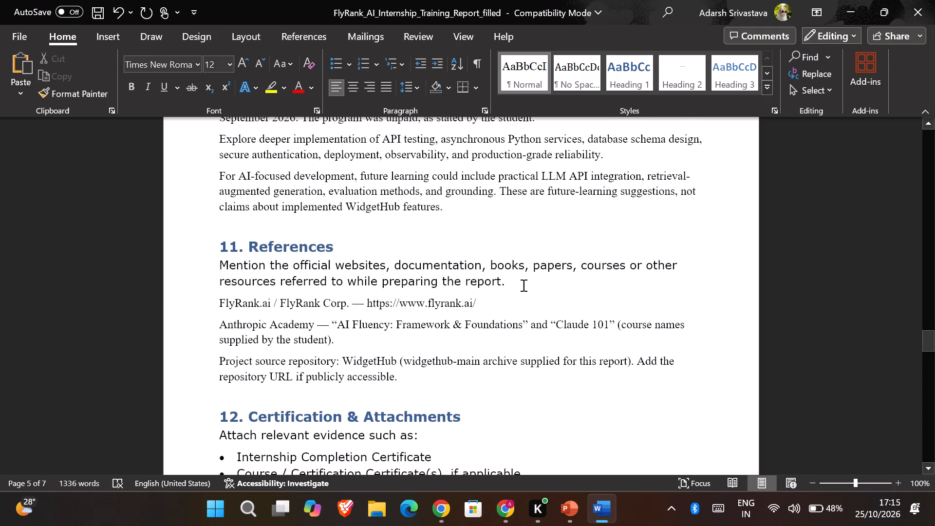
drag(521, 285, 222, 262)
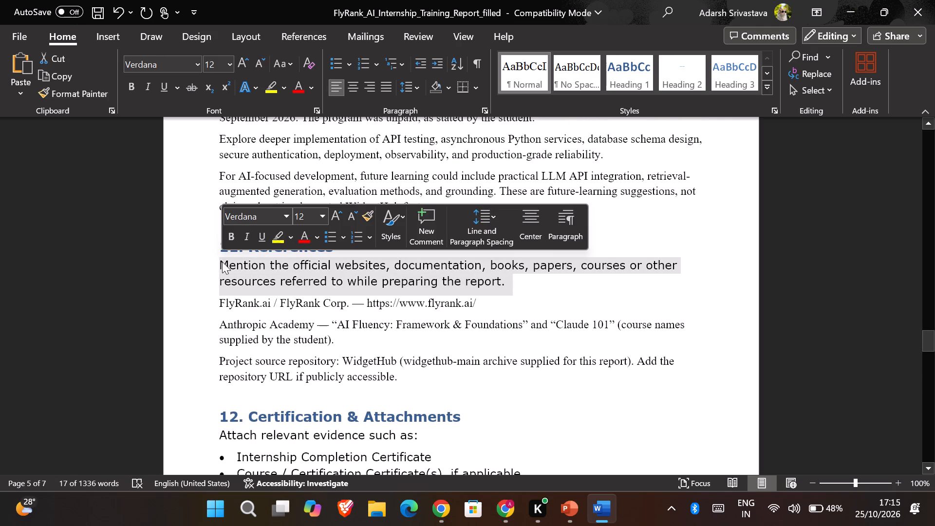
key(BackSpace)
Insert a blank line below the section 11, References heading.
click(346, 247)
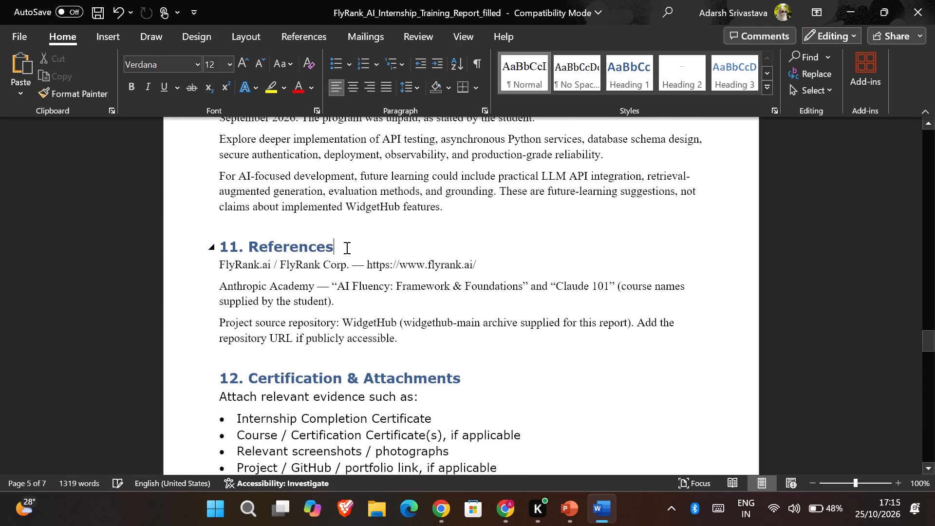
key(Return)
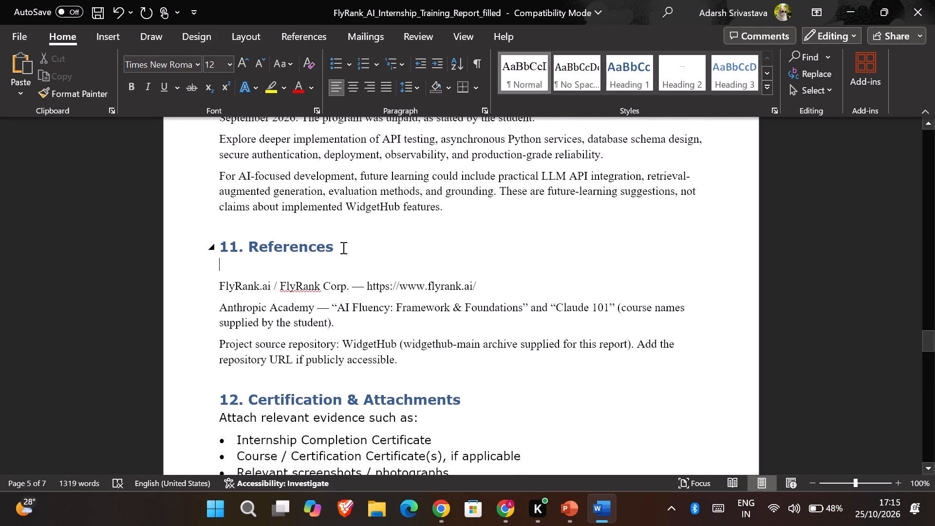
Look through the rest of the report: section 12, the Important Guidelines and the Report Evaluation table.
scroll(341, 247, down, 3)
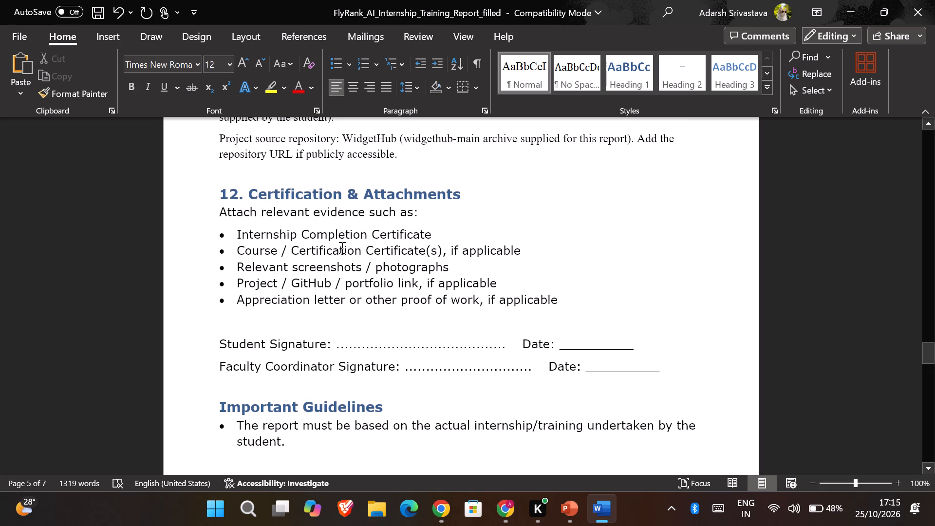
scroll(341, 247, down, 2)
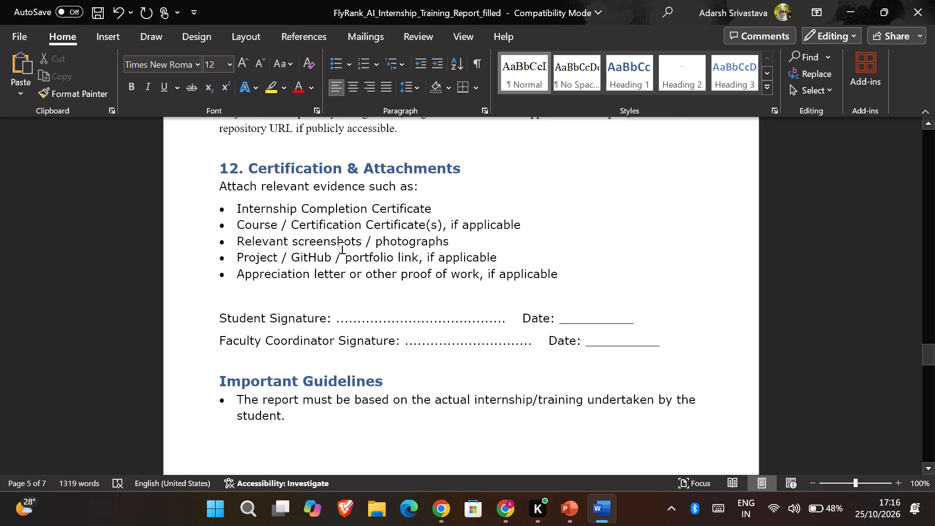
scroll(349, 288, down, 2)
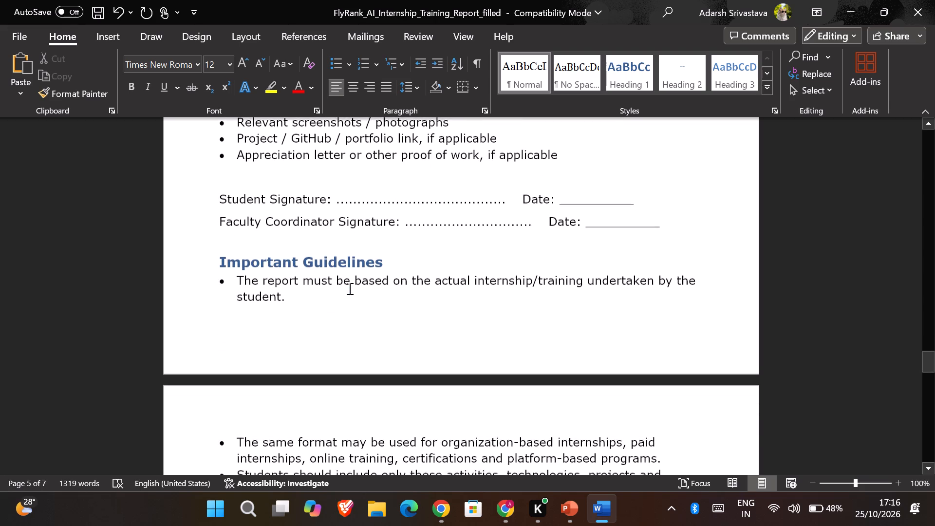
scroll(349, 288, down, 2)
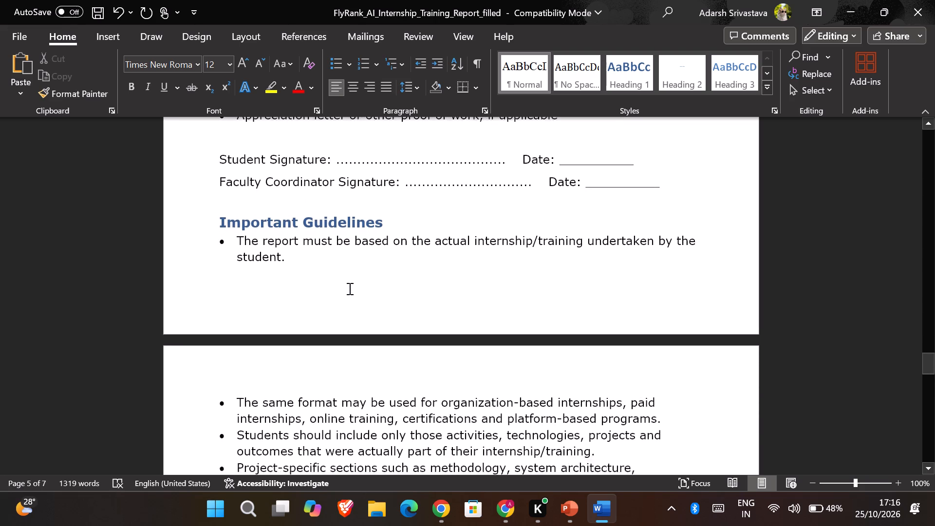
scroll(349, 288, down, 3)
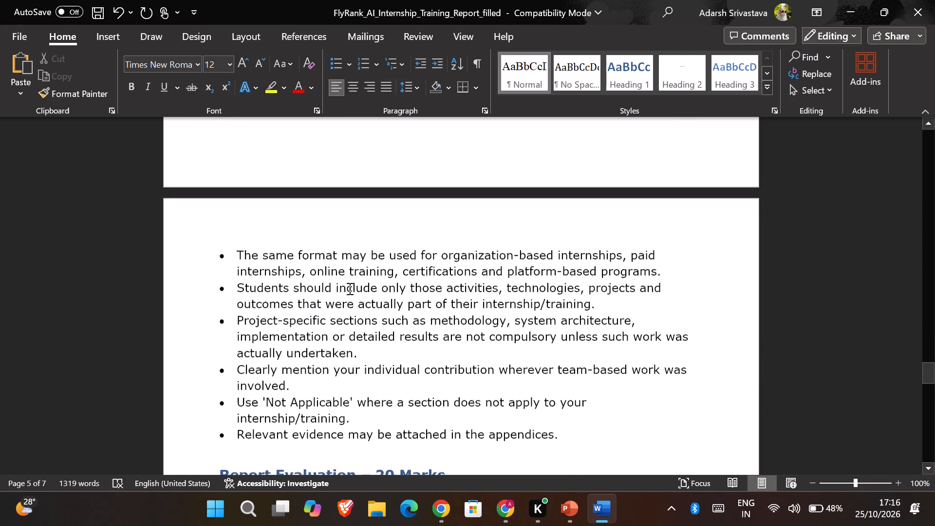
scroll(349, 288, down, 3)
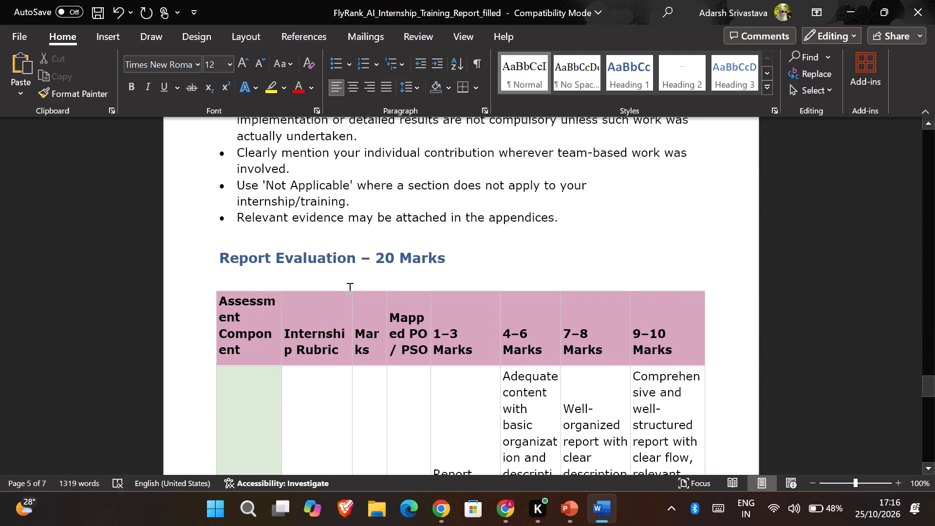
scroll(349, 288, down, 1)
scroll(349, 288, up, 3)
scroll(349, 288, down, 1)
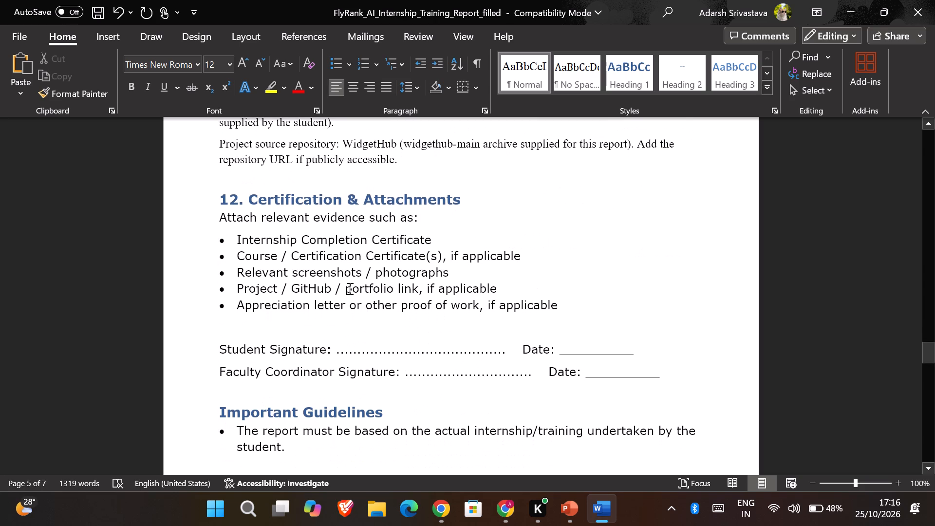
Delete the "Attach relevant evidence such as:" line under the section 12, Certification & Attachments heading.
scroll(349, 288, down, 2)
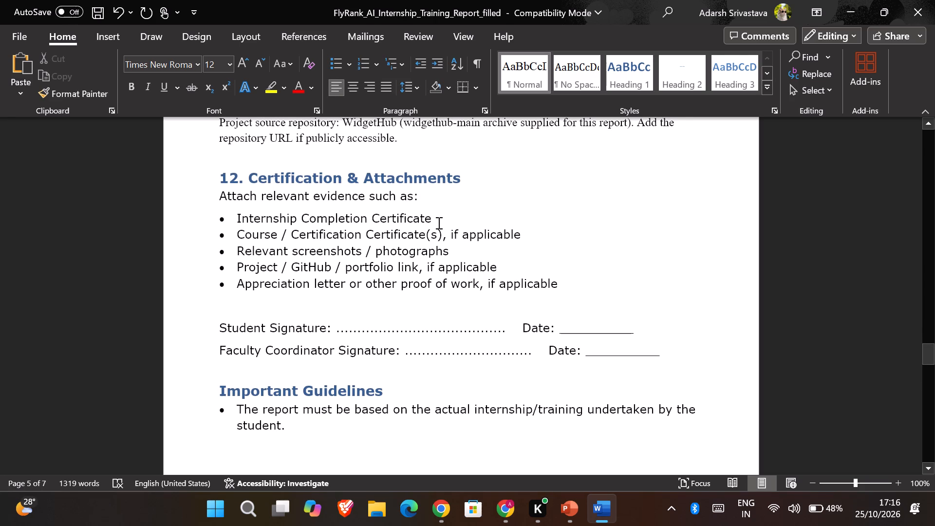
drag(427, 198, 231, 193)
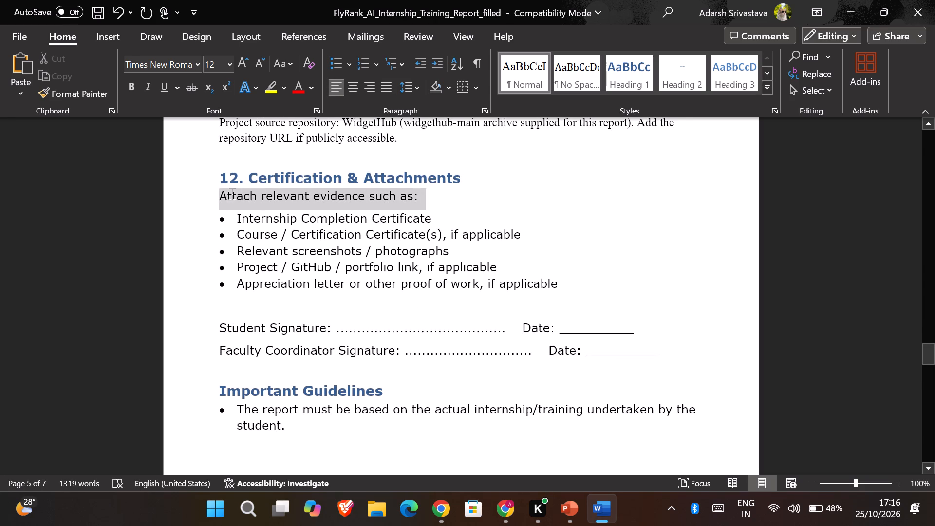
drag(231, 193, 224, 193)
key(BackSpace)
Add an empty unbulleted line directly below the "Internship Completion Certificate" bullet in section 12.
click(456, 196)
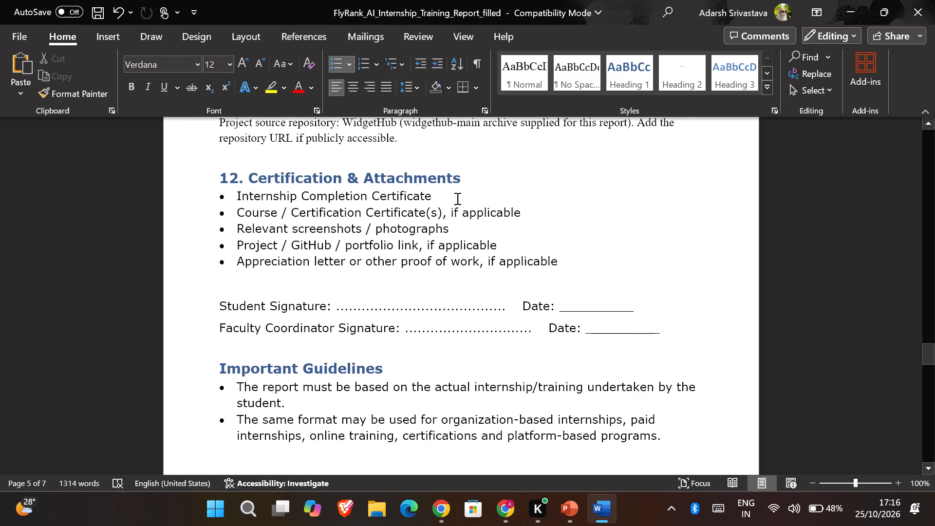
key(Return)
key(BackSpace)
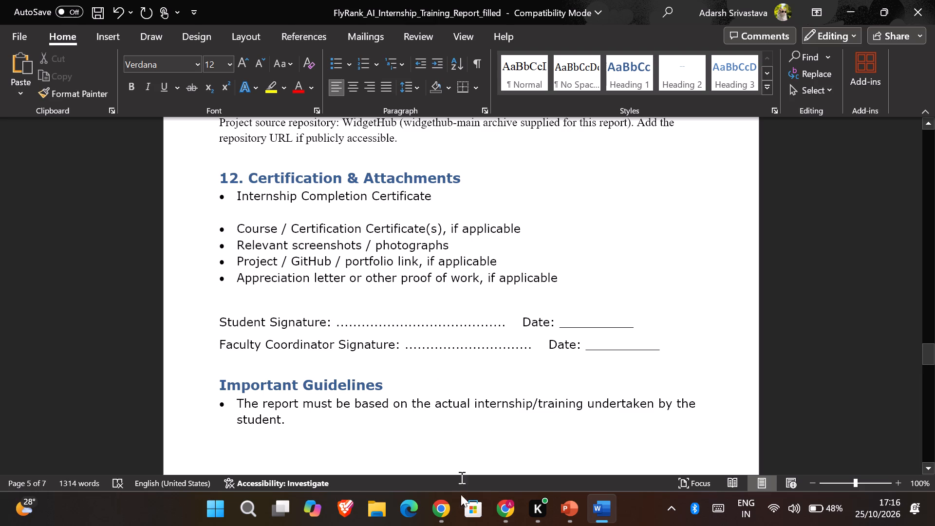
Switch to Chrome and take a screen snip of the whole FlyRank Certificate of Completion page.
click(450, 516)
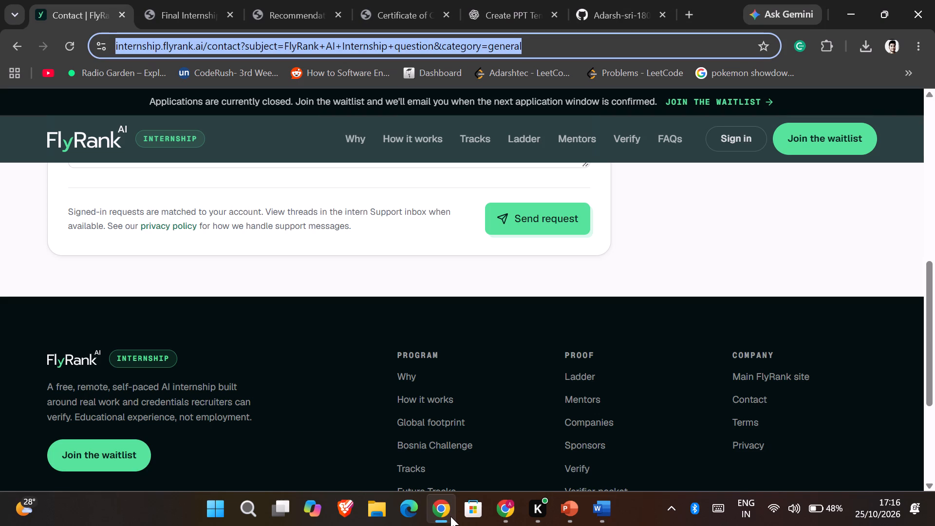
click(386, 1)
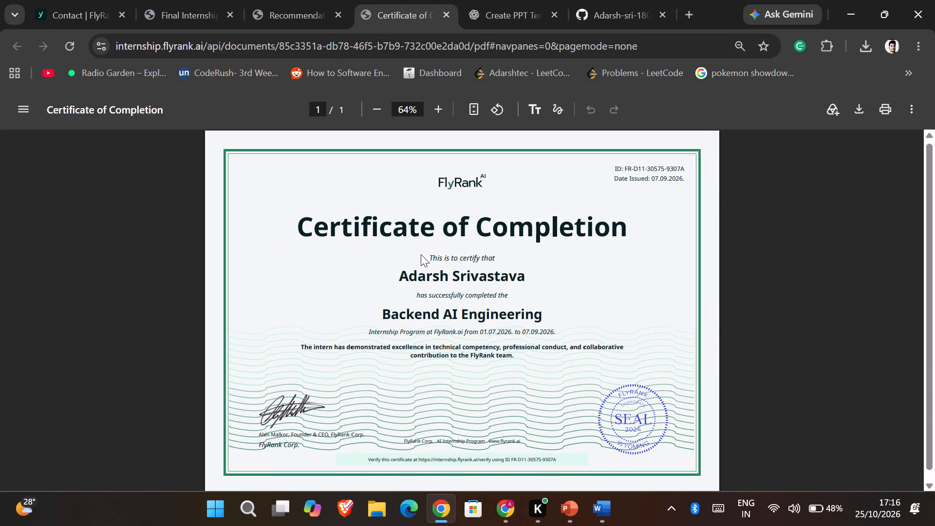
key(shift+super+s)
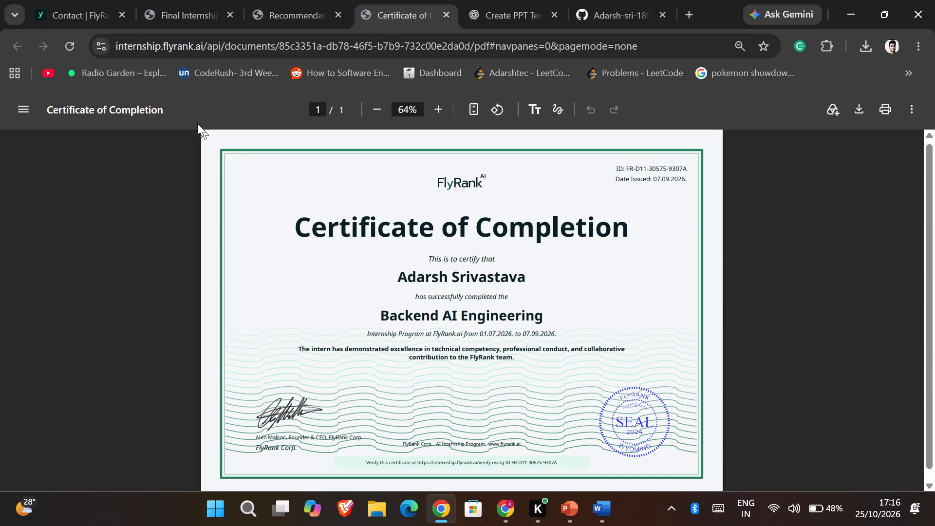
drag(201, 131, 521, 413)
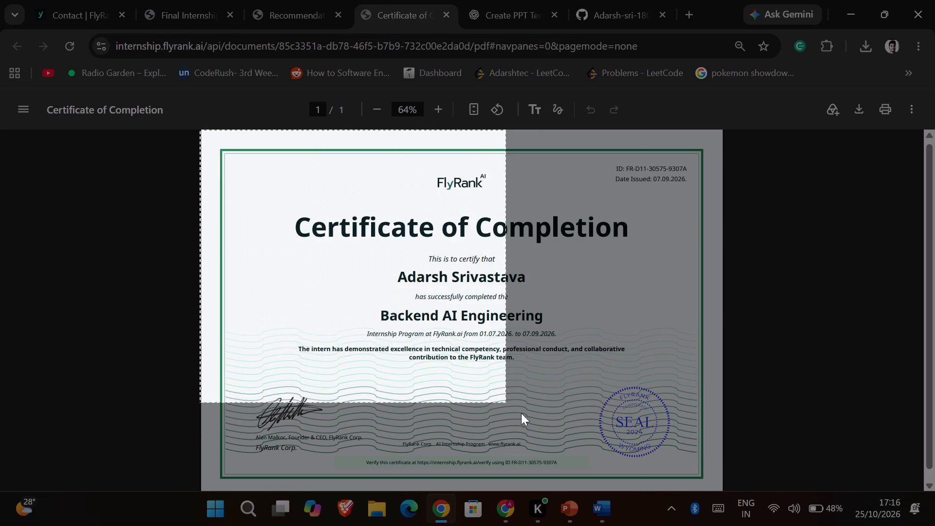
drag(521, 413, 722, 490)
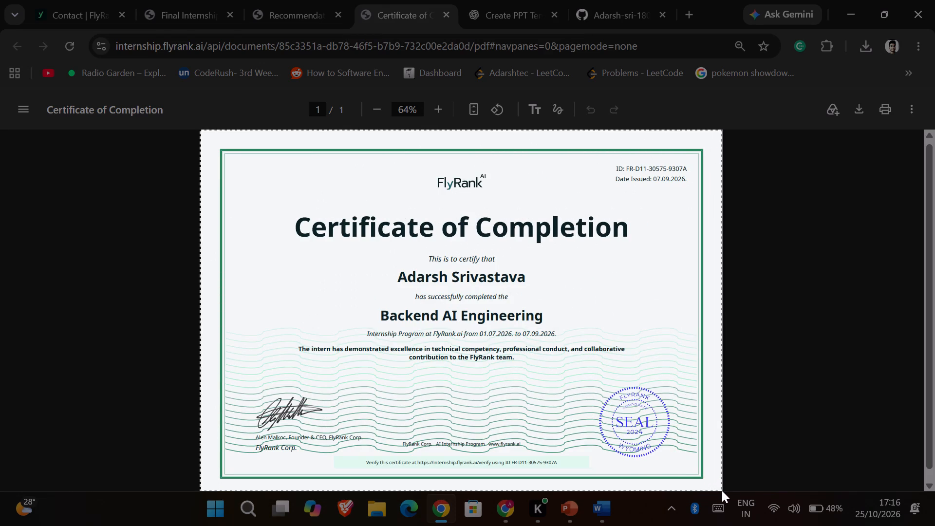
drag(722, 490, 721, 490)
Return to the Word report and paste the certificate snip on the empty line below the "Internship Completion Certificate" bullet.
click(596, 509)
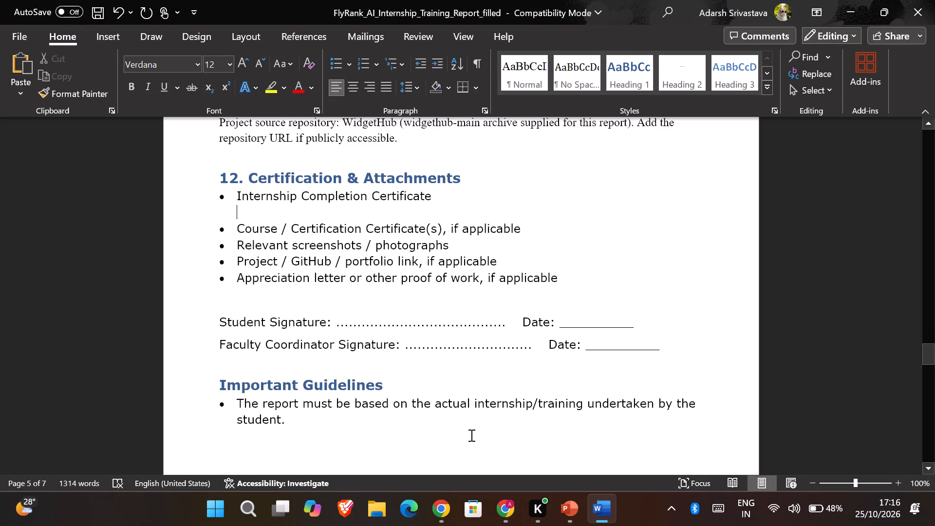
key(ctrl+v)
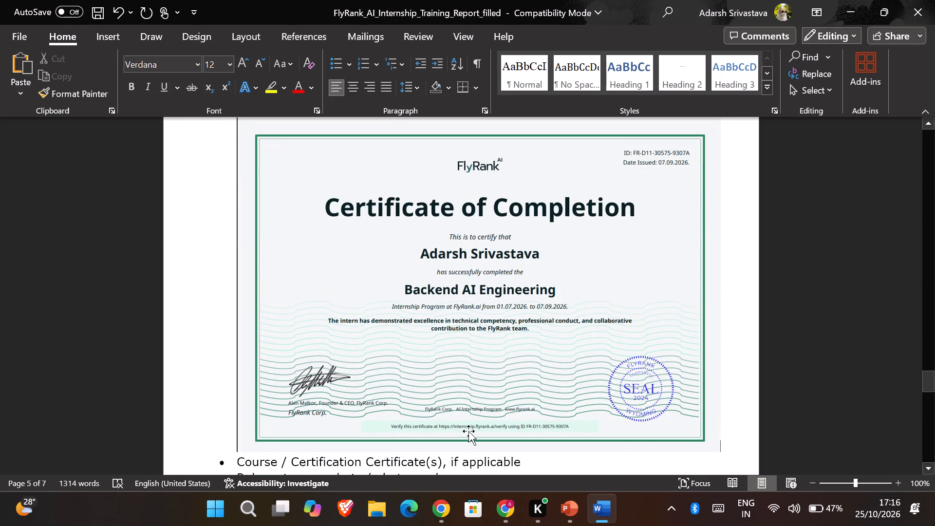
Shrink the pasted certificate picture proportionally so it fits on the same page as the section 12 heading.
scroll(482, 353, up, 5)
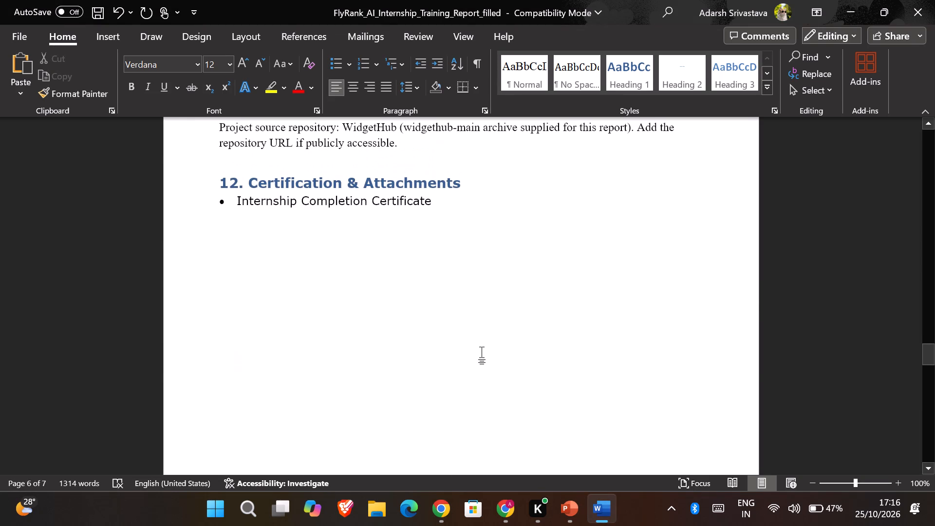
scroll(482, 353, up, 1)
scroll(458, 200, down, 1)
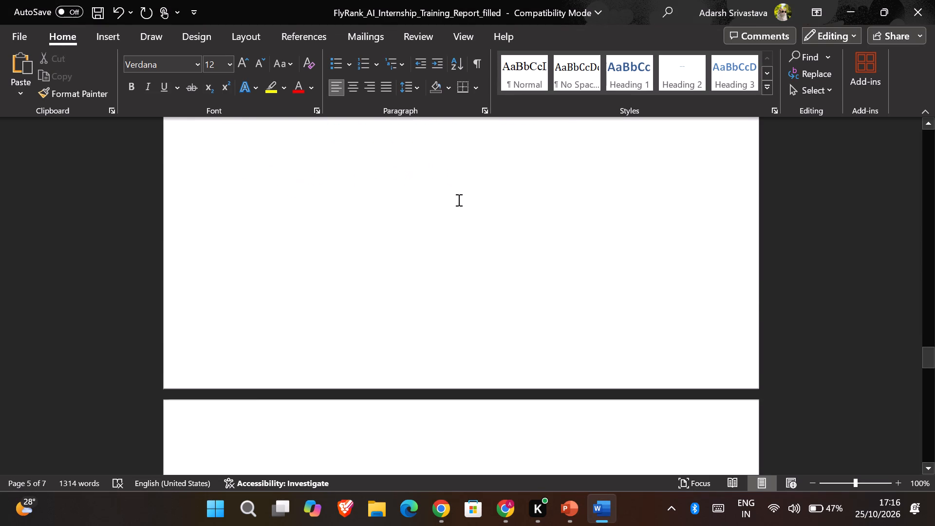
scroll(458, 200, down, 4)
click(461, 254)
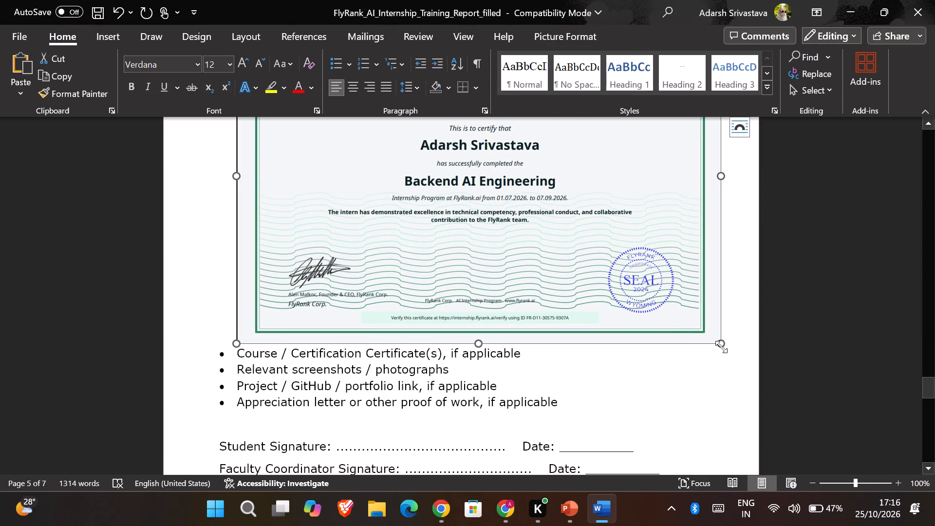
drag(721, 347, 670, 332)
drag(705, 446, 683, 432)
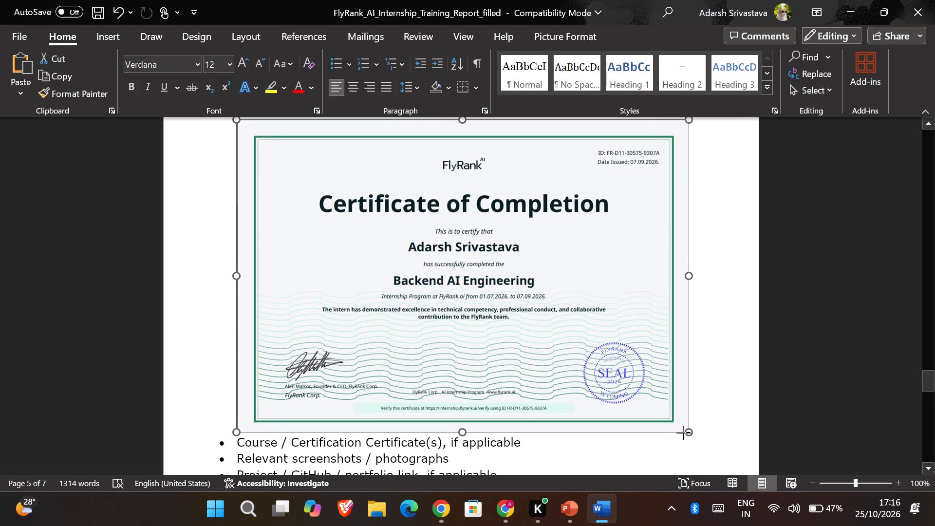
drag(683, 432, 570, 355)
Enlarge the certificate picture slightly while keeping it on the same page as its "Internship Completion Certificate" bullet.
scroll(570, 355, up, 2)
scroll(689, 240, up, 1)
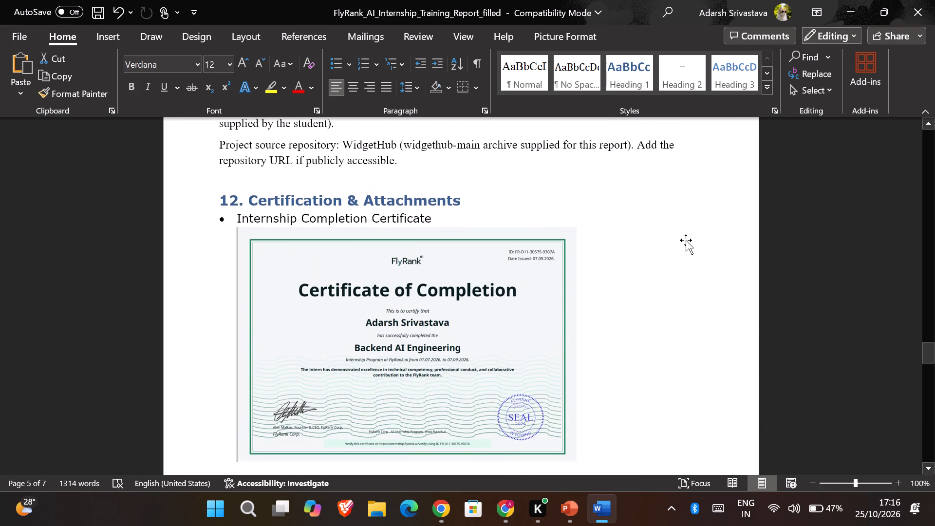
scroll(686, 240, up, 1)
scroll(648, 280, down, 2)
click(537, 294)
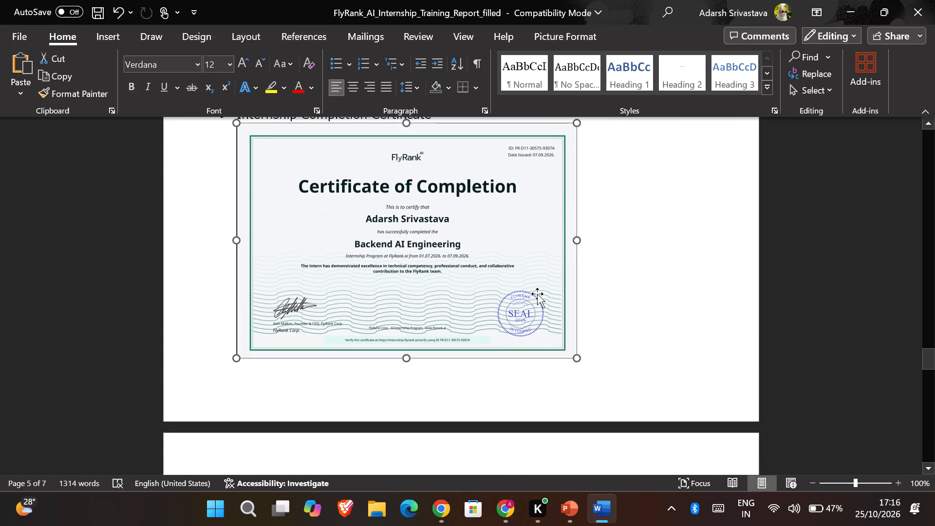
drag(576, 357, 599, 373)
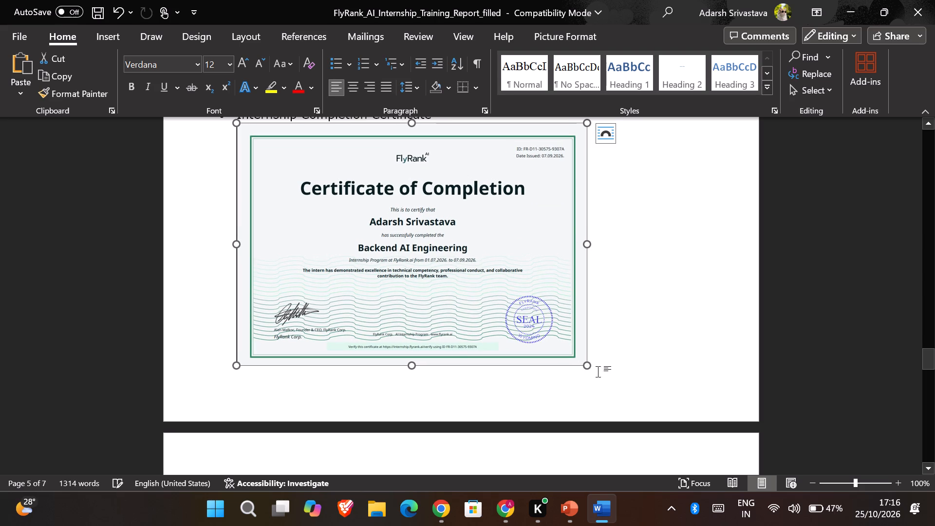
drag(586, 364, 592, 372)
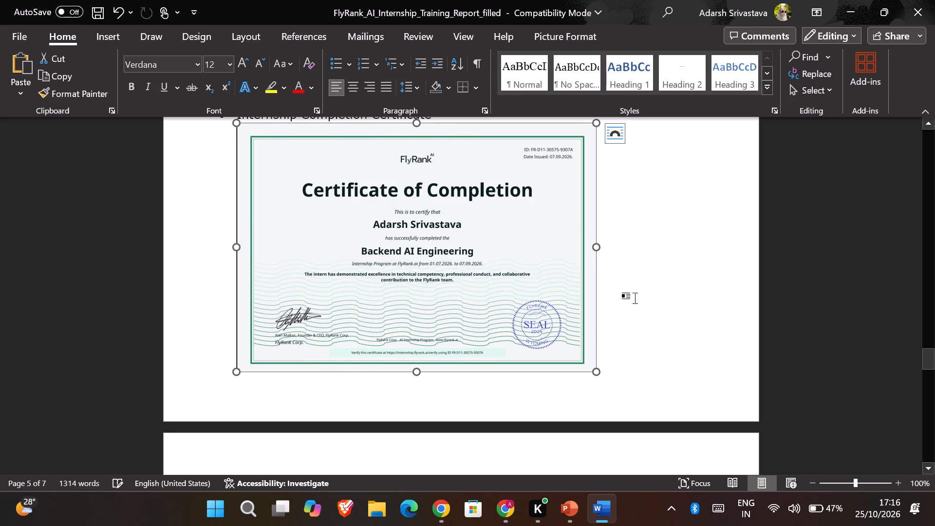
scroll(635, 297, up, 1)
scroll(600, 283, down, 3)
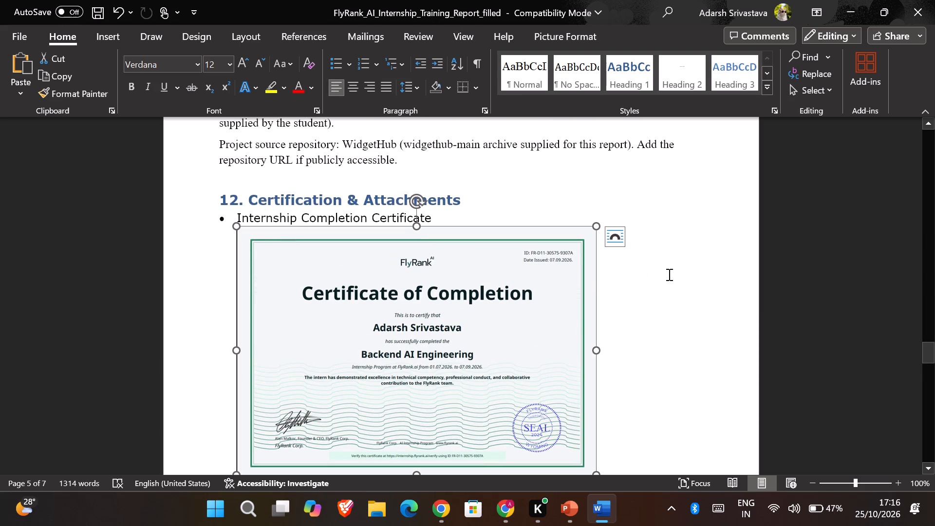
click(671, 274)
Review the end of the report around section 12, checking the attachment bullets that follow the certificate picture.
scroll(671, 275, down, 3)
scroll(559, 303, down, 1)
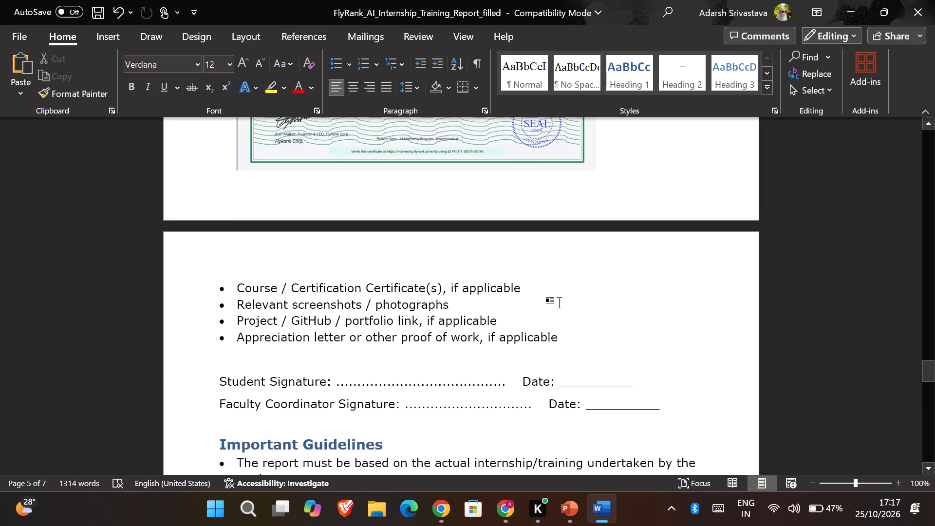
scroll(559, 303, down, 1)
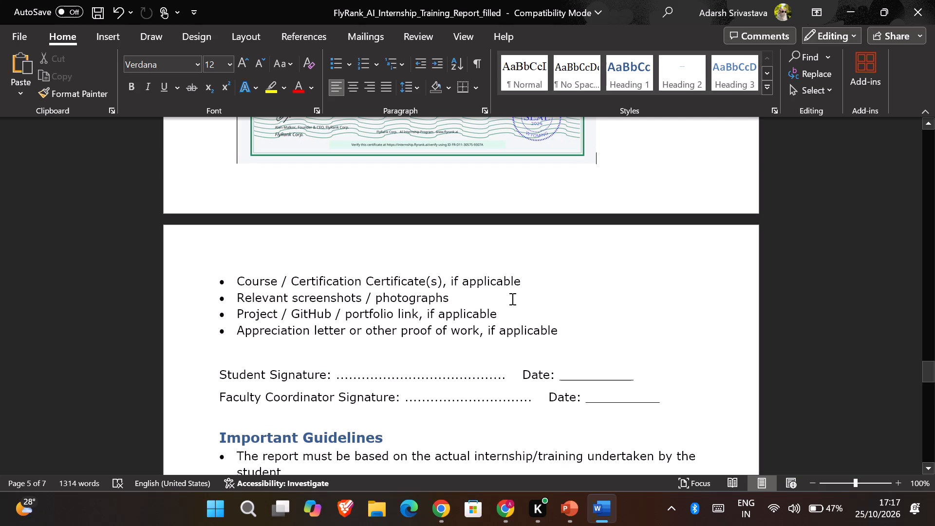
scroll(511, 299, up, 4)
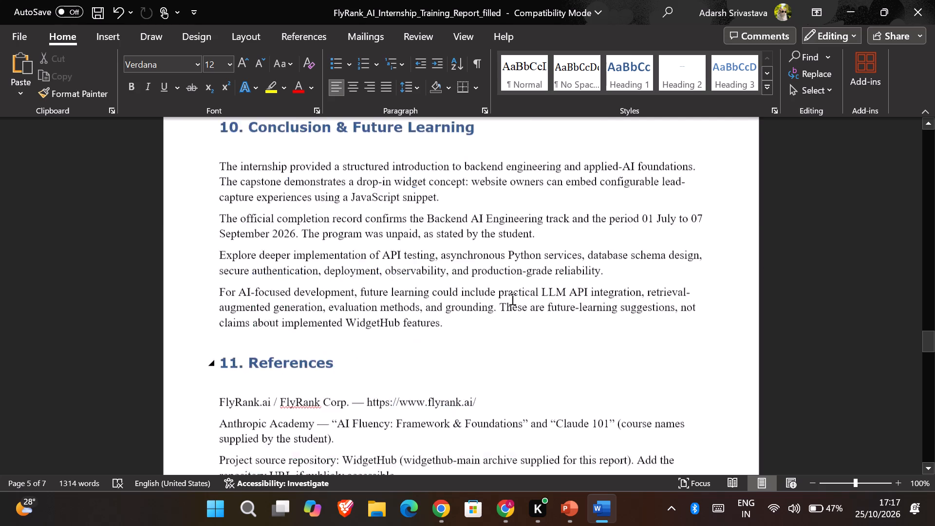
scroll(511, 299, down, 3)
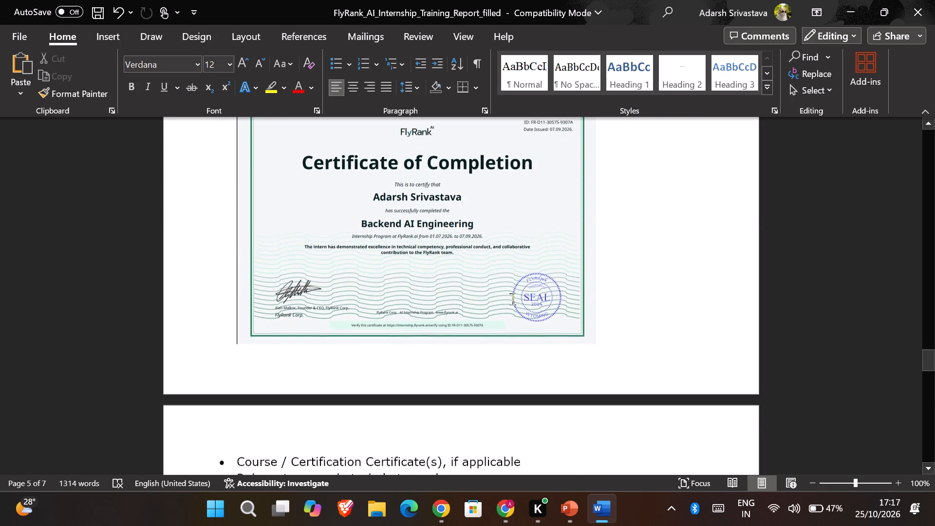
scroll(511, 299, down, 4)
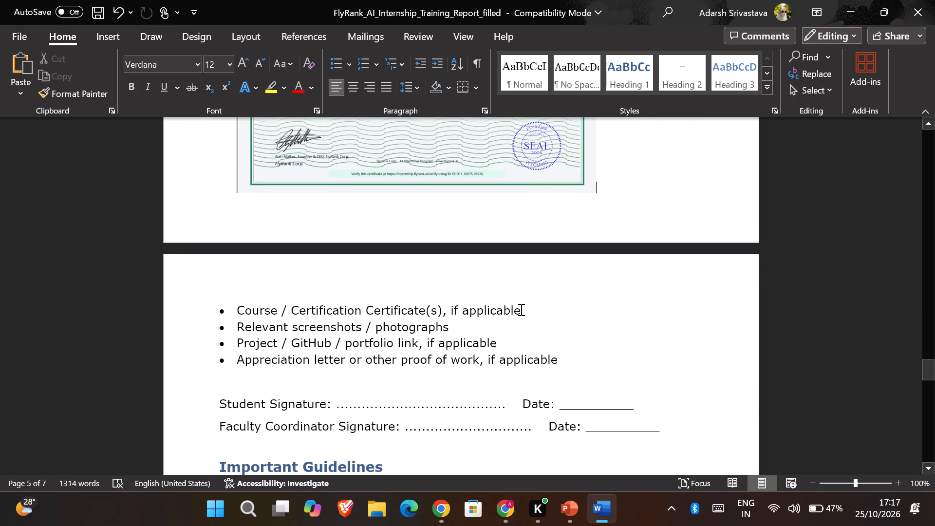
scroll(527, 322, down, 1)
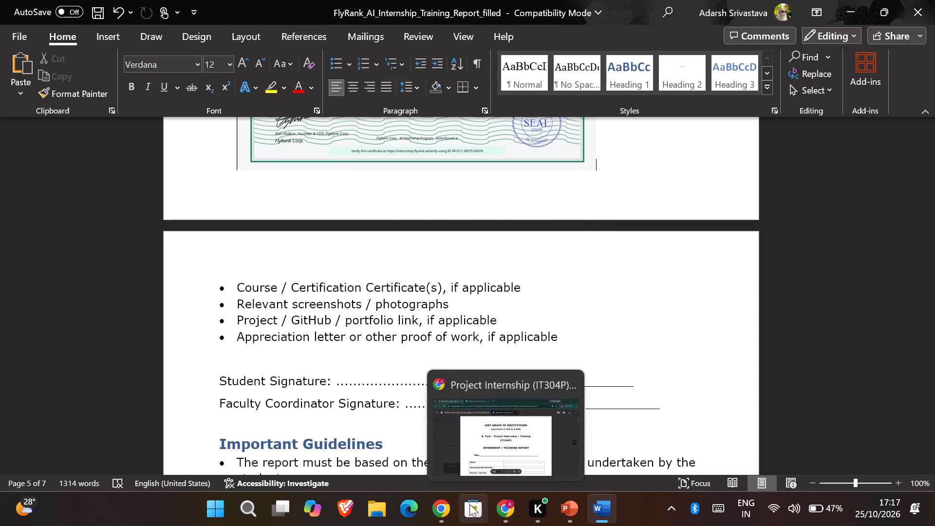
Switch to Chrome and show the FlyRank Recommendation Letter zoomed out to 55%, from its logo down to the signature.
click(439, 509)
click(310, 6)
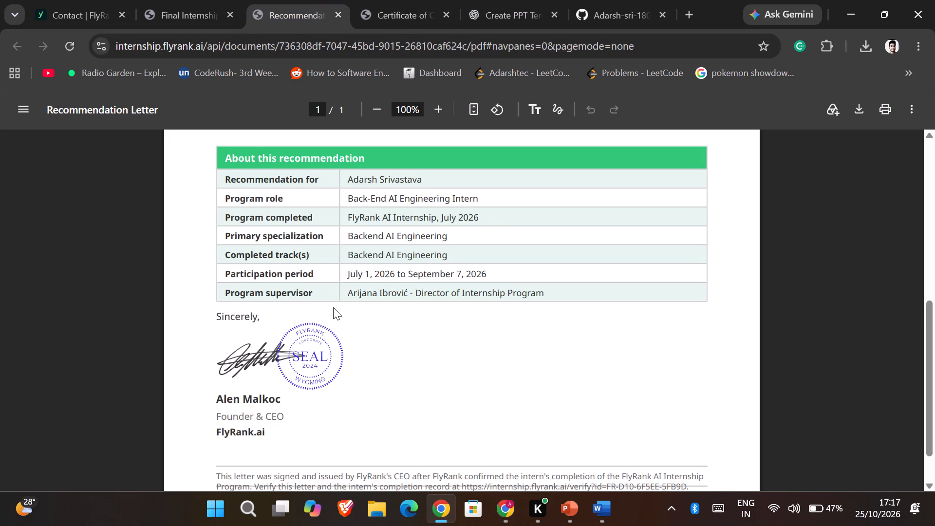
scroll(333, 307, up, 2)
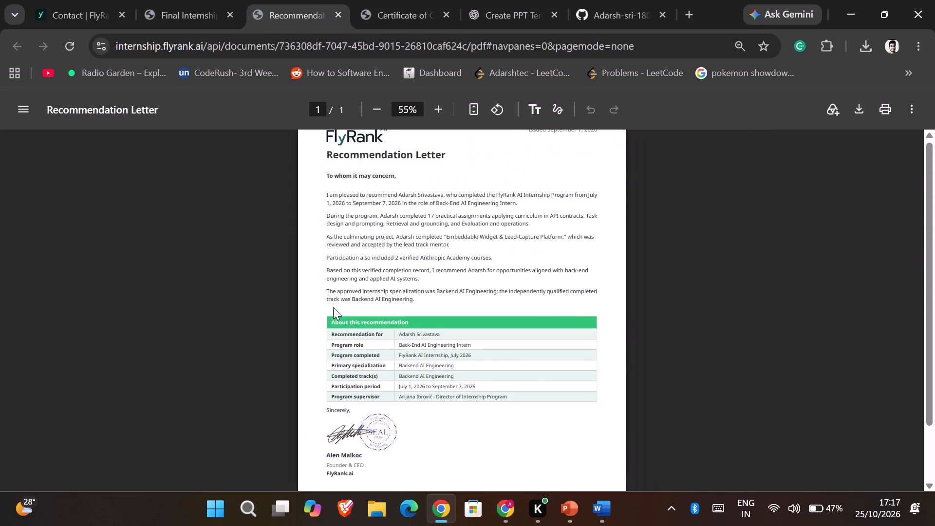
scroll(333, 307, up, 1)
scroll(333, 307, down, 1)
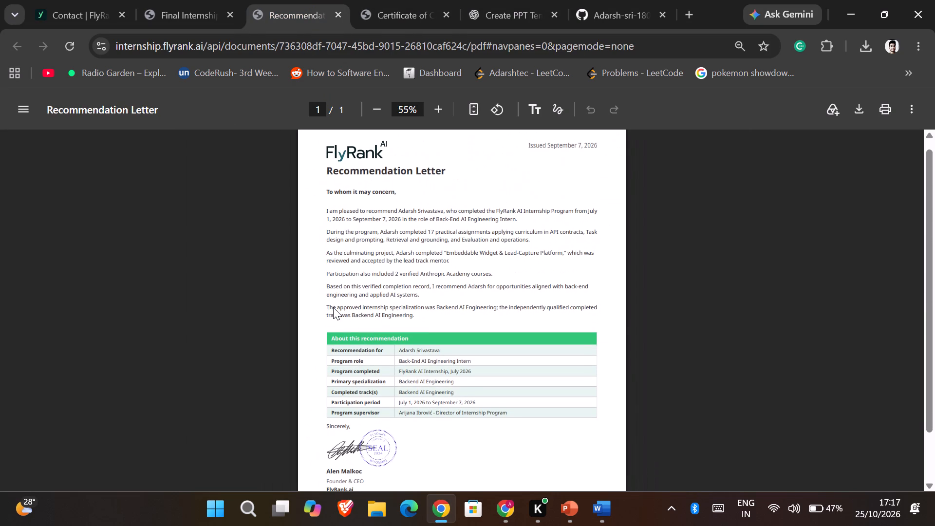
scroll(333, 307, down, 1)
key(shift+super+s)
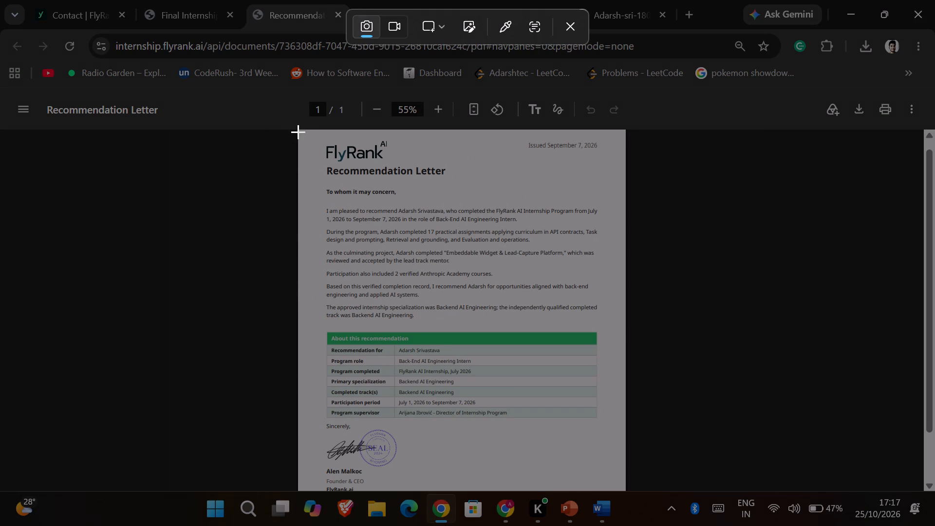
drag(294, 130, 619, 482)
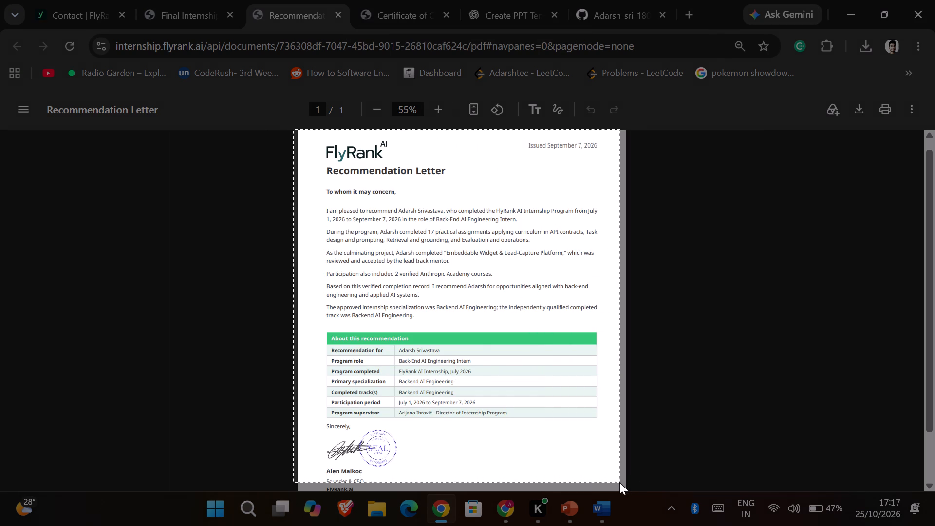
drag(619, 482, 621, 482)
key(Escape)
Take a screen snip of the Recommendation Letter from the FlyRank logo down to the "FlyRank.ai" signature line.
scroll(524, 385, down, 1)
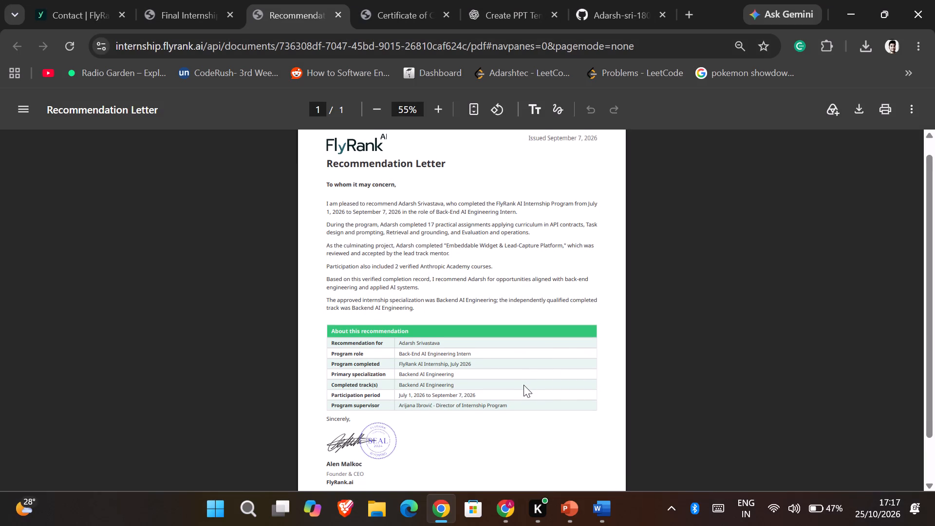
scroll(524, 385, down, 1)
key(shift+super+s)
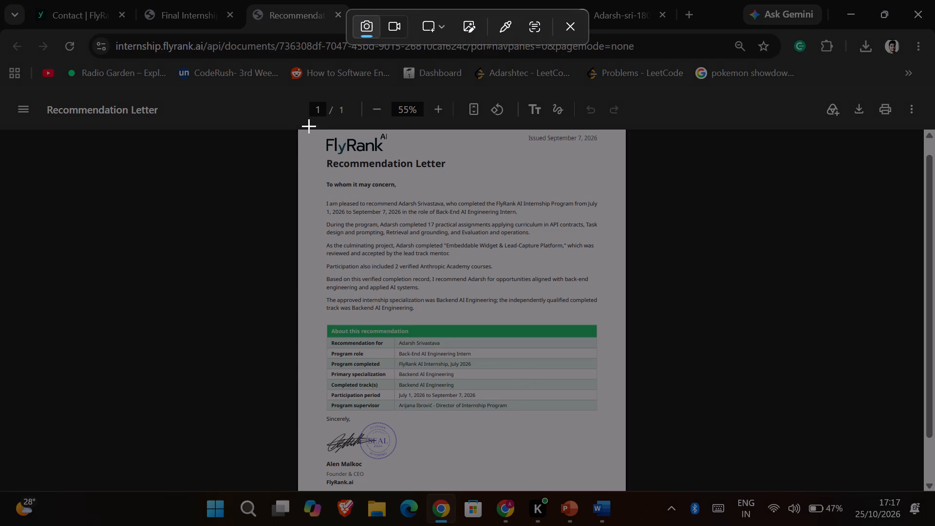
drag(299, 131, 625, 493)
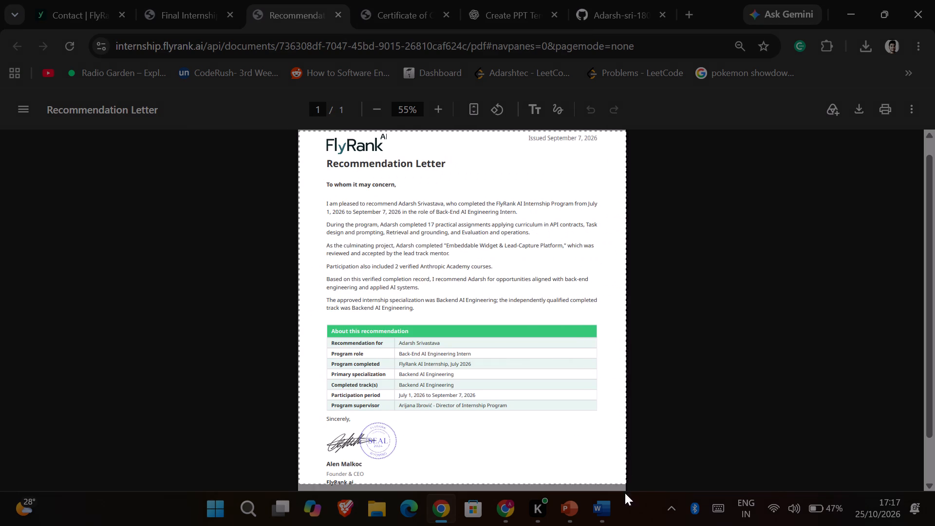
drag(625, 493, 626, 486)
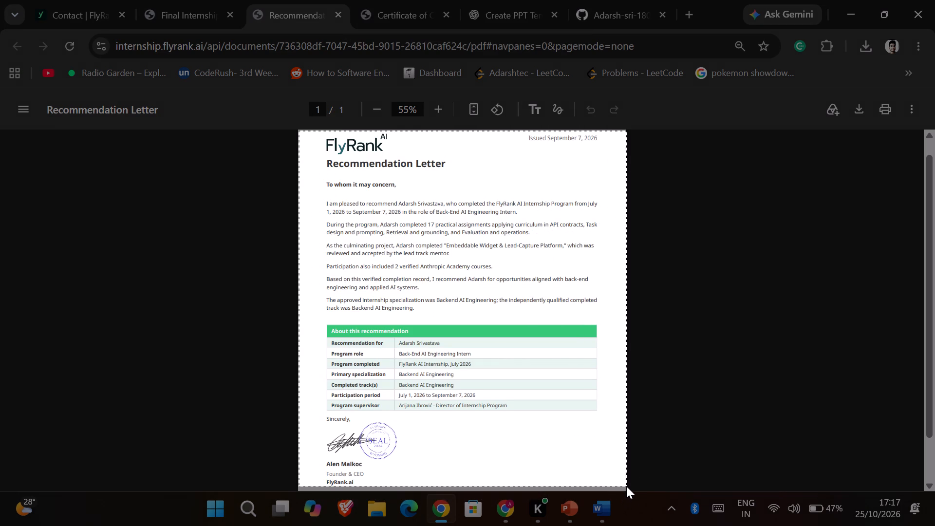
drag(626, 486, 623, 486)
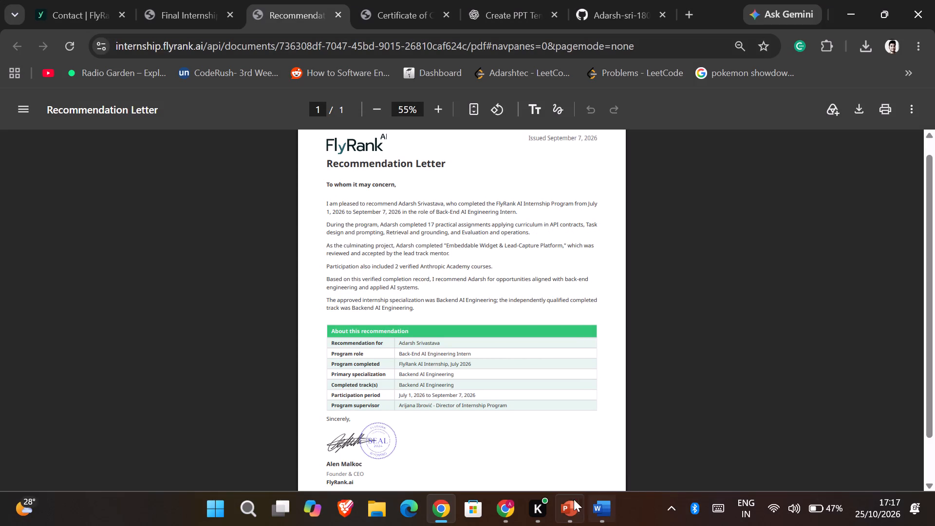
Return to the Word report and paste the letter snip on a new line below "Course / Certification Certificate(s), if applicable".
click(517, 497)
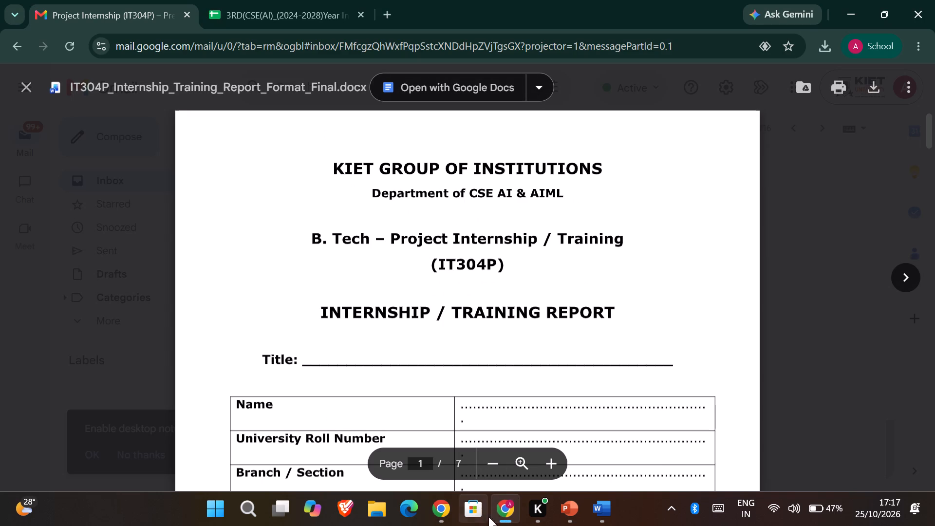
click(506, 511)
click(609, 512)
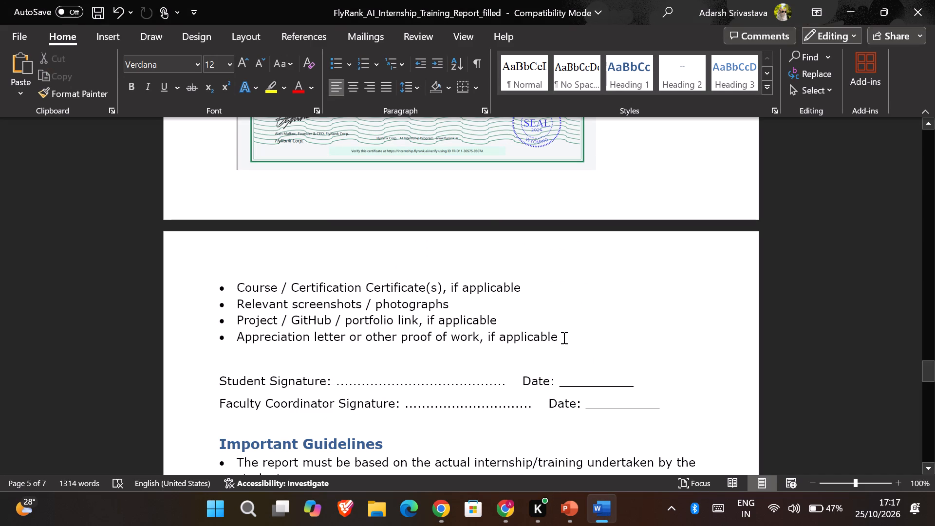
click(529, 285)
key(Return)
key(ctrl+v)
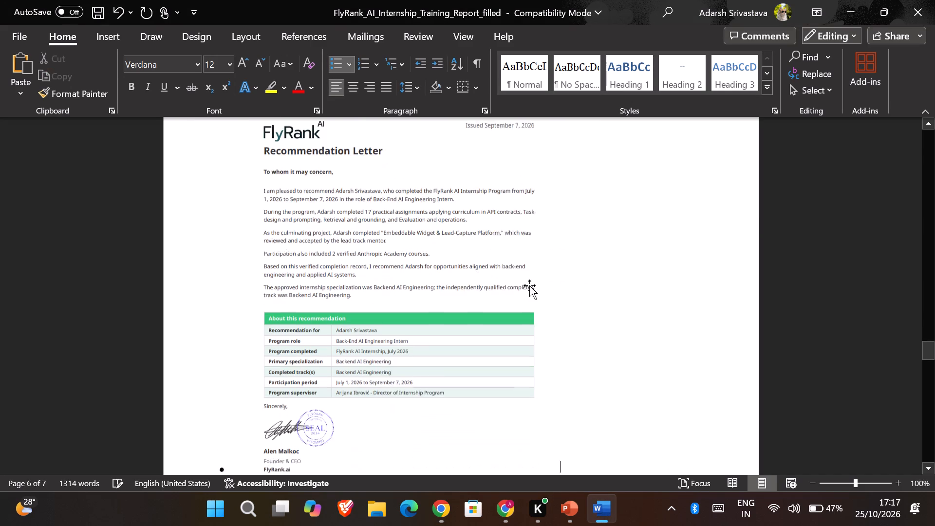
Replace the bullet text "Course / Certification Certificate(s), if applicable" above the pasted letter with "Recommendation Letter".
scroll(466, 298, up, 1)
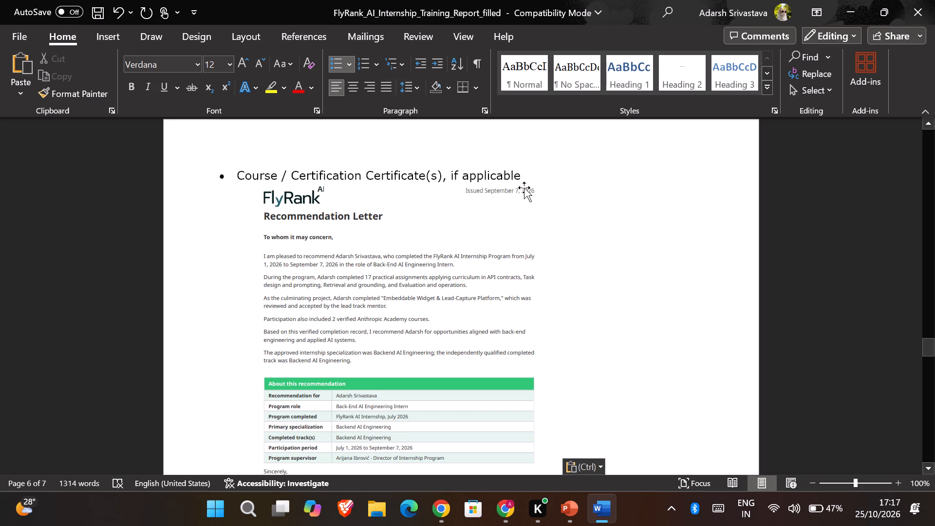
click(519, 171)
drag(526, 177, 241, 177)
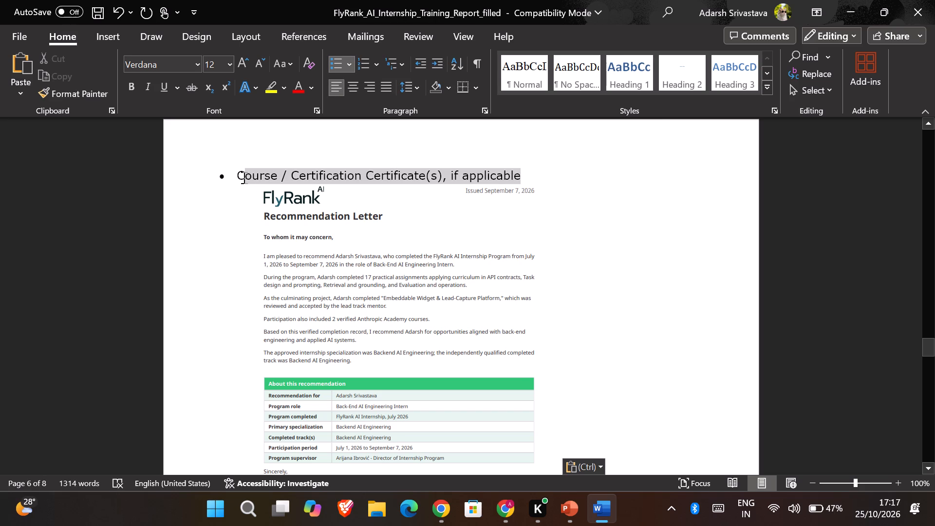
drag(241, 177, 234, 177)
text(ecommendation)
key(space)
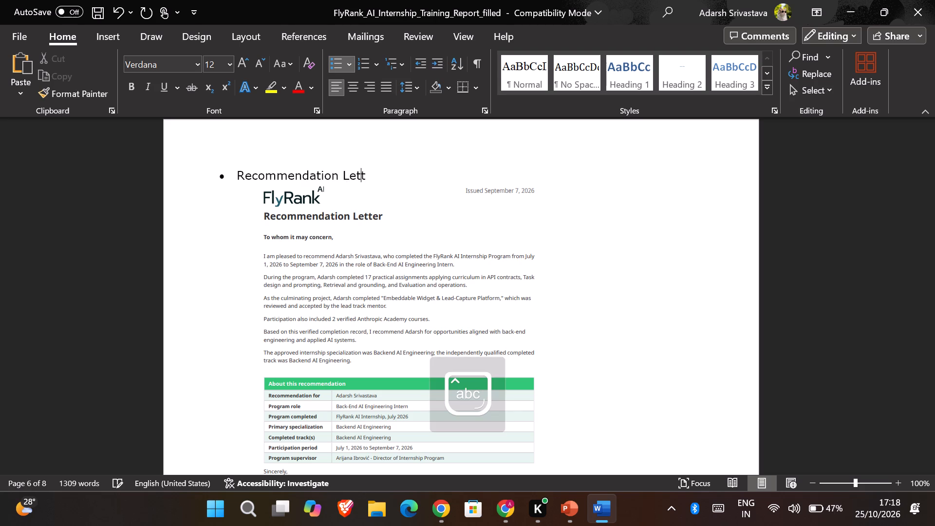
Place the text cursor at the bullet marker in front of the pasted recommendation letter picture.
scroll(576, 244, down, 1)
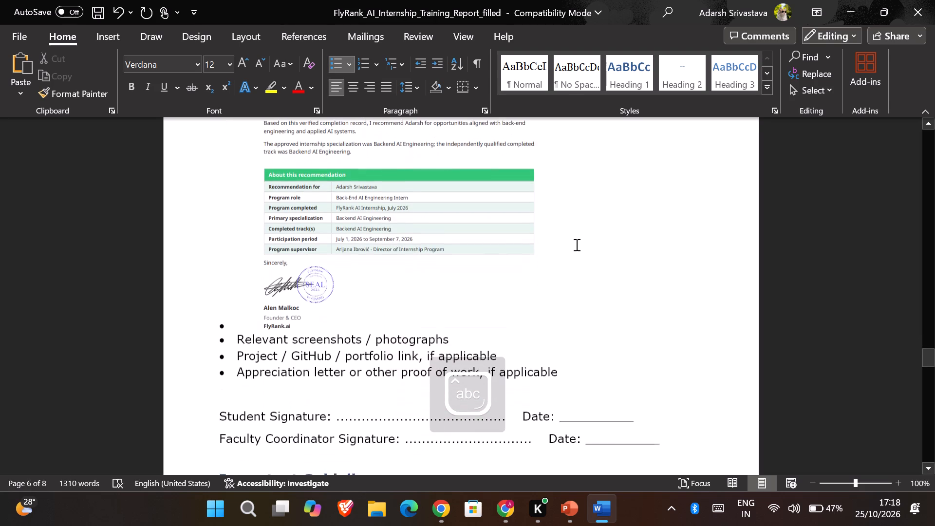
scroll(576, 244, down, 2)
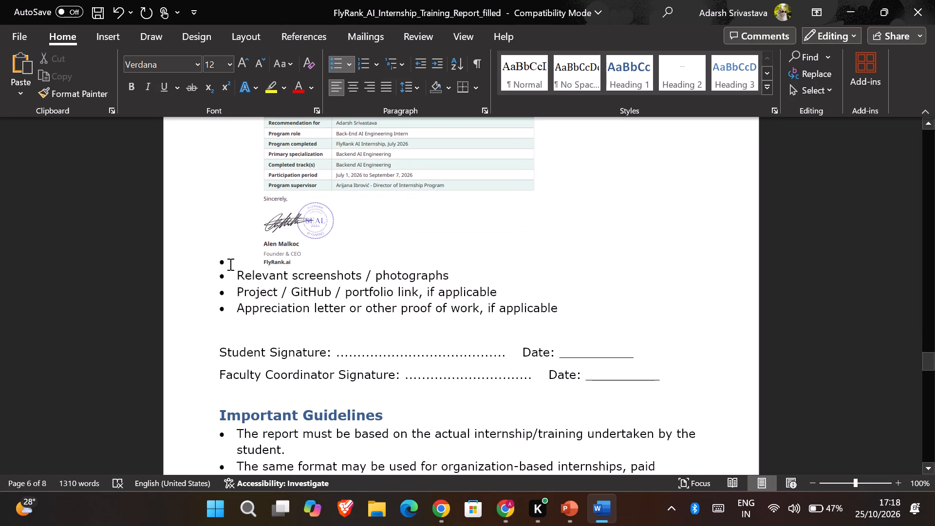
click(229, 264)
scroll(254, 336, down, 2)
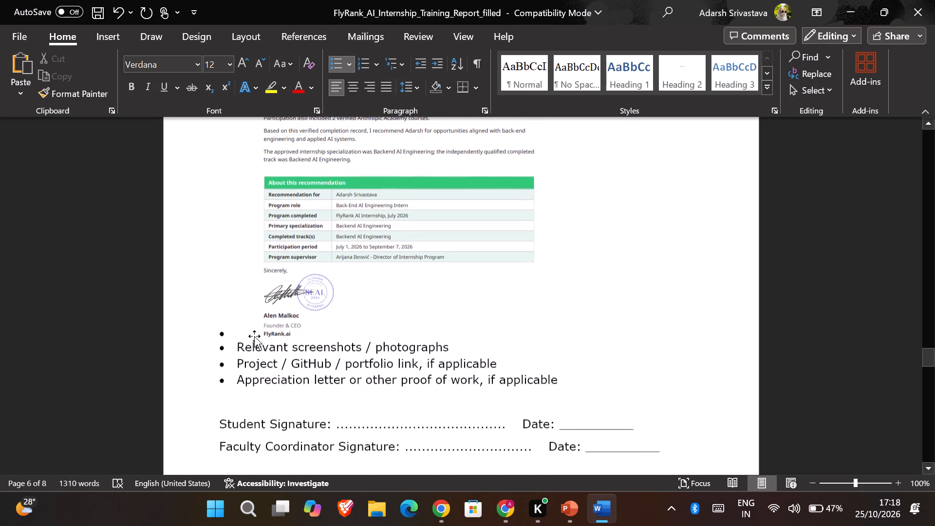
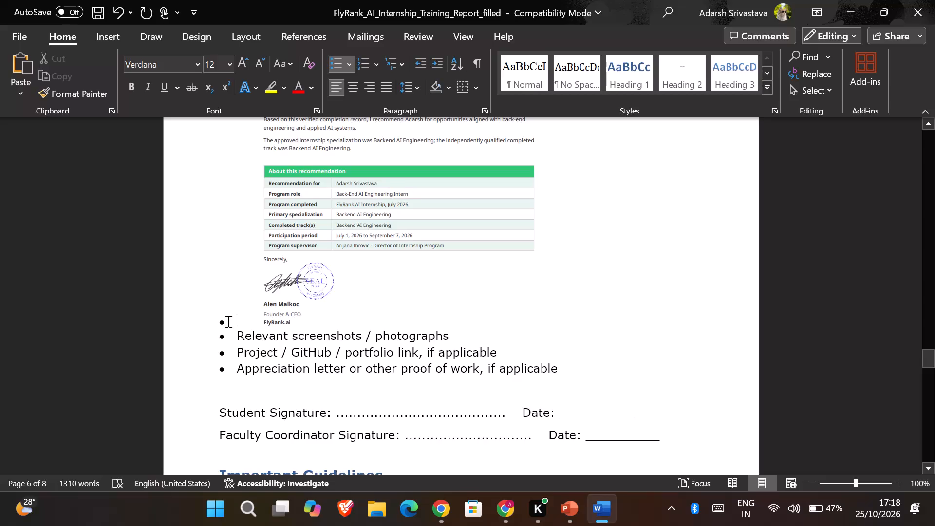
Remove the bullet marker in front of the pasted recommendation letter picture.
key(BackSpace)
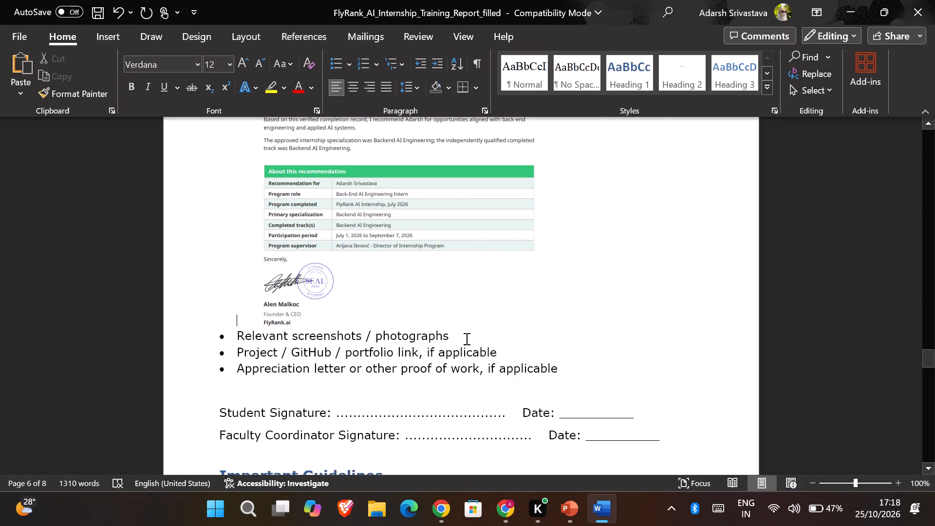
scroll(466, 338, up, 4)
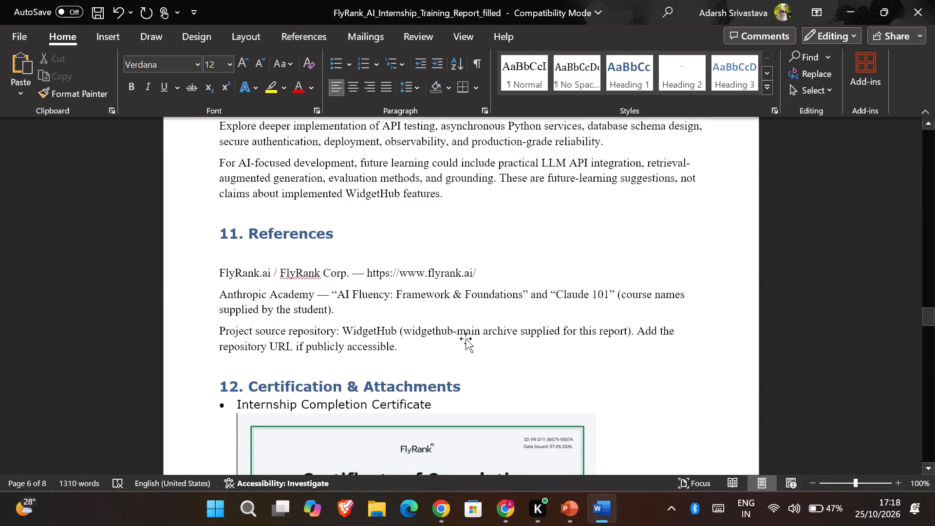
scroll(466, 338, up, 3)
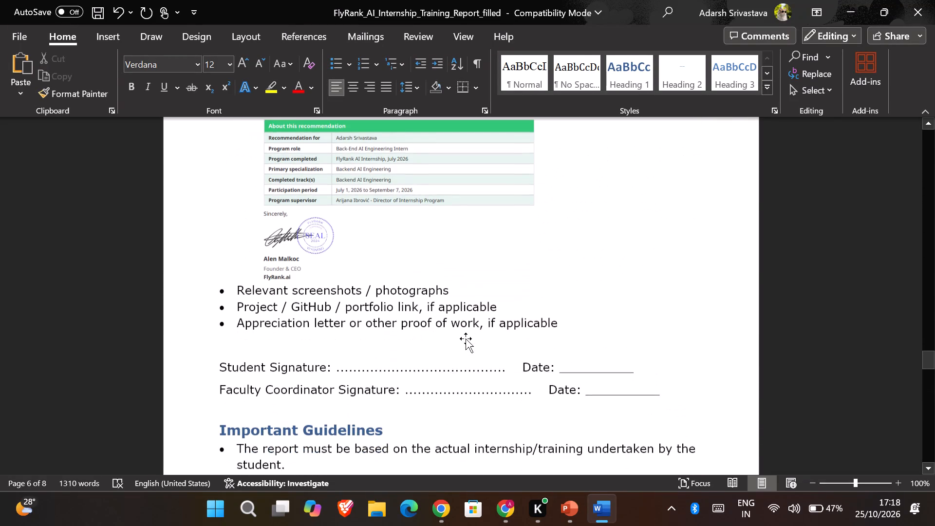
scroll(466, 338, up, 1)
scroll(466, 338, down, 1)
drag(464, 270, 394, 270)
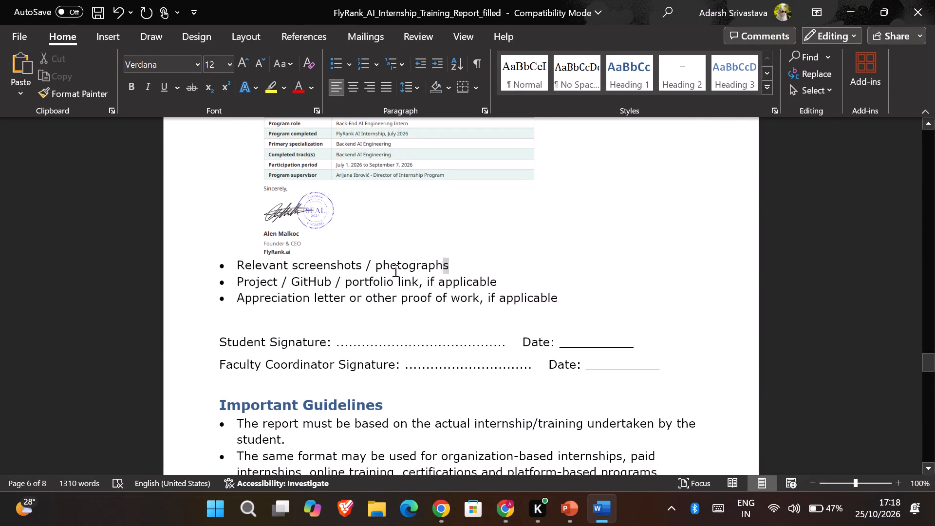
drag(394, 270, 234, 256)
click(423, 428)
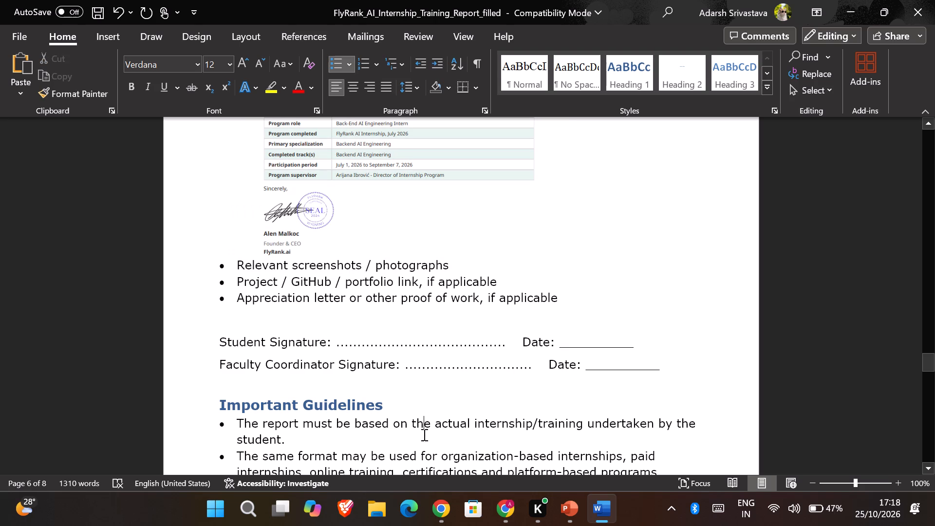
Switch to Chrome and open the intern Dashboard page on the FlyRank internship site.
click(442, 507)
click(443, 510)
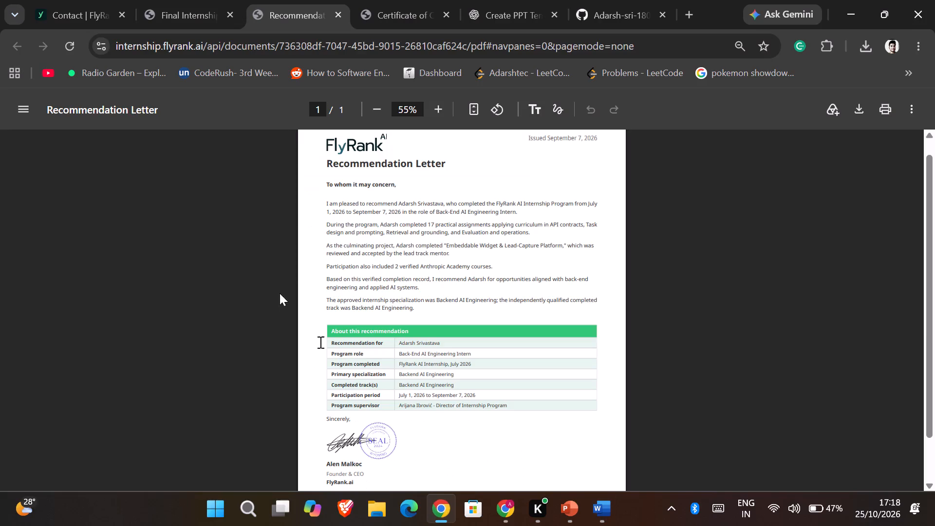
click(110, 0)
scroll(362, 211, up, 12)
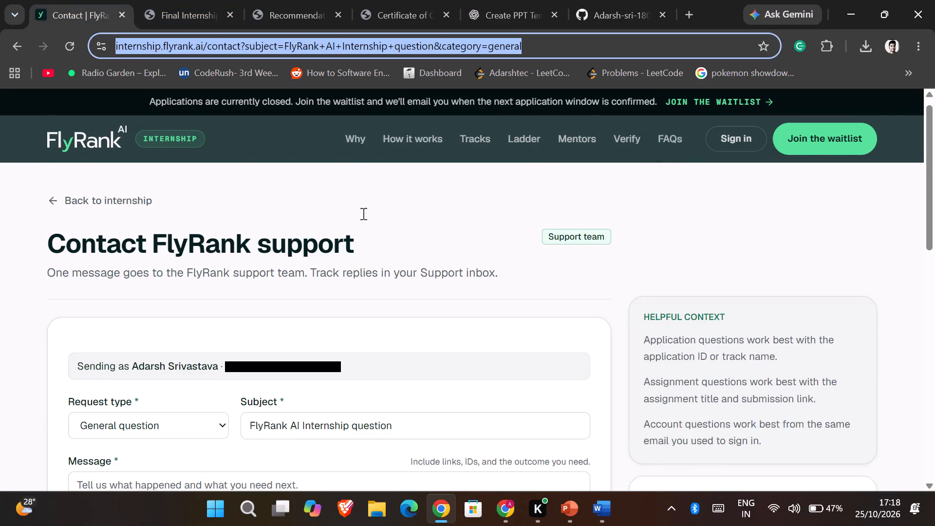
click(50, 212)
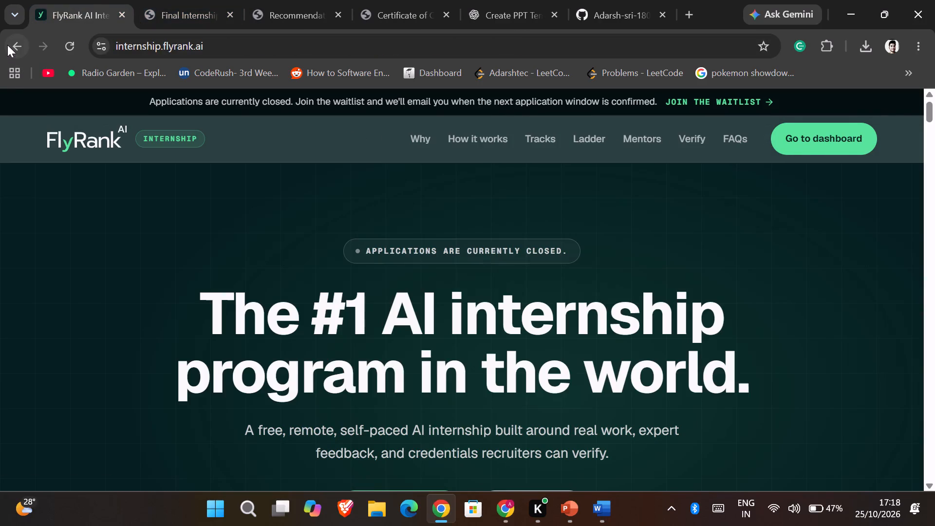
click(7, 45)
click(7, 46)
click(7, 46)
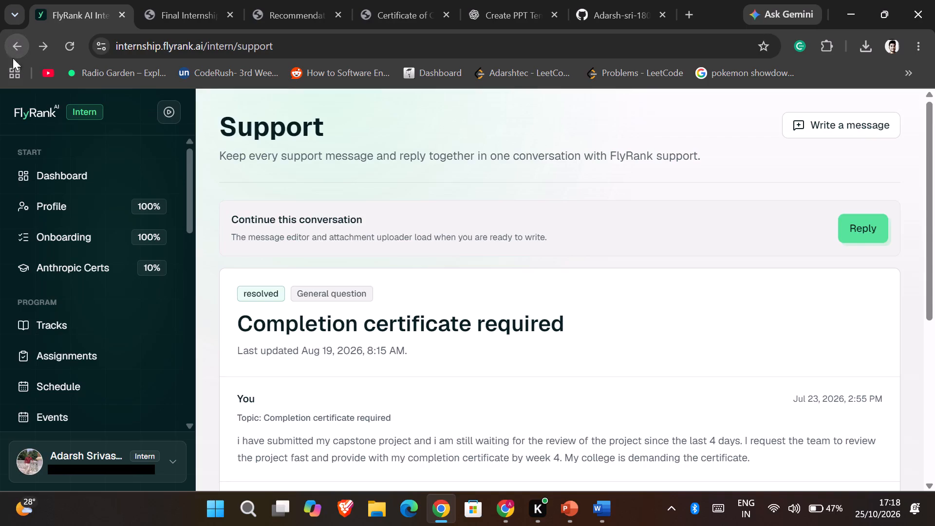
click(97, 171)
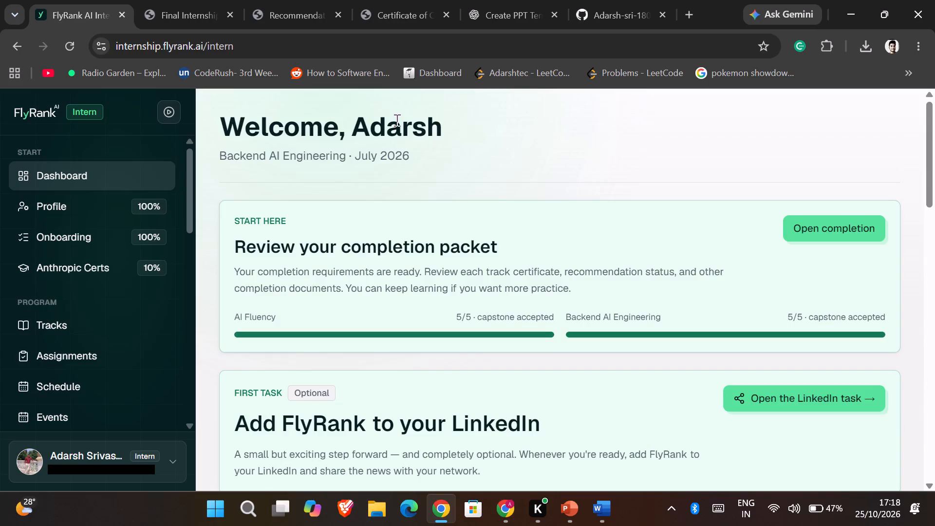
scroll(398, 118, up, 1)
Take a screen snip of the whole FlyRank dashboard page, including its sidebar but excluding the browser's address and bookmark bars.
key(shift+super+s)
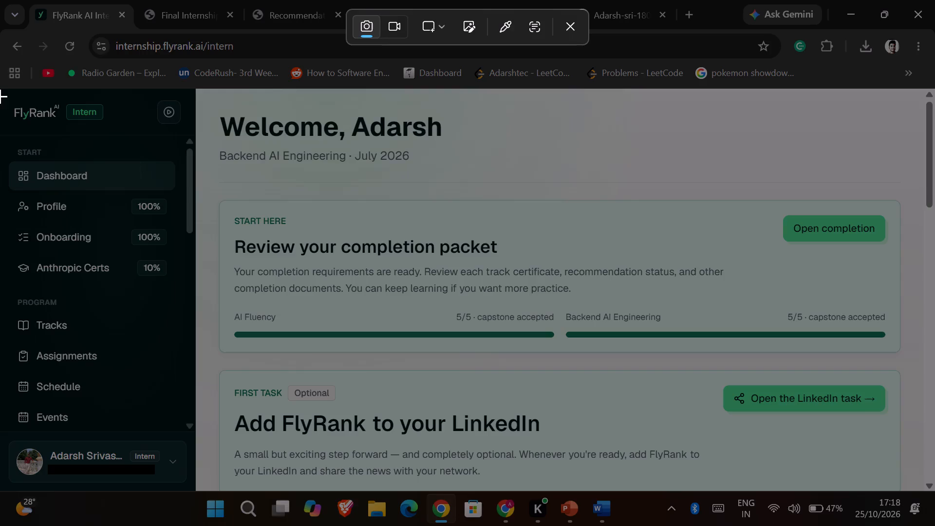
drag(0, 87, 934, 483)
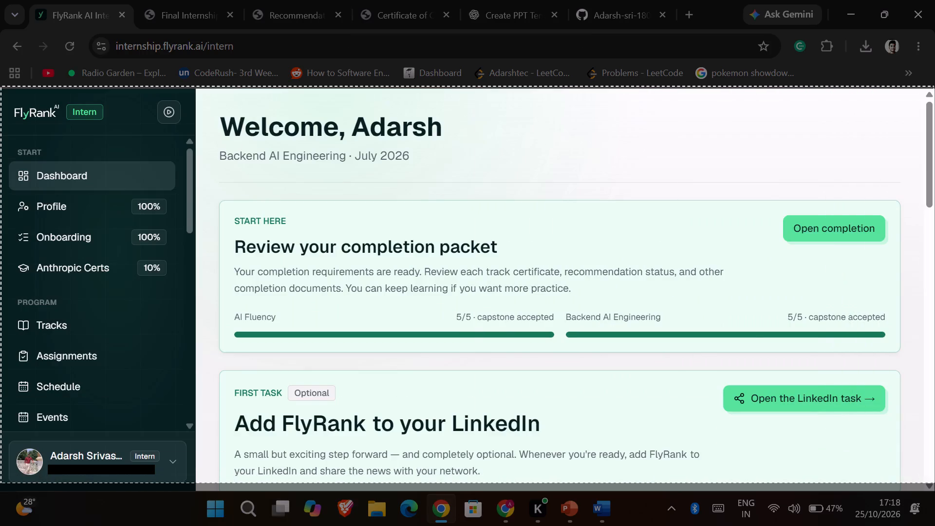
drag(934, 483, 933, 492)
Return to the Word report and paste the dashboard snip on a new line below "Relevant screenshots / photographs".
click(607, 509)
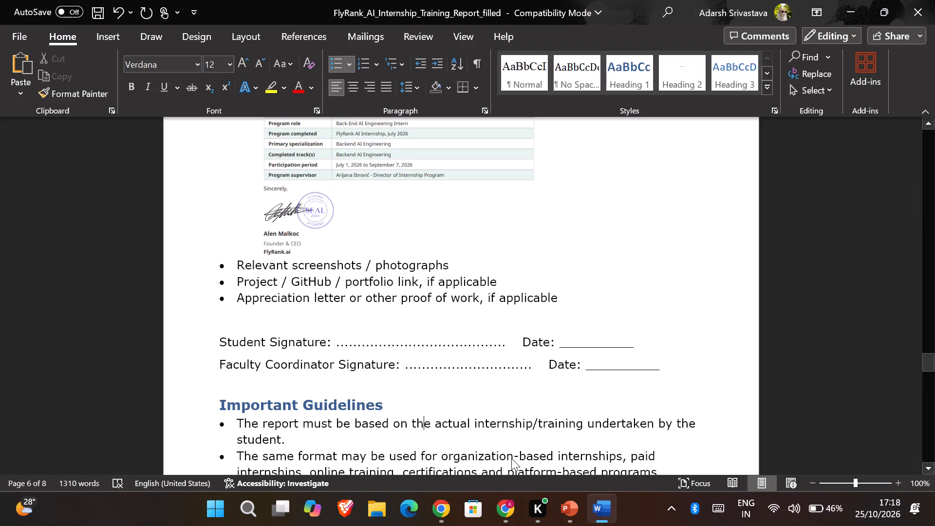
click(459, 267)
key(Return)
key(ctrl+v)
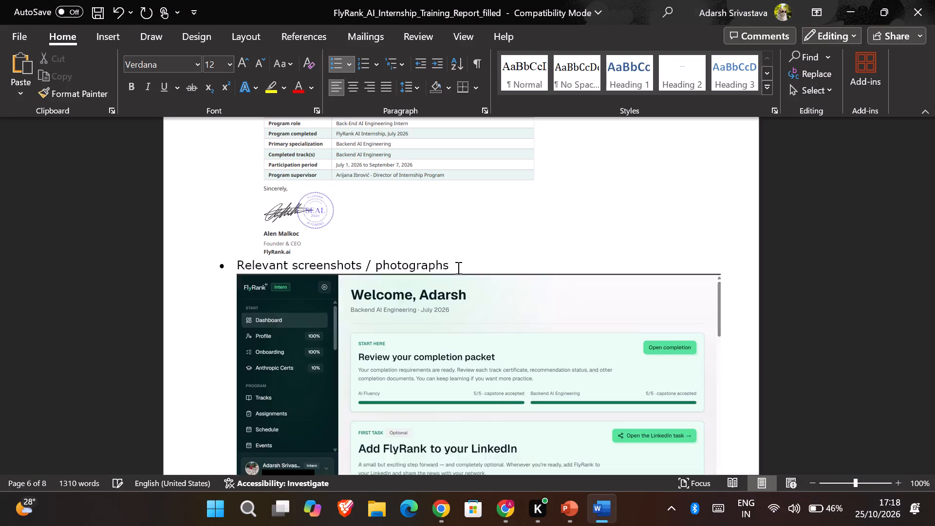
Replace the bullet text "Relevant screenshots / photographs" above the pasted snip with "Main internship dashboard".
scroll(457, 243, down, 1)
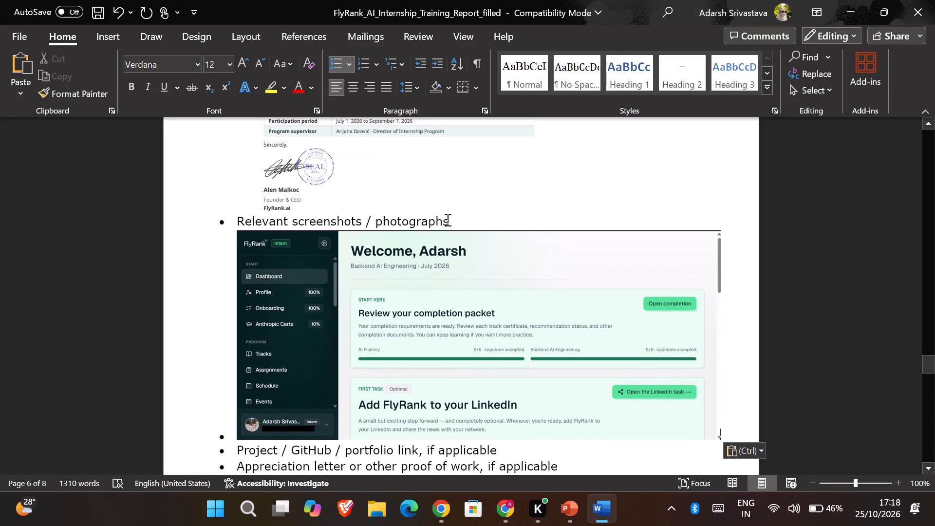
drag(449, 221, 233, 216)
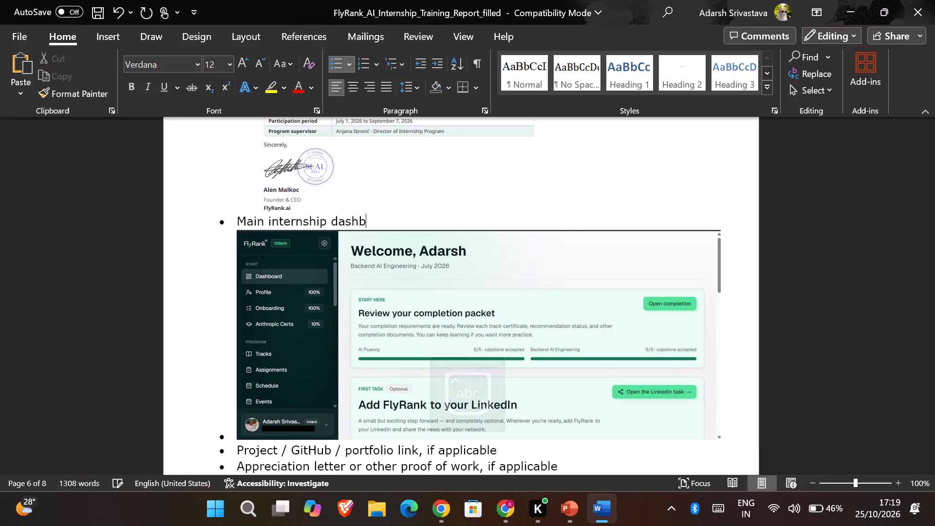
Remove the bullet marker in front of the pasted dashboard picture.
scroll(311, 247, down, 2)
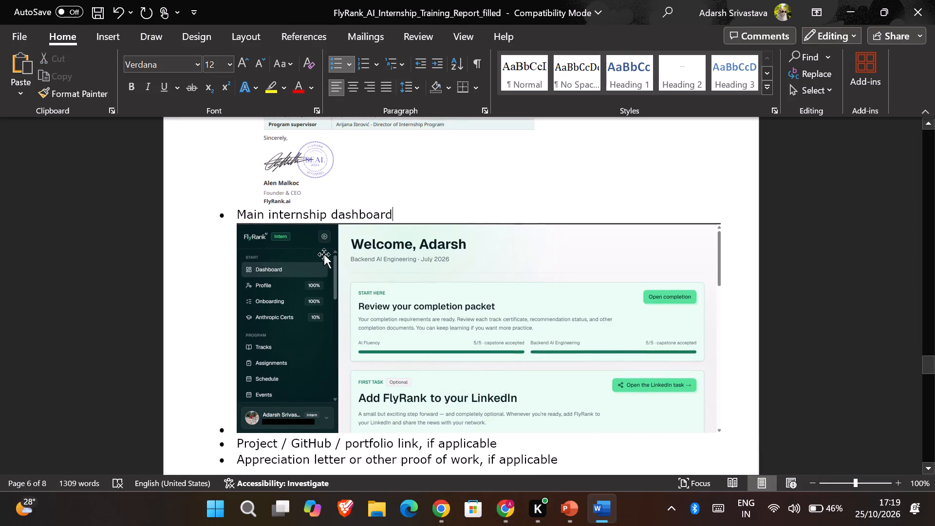
scroll(324, 254, down, 1)
scroll(448, 365, down, 1)
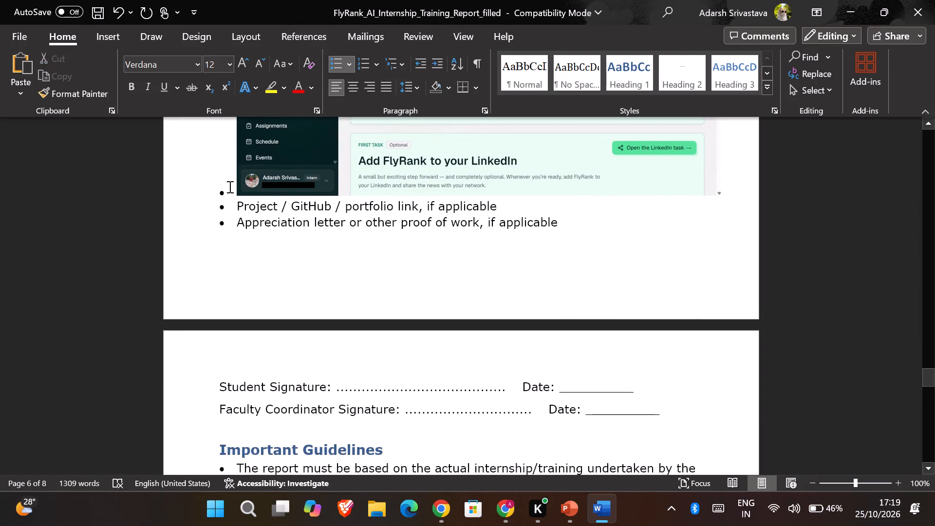
click(229, 188)
click(230, 338)
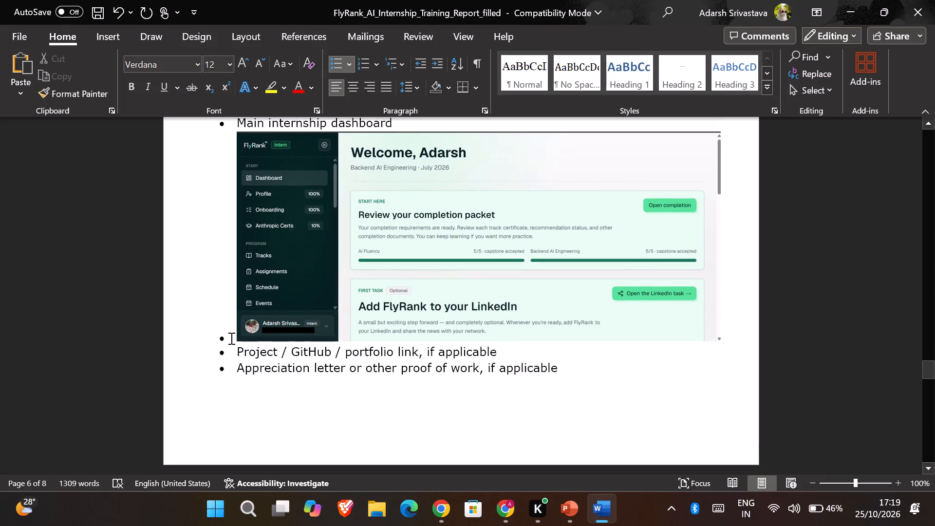
key(BackSpace)
Change the "Project / GitHub / portfolio link, if applicable" bullet to "Project Github link" with an empty unbulleted line below it.
click(506, 358)
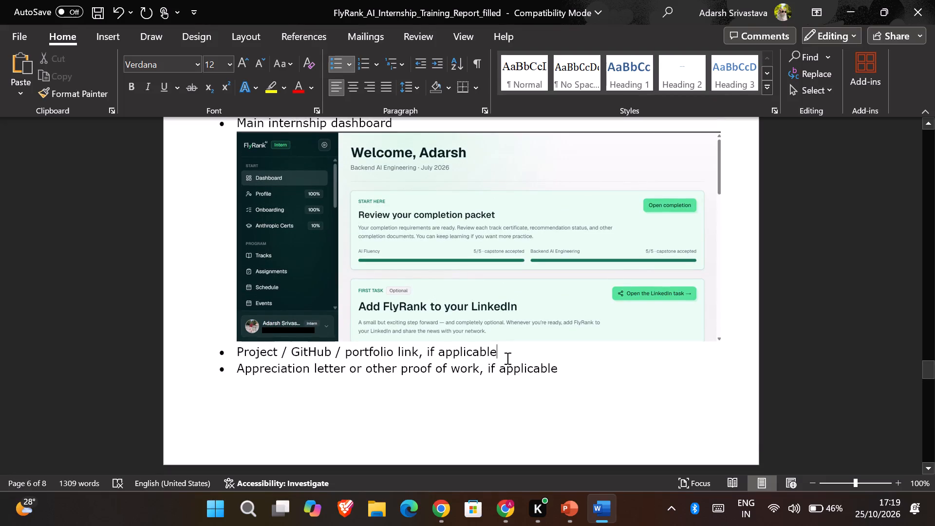
key(Return)
drag(500, 349, 418, 344)
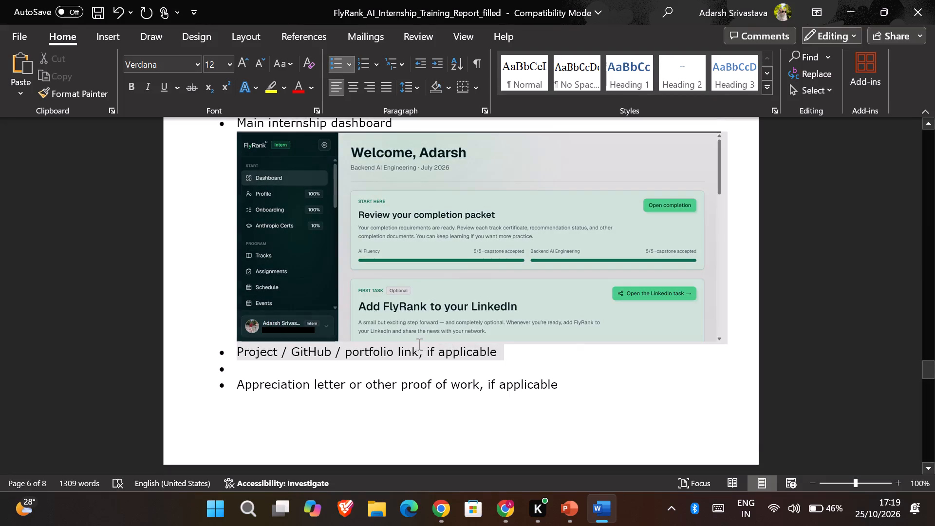
drag(418, 344, 300, 354)
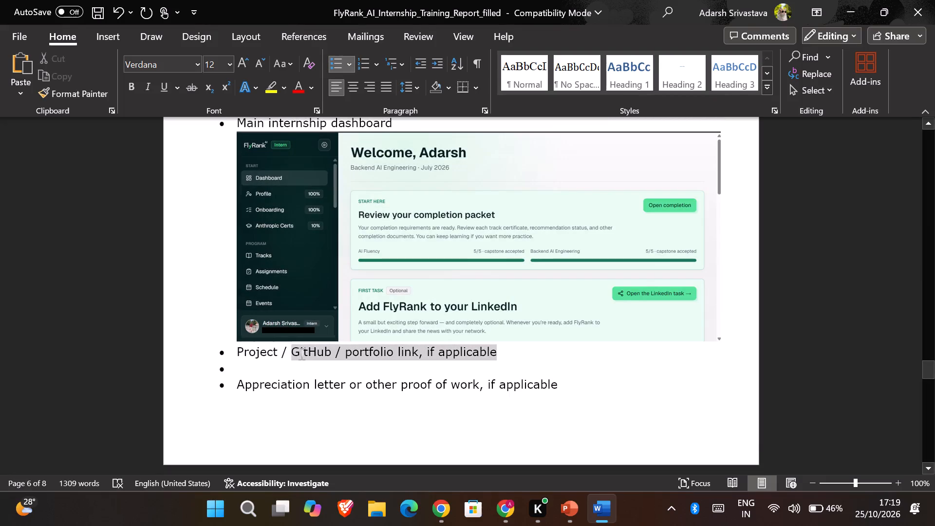
drag(300, 354, 287, 352)
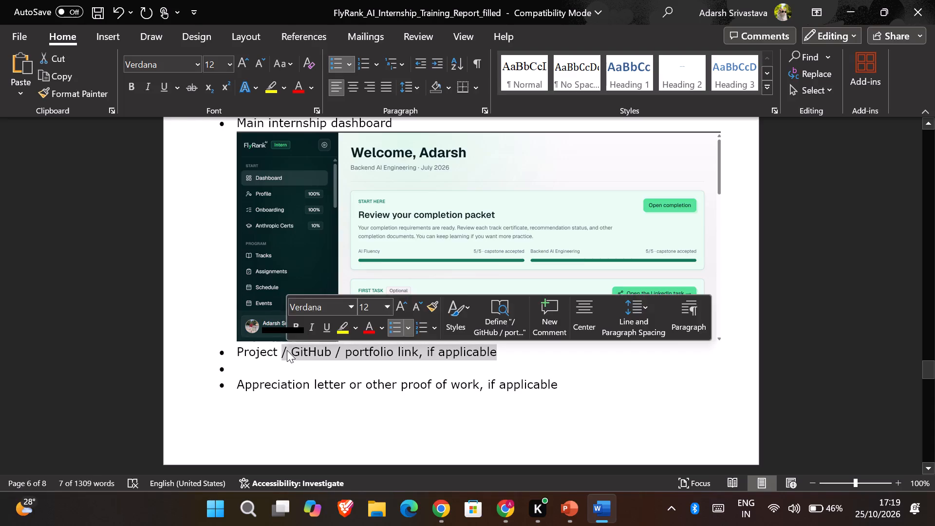
key(BackSpace)
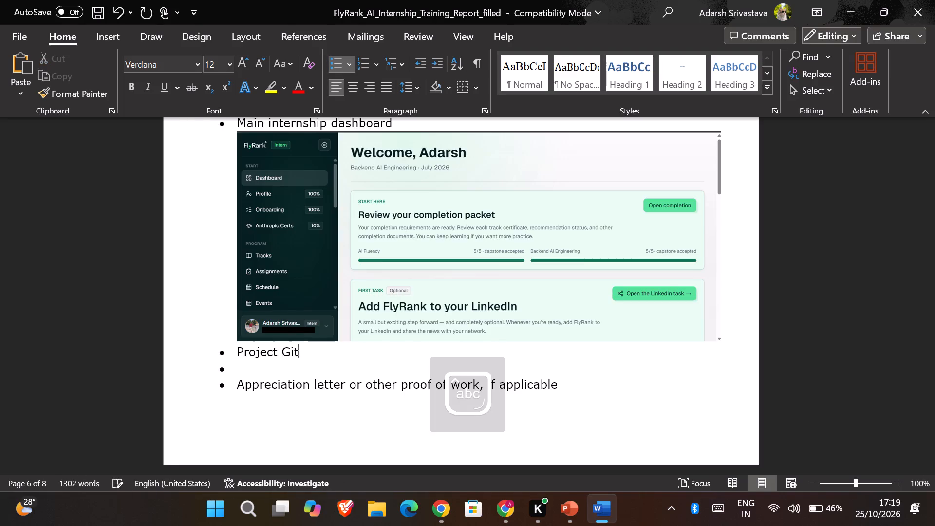
key(BackSpace)
text(hub link)
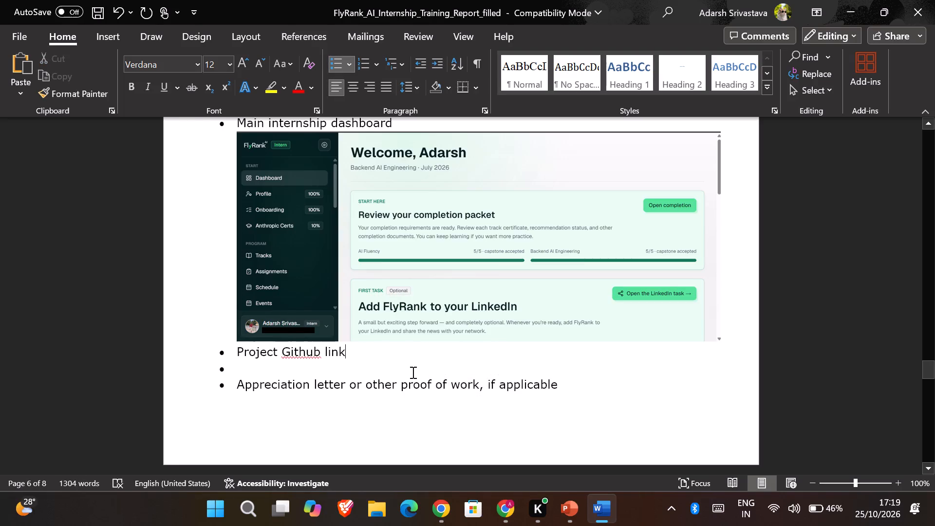
key(Down)
key(BackSpace)
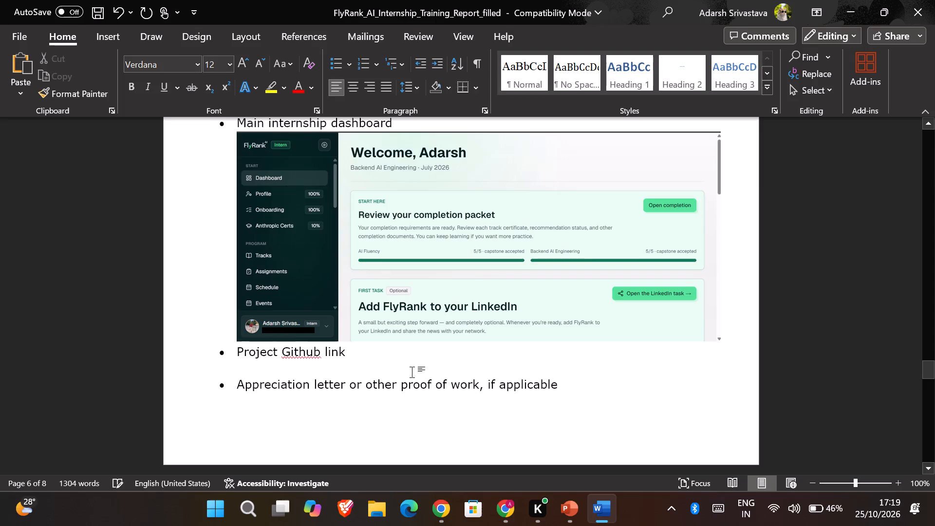
Copy the widgethub repository URL from the GitHub page in Chrome and paste it on the empty line below "Project Github link" in Word.
click(440, 504)
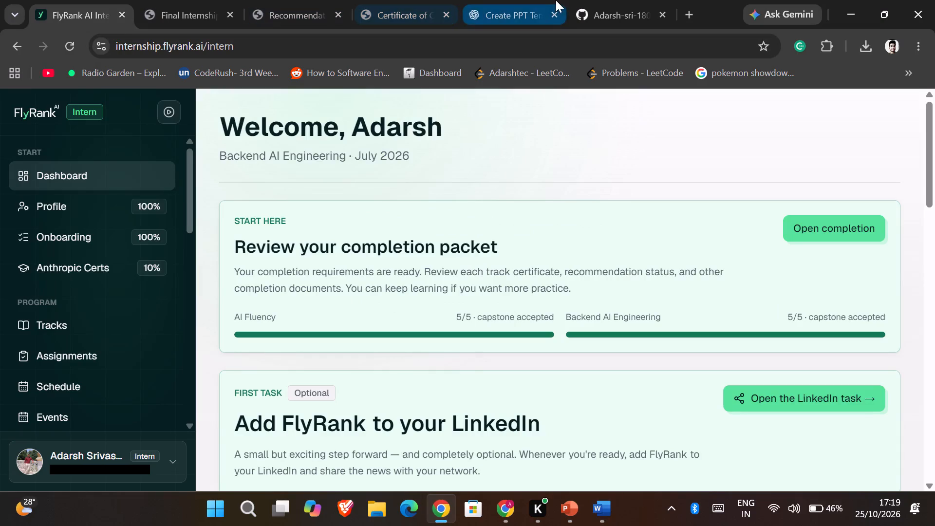
click(603, 1)
click(318, 46)
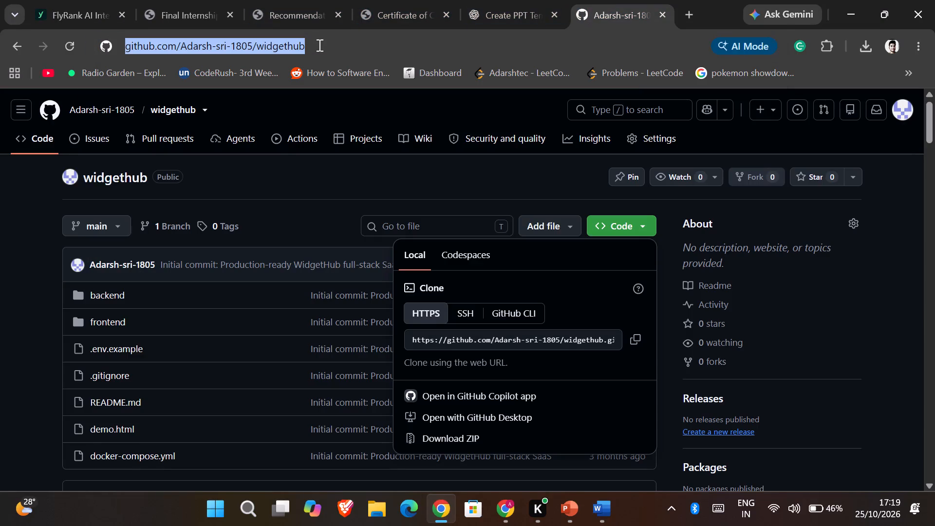
key(ctrl+c)
click(598, 508)
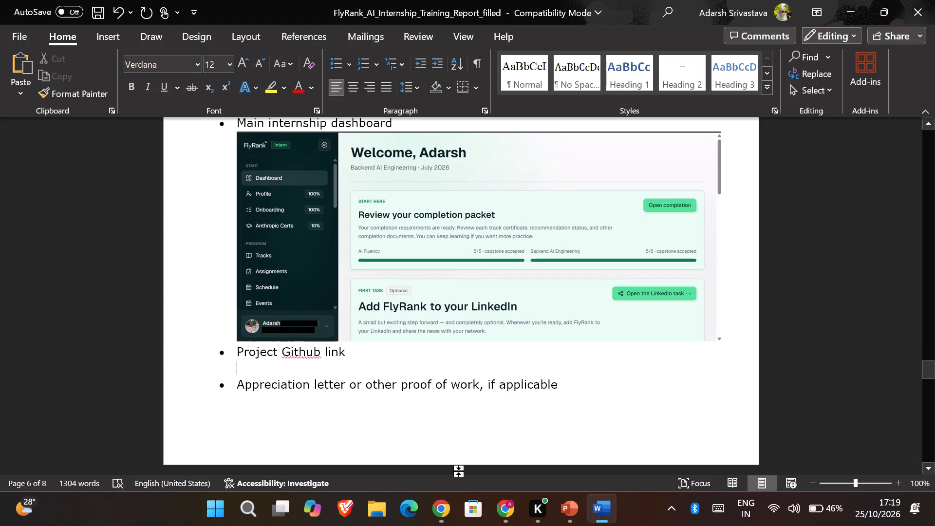
key(ctrl+v)
drag(518, 366, 251, 364)
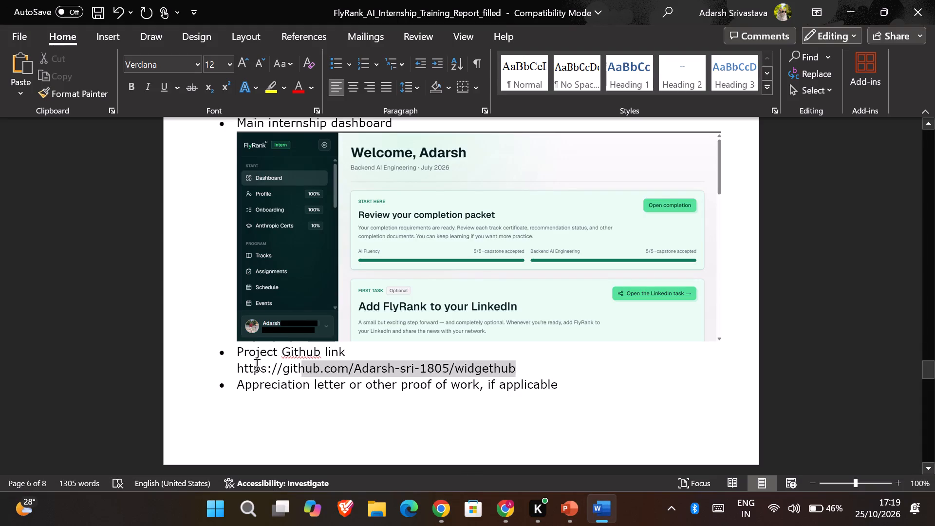
drag(251, 364, 231, 362)
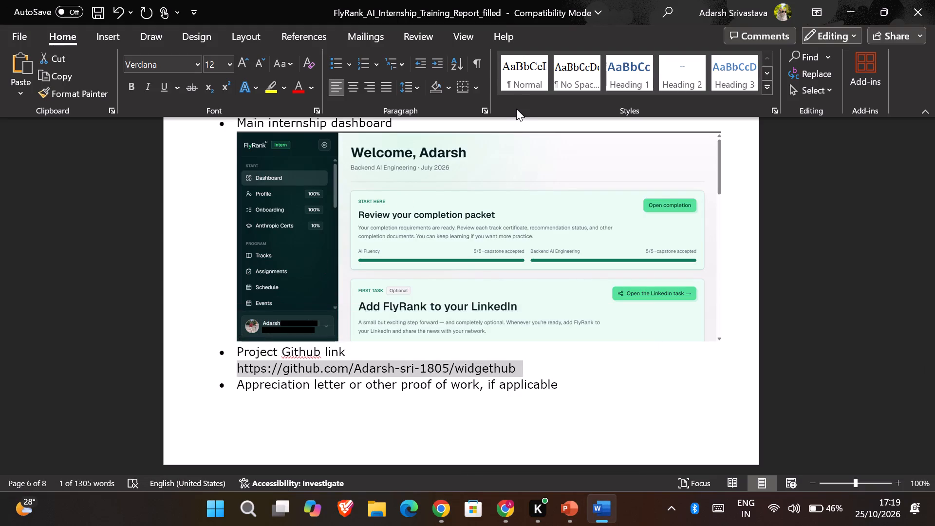
click(115, 34)
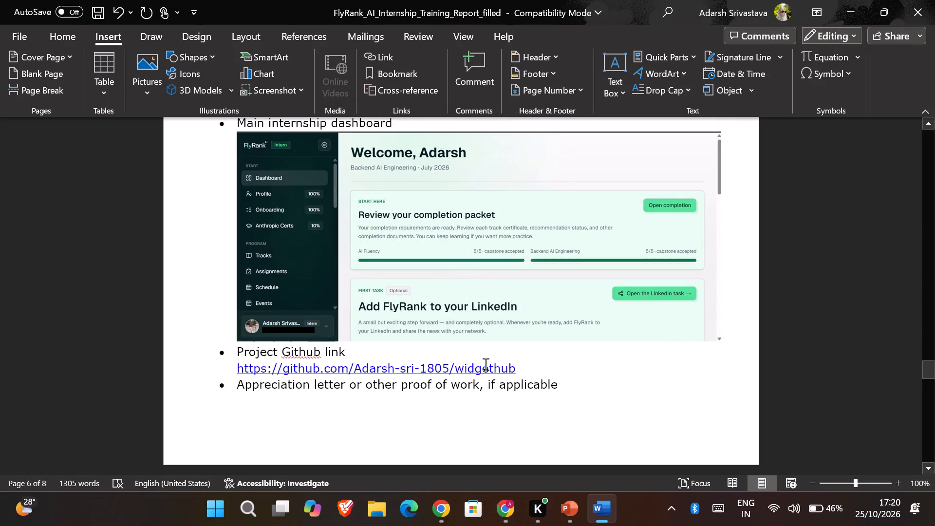
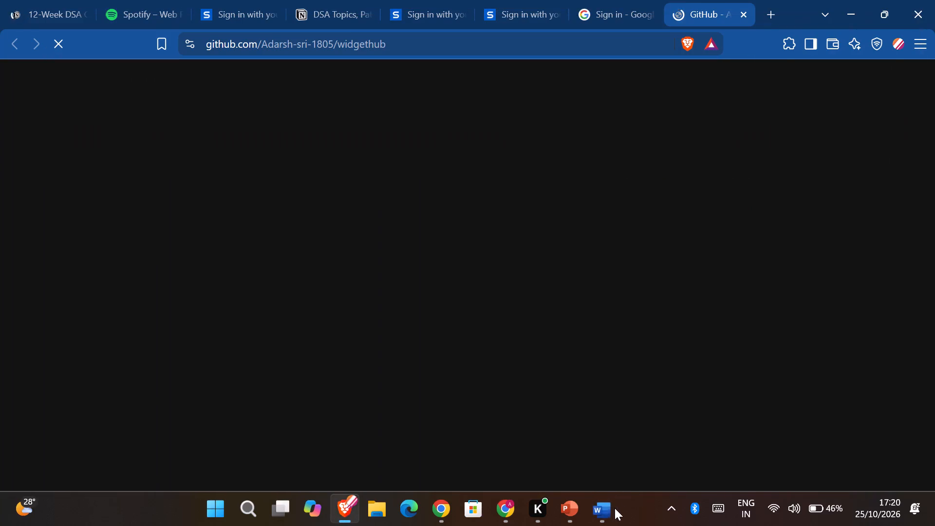
Switch to Chrome and open cricbuzz.com in a new tab.
click(442, 501)
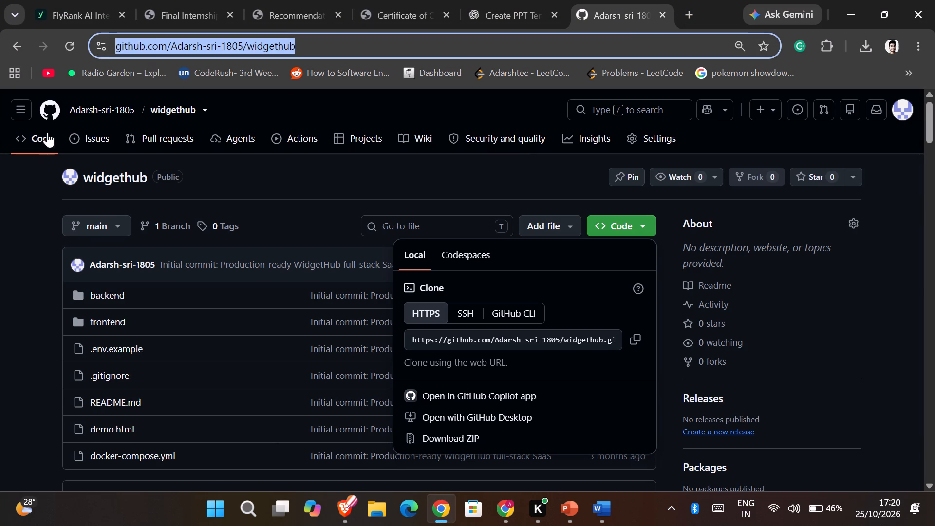
click(698, 5)
text(cr)
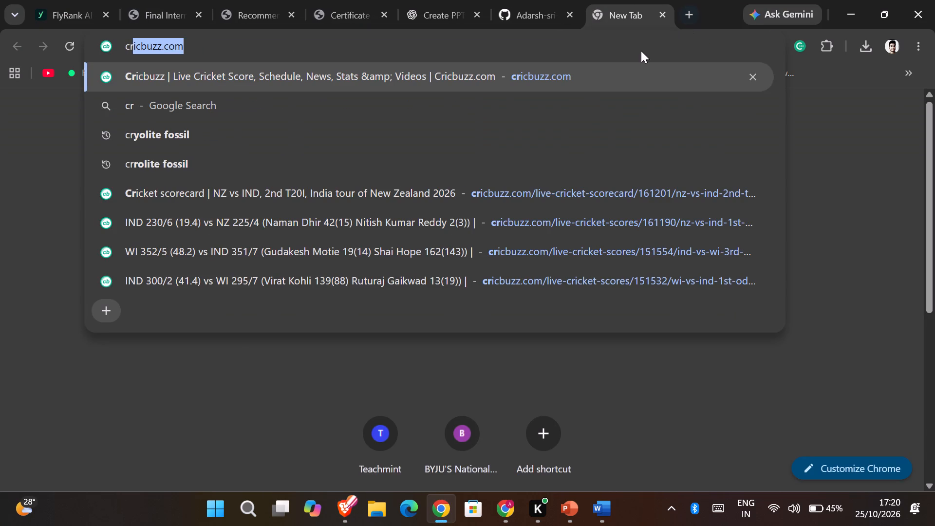
key(Return)
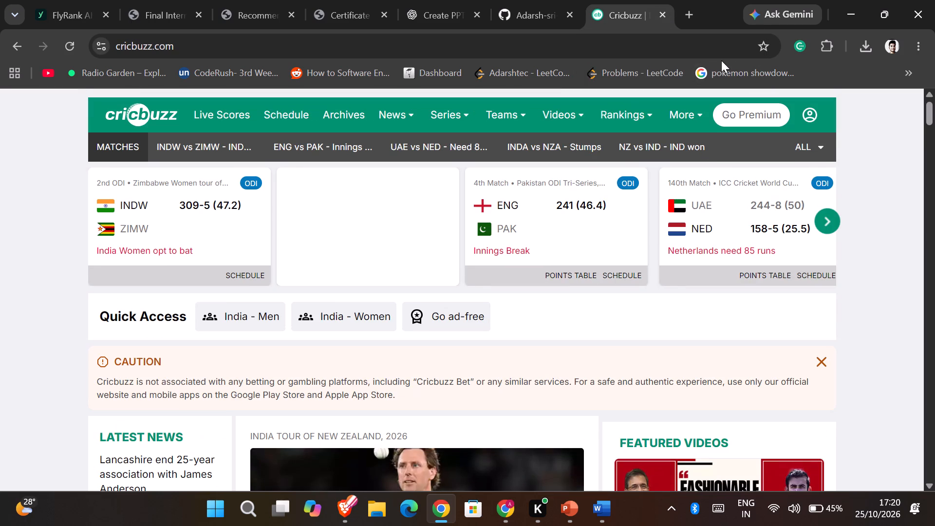
Look over the match scores and latest news on the Cricbuzz home page, and close its tab.
scroll(559, 412, up, 2)
scroll(559, 412, down, 3)
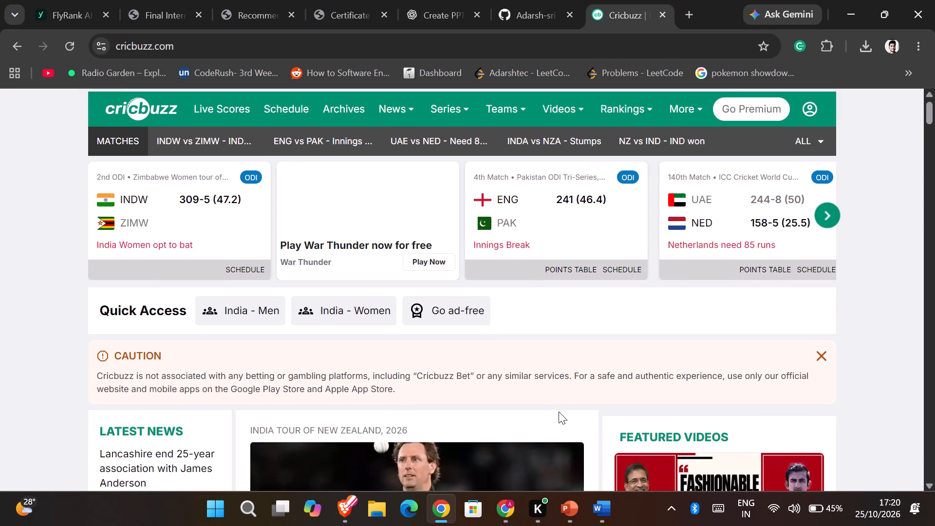
scroll(559, 412, down, 2)
scroll(559, 412, up, 1)
scroll(559, 410, down, 1)
scroll(559, 410, up, 2)
scroll(559, 410, down, 1)
scroll(559, 410, up, 1)
scroll(559, 410, down, 5)
scroll(559, 410, up, 5)
scroll(559, 410, down, 1)
scroll(559, 410, up, 3)
scroll(559, 410, down, 5)
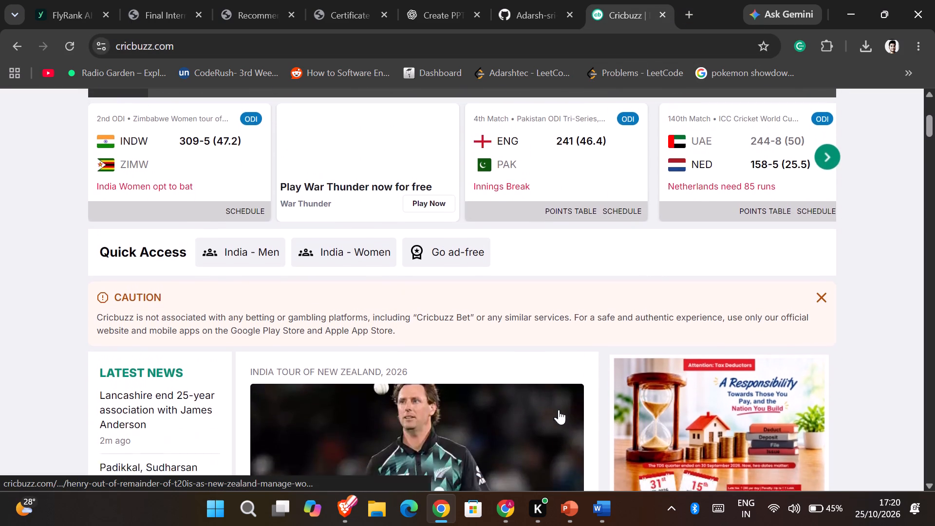
scroll(559, 410, down, 4)
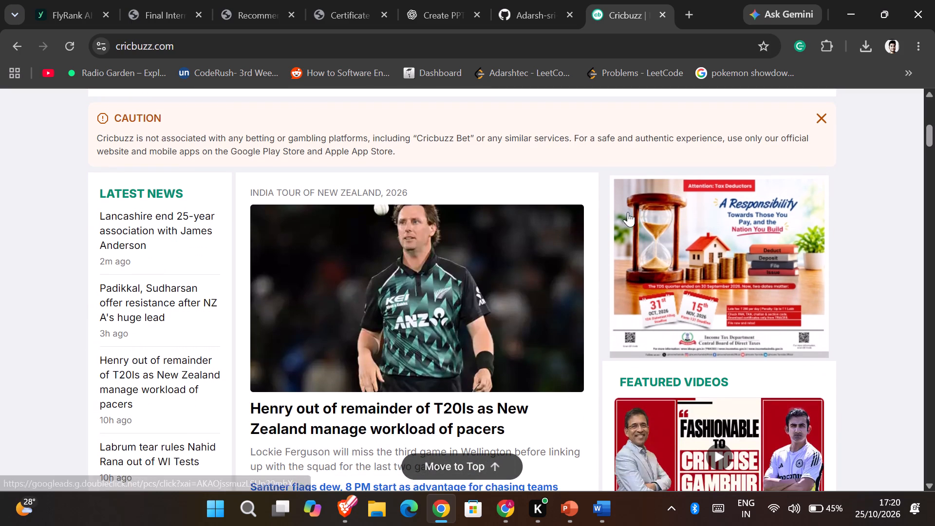
click(660, 12)
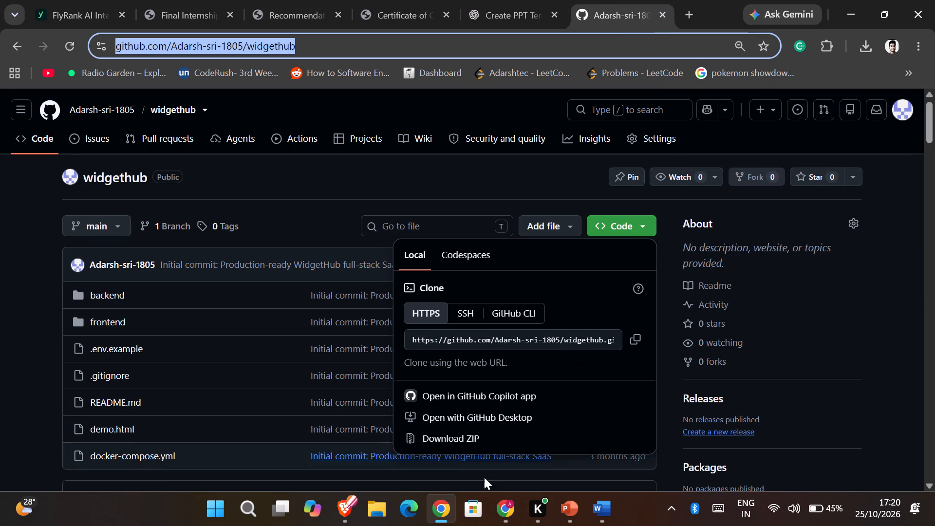
Switch back to Brave, where the widgethub GitHub repository page is loading.
click(356, 513)
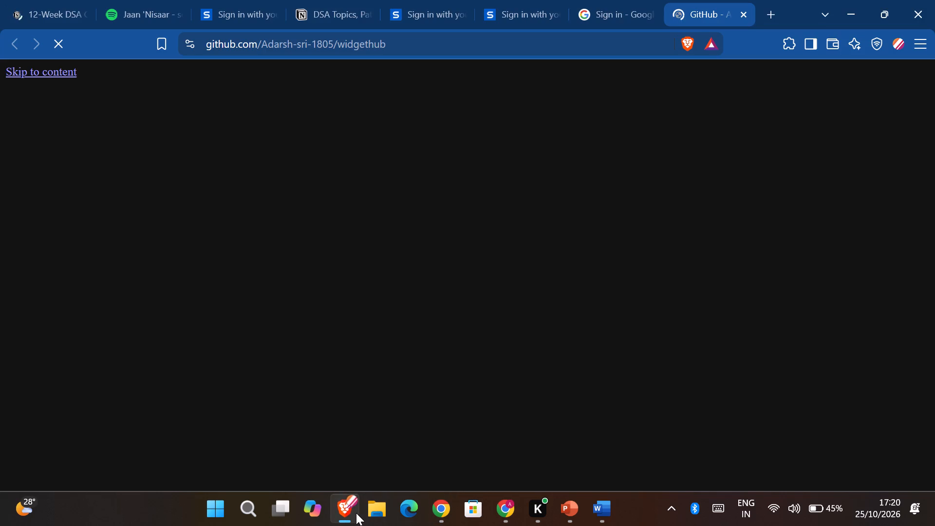
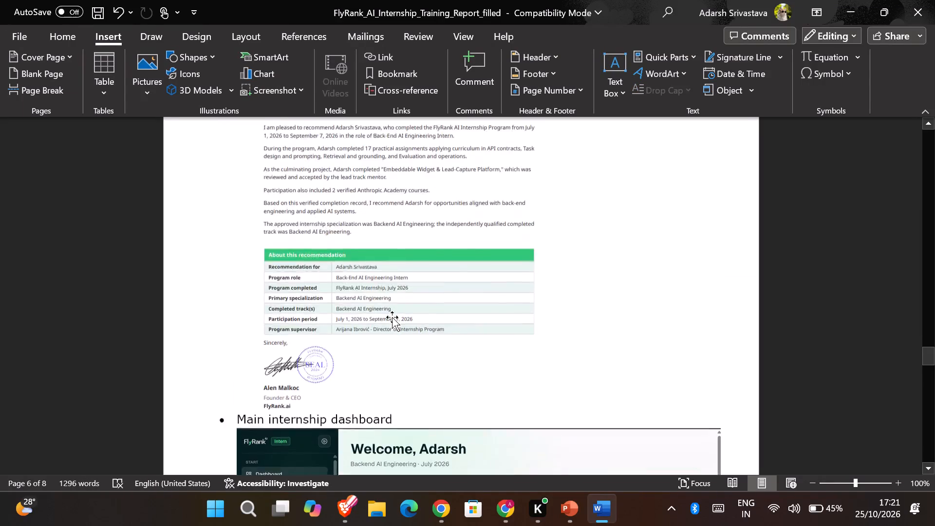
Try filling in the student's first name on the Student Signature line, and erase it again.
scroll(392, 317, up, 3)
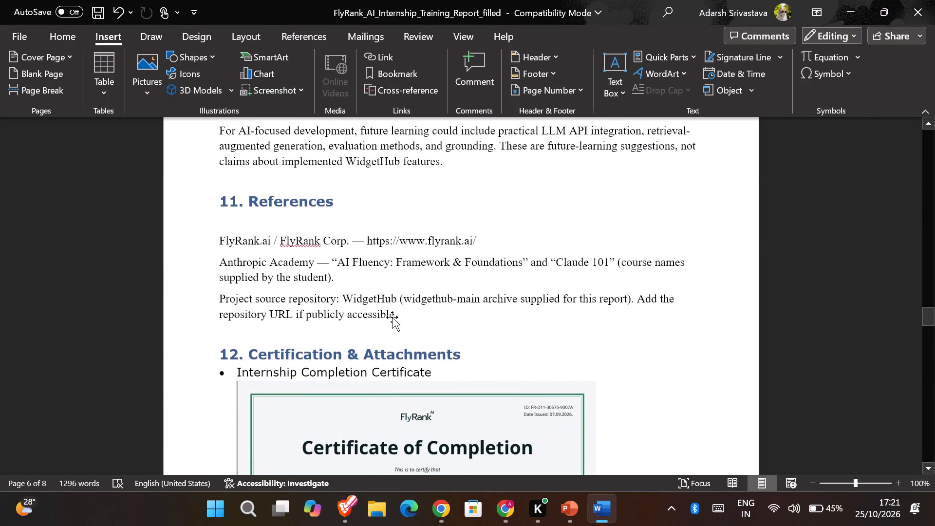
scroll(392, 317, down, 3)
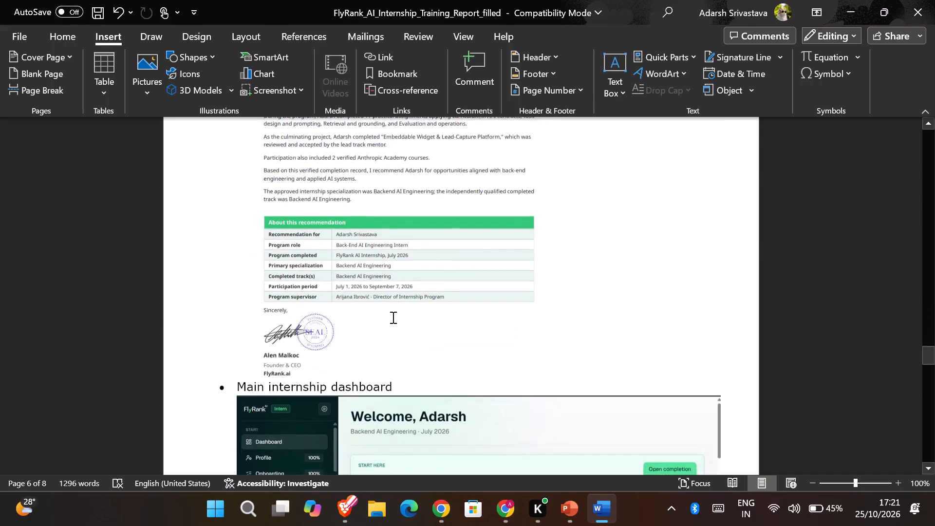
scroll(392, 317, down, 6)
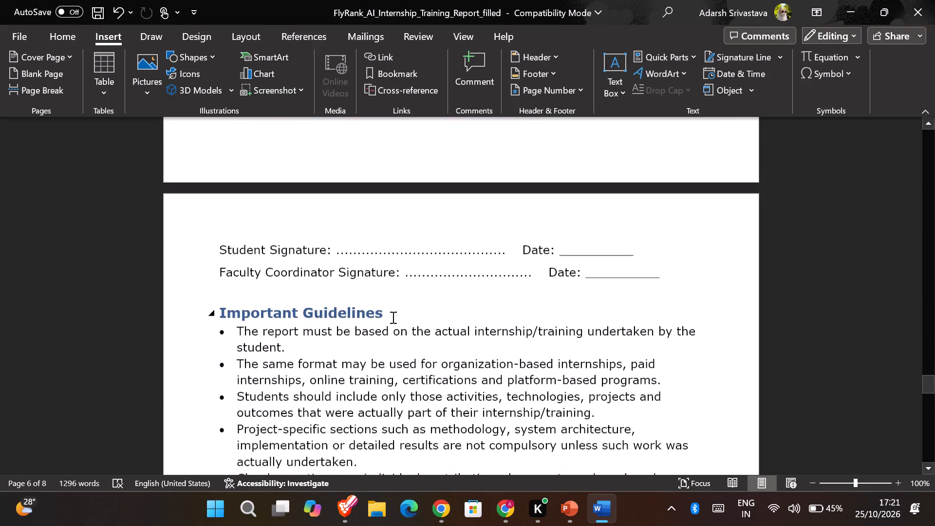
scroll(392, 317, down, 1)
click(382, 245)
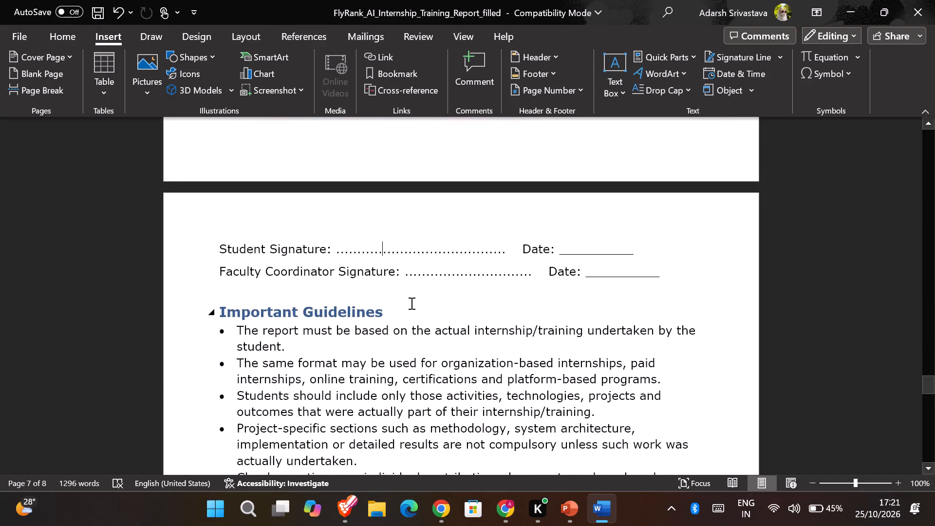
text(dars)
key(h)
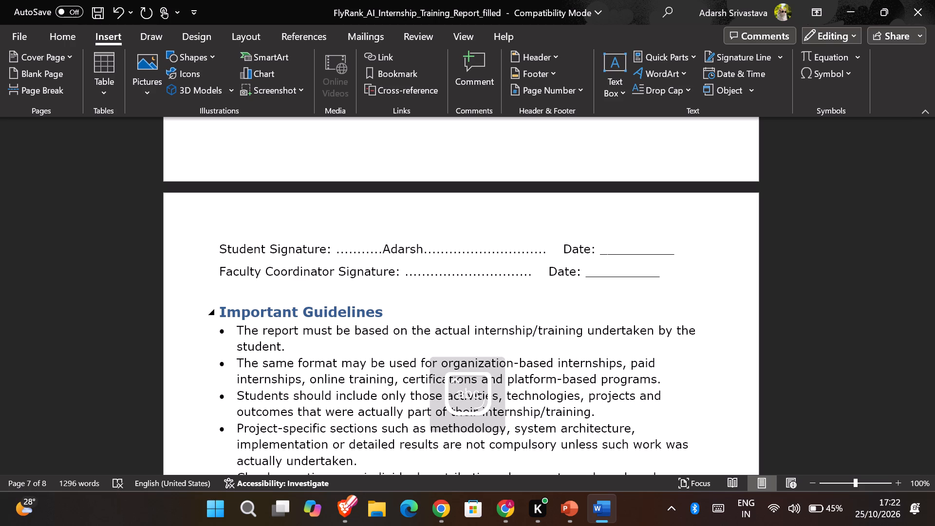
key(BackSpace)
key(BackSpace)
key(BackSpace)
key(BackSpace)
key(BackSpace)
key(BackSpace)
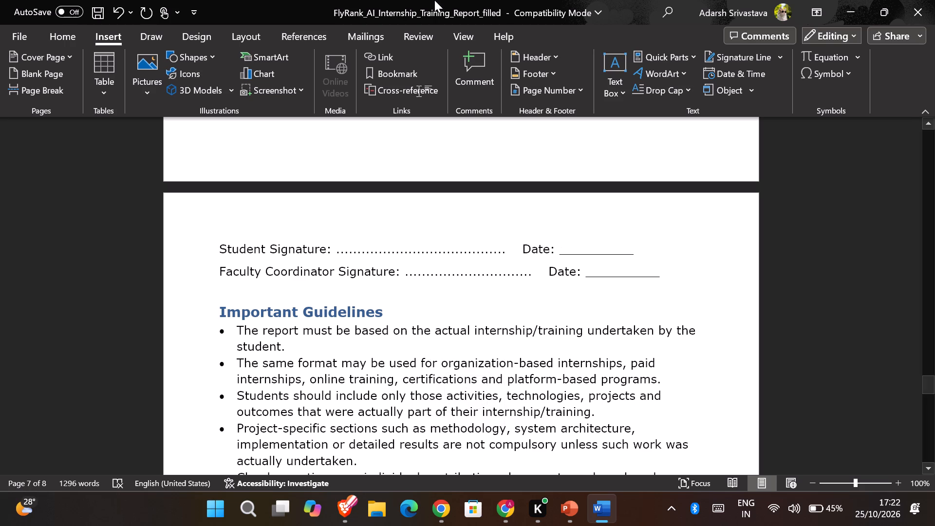
Delete everything from the Important Guidelines heading to the end of the report, including the Report Evaluation – 20 Marks section and its table.
scroll(354, 350, down, 6)
scroll(354, 350, up, 1)
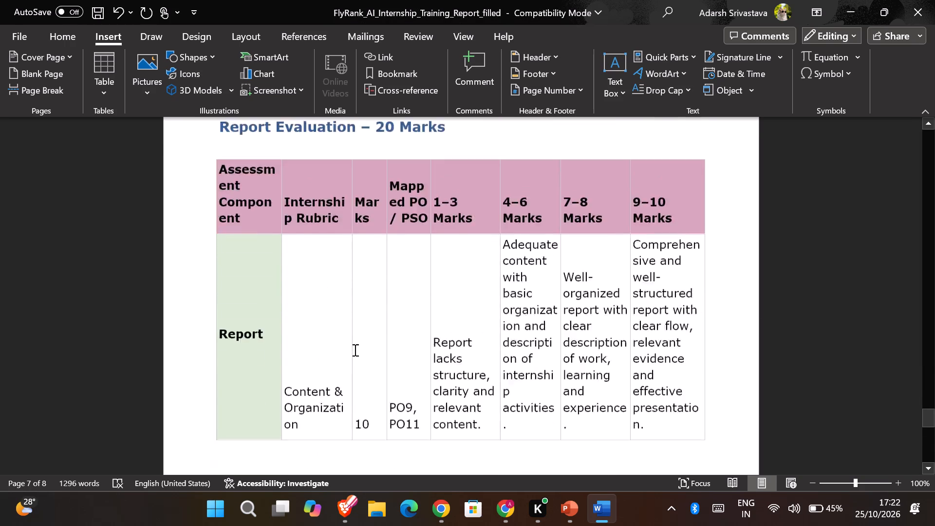
scroll(354, 350, up, 1)
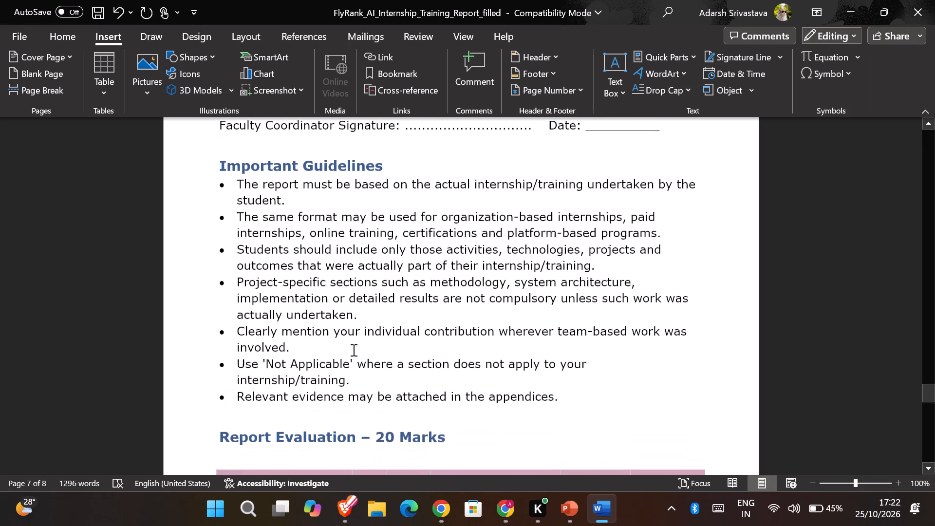
scroll(353, 350, up, 1)
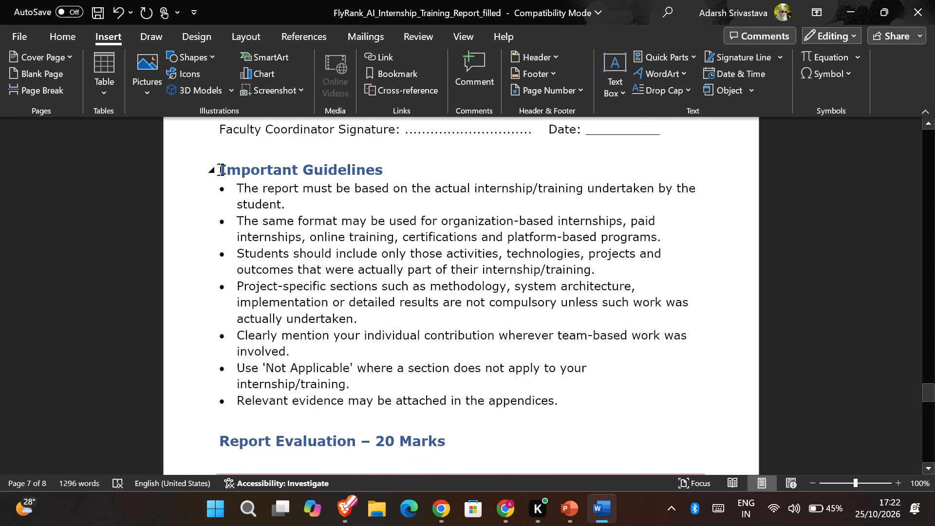
drag(217, 169, 235, 179)
drag(235, 179, 444, 332)
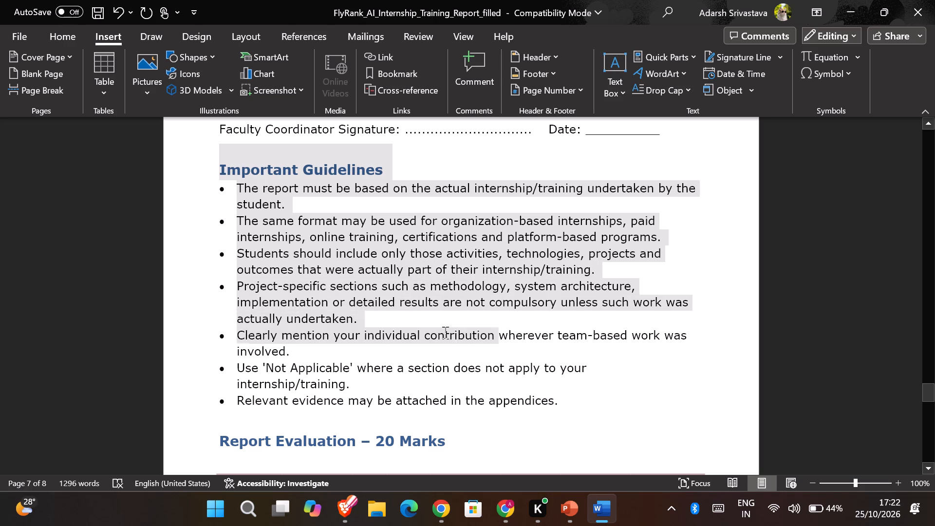
drag(444, 332, 526, 419)
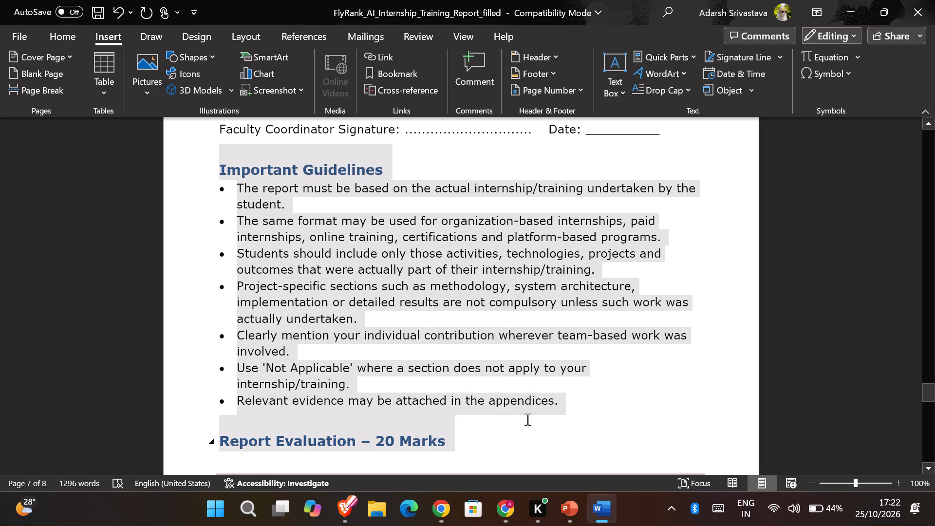
drag(526, 419, 534, 430)
drag(534, 430, 554, 456)
drag(554, 456, 566, 474)
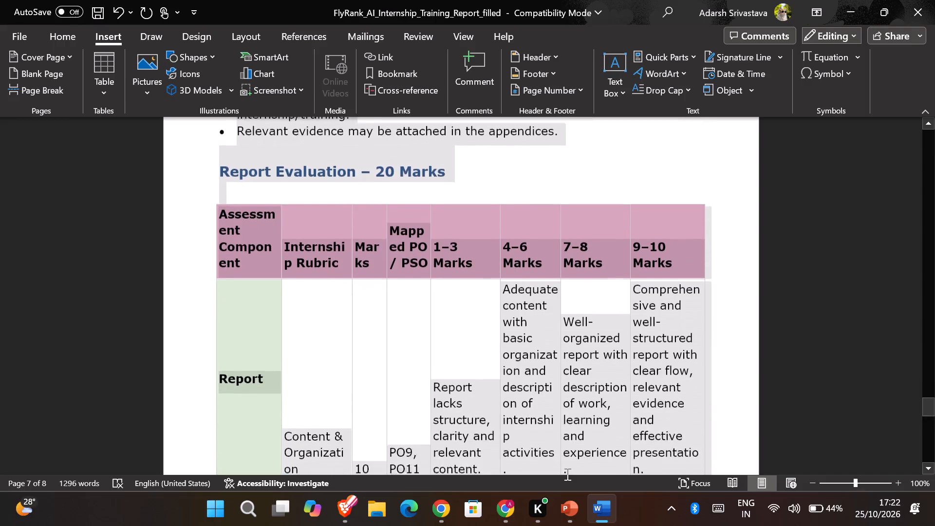
drag(566, 474, 567, 477)
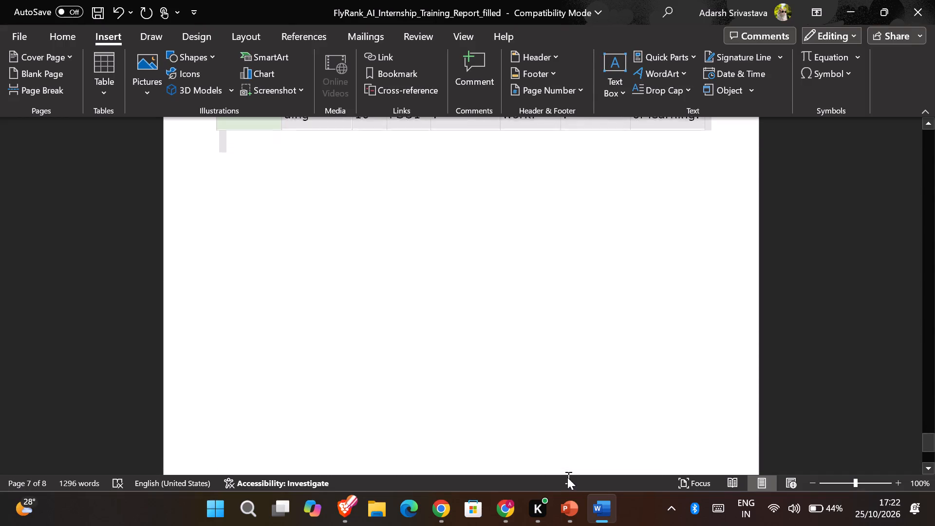
key(Delete)
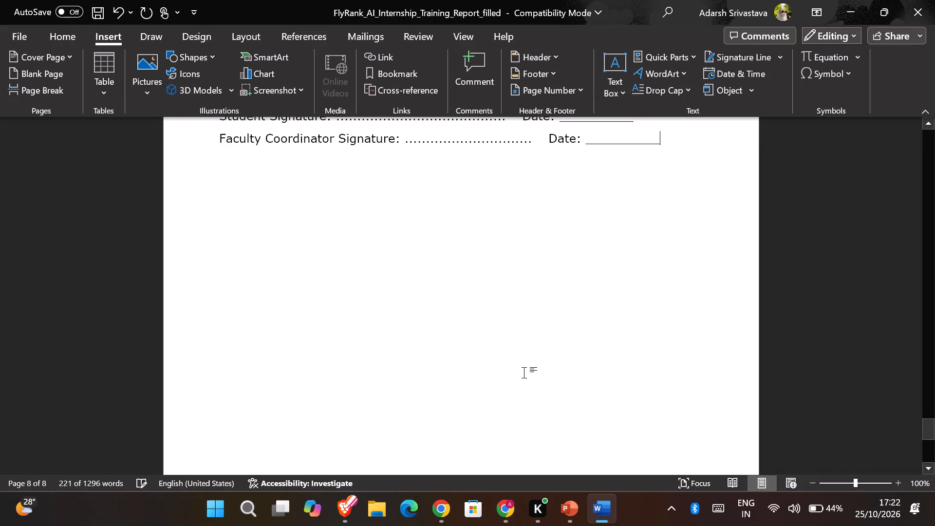
Shrink the main internship dashboard screenshot slightly and proportionally to pull the signature lines up towards its page.
scroll(522, 371, up, 3)
scroll(522, 371, down, 1)
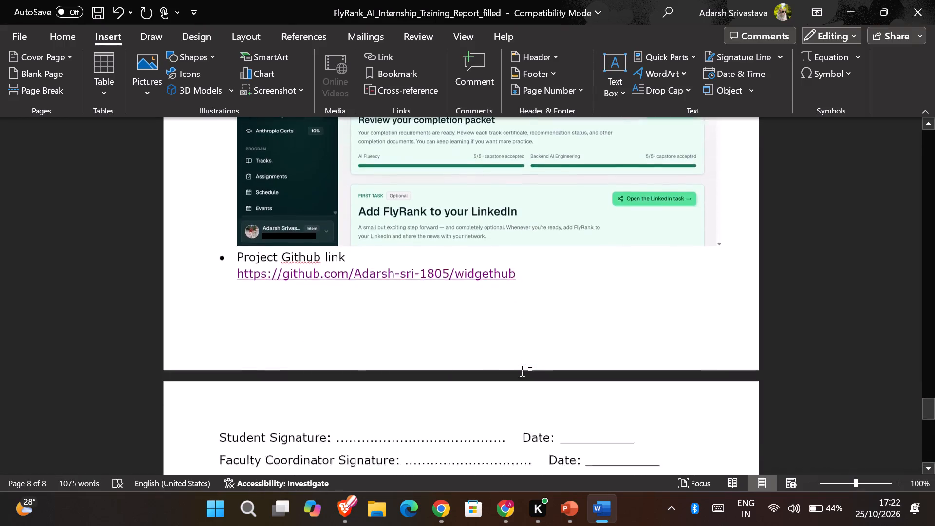
scroll(522, 371, down, 1)
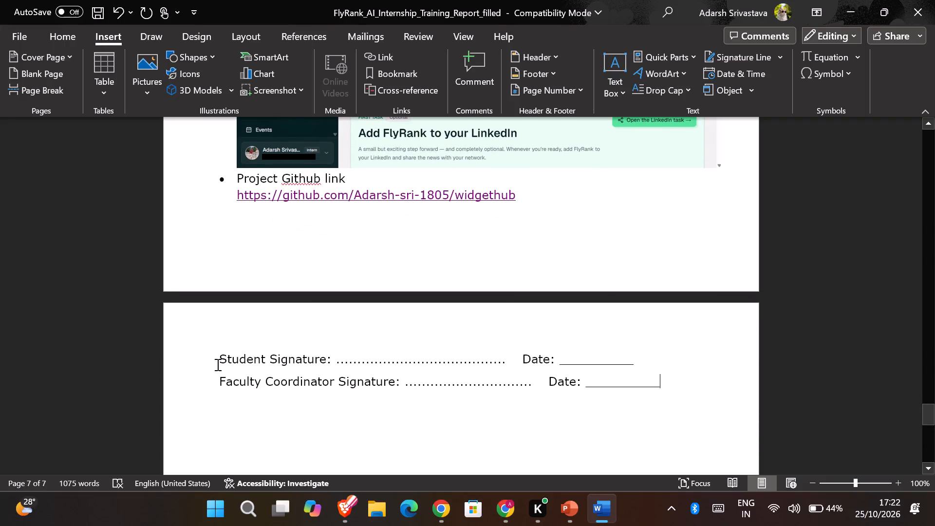
scroll(425, 181, up, 1)
click(670, 214)
drag(719, 252, 718, 250)
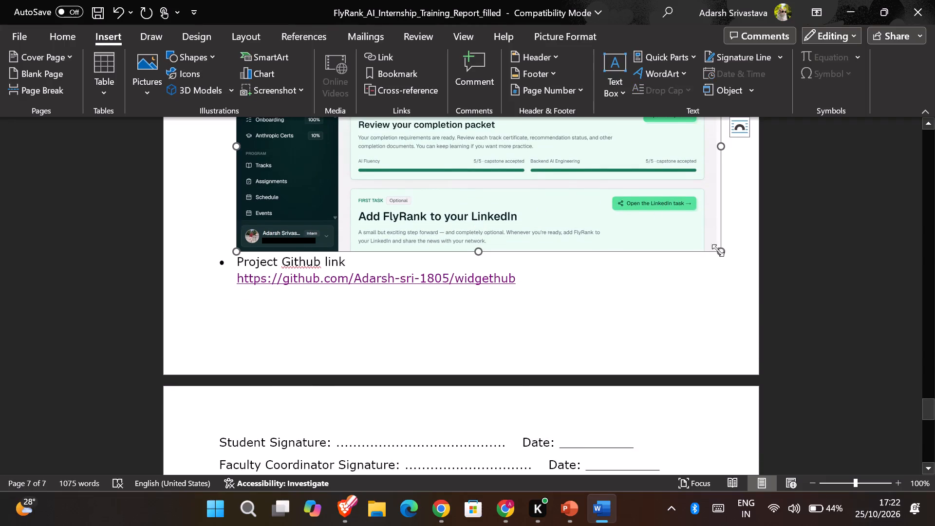
drag(718, 250, 682, 219)
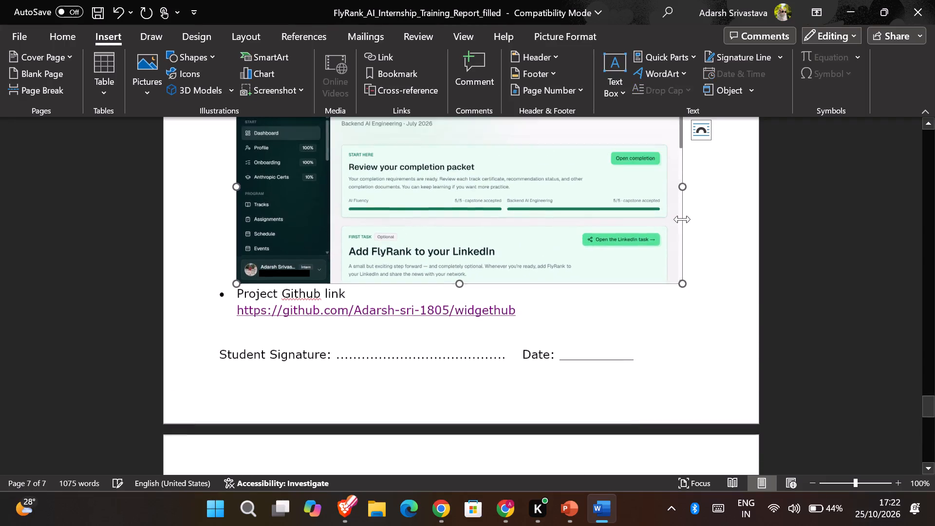
Shrink the recommendation letter image above the dashboard screenshot slightly and proportionally to free more space for the signature lines.
scroll(683, 221, up, 1)
scroll(752, 222, up, 2)
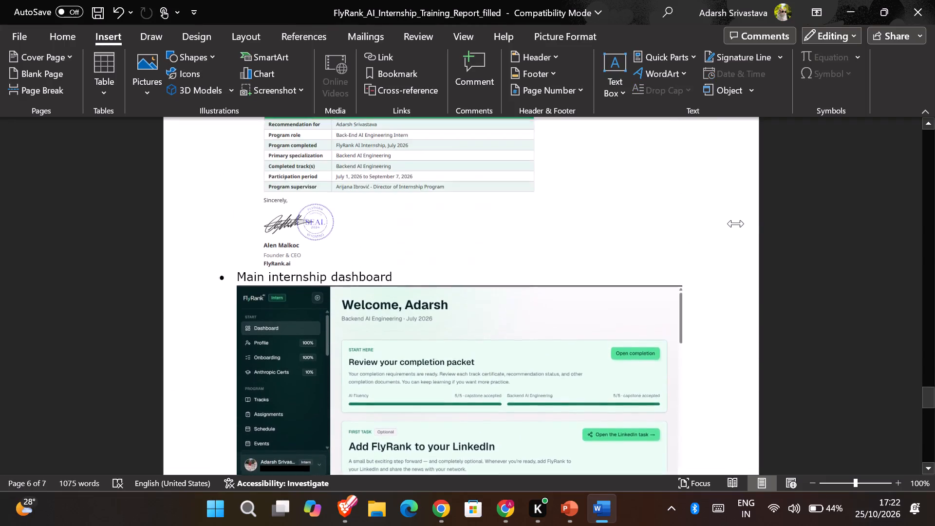
scroll(736, 224, up, 1)
click(480, 284)
drag(560, 325, 534, 296)
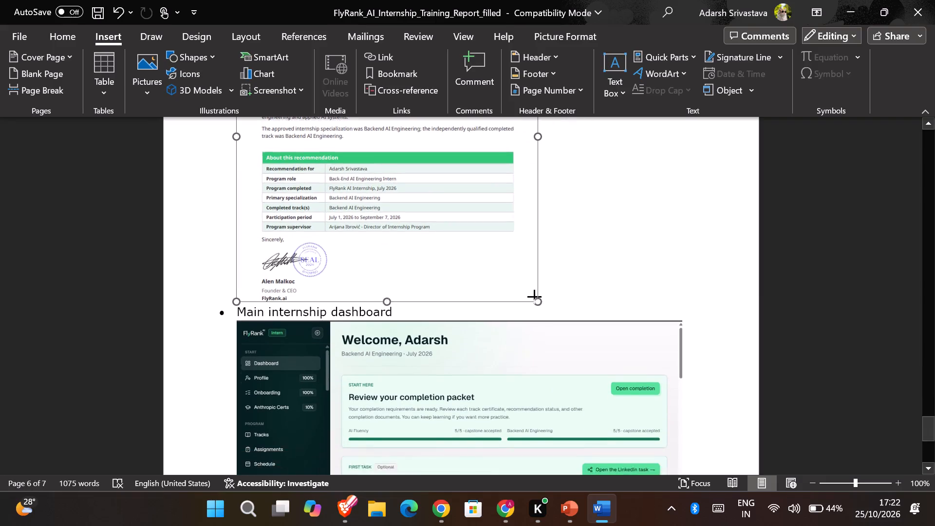
drag(534, 296, 530, 291)
scroll(687, 274, down, 3)
Review the report from the cover page through the student details, organization details and objectives to section 4.
scroll(687, 279, up, 1)
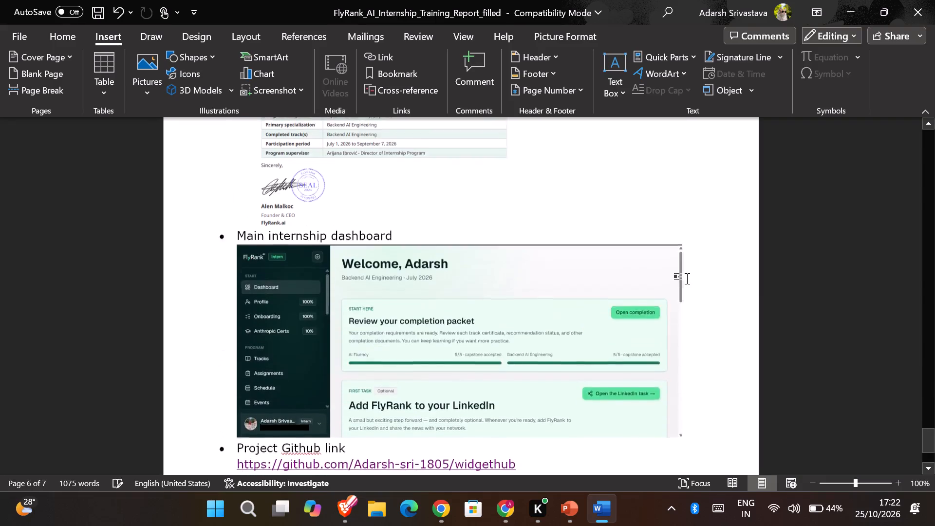
scroll(687, 279, up, 5)
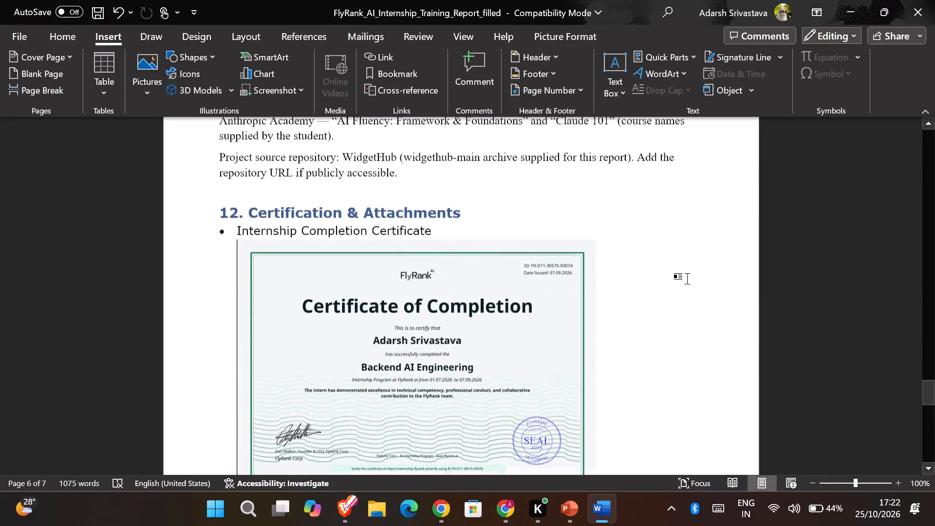
scroll(687, 279, up, 5)
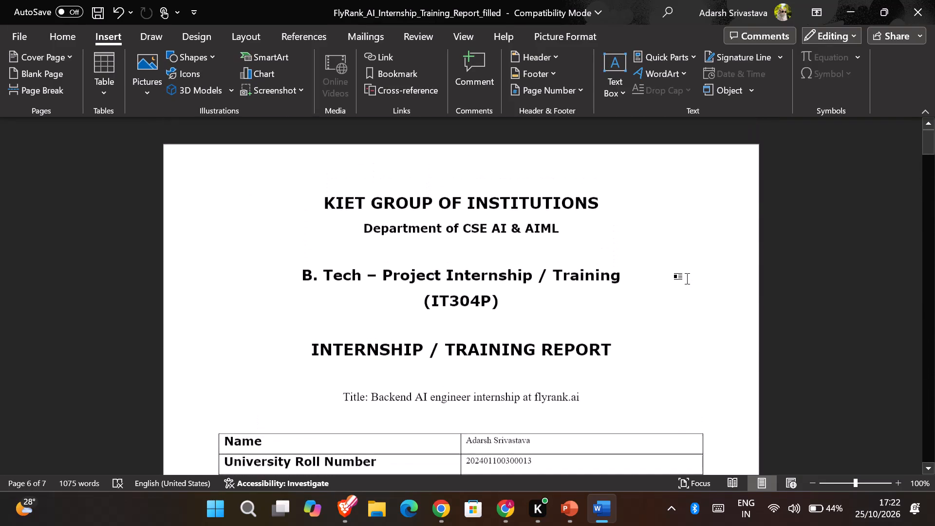
scroll(687, 279, up, 1)
scroll(687, 279, down, 5)
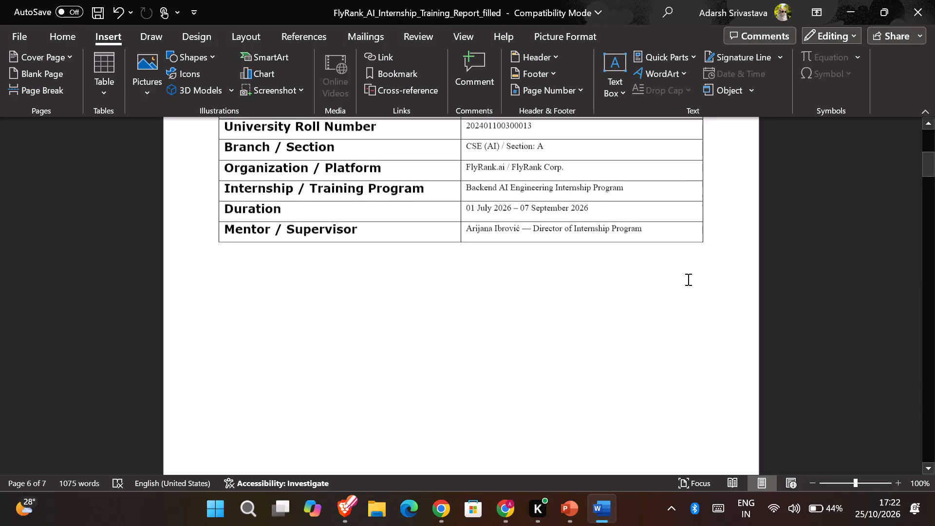
scroll(687, 279, down, 5)
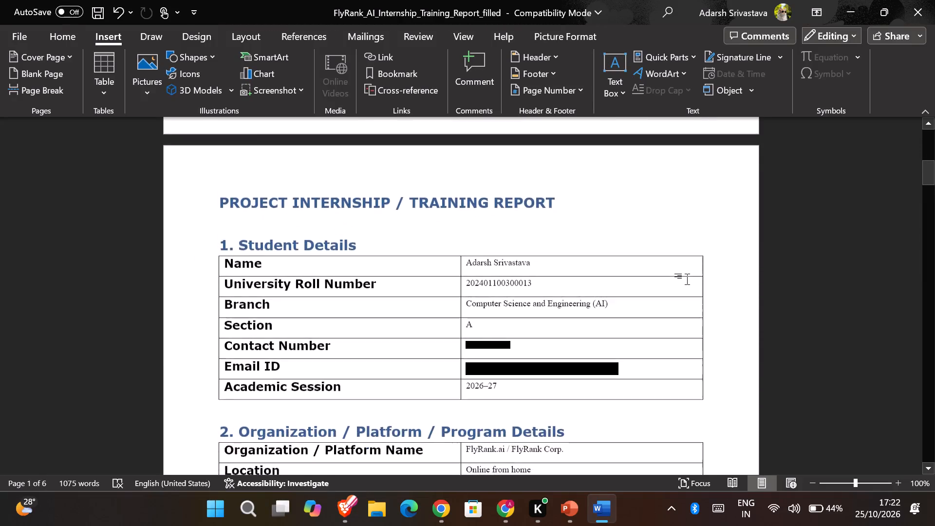
scroll(687, 279, down, 2)
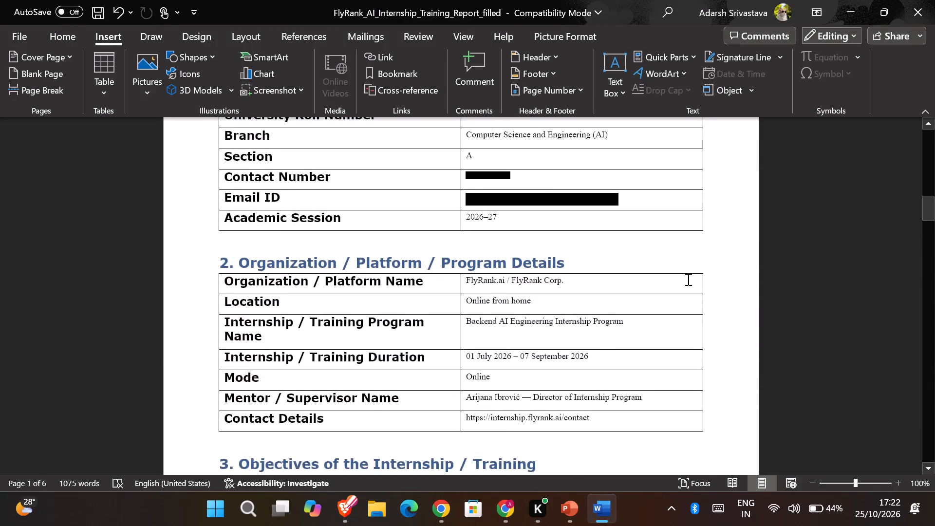
scroll(687, 279, down, 3)
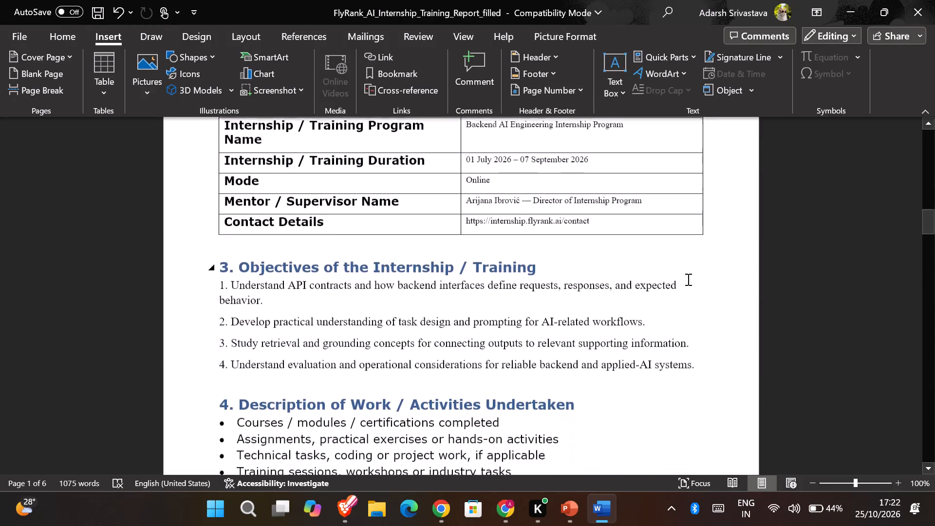
scroll(687, 279, down, 3)
Delete the five template bullets under the heading "4. Description of Work / Activities Undertaken", keeping the Details text.
scroll(687, 279, up, 1)
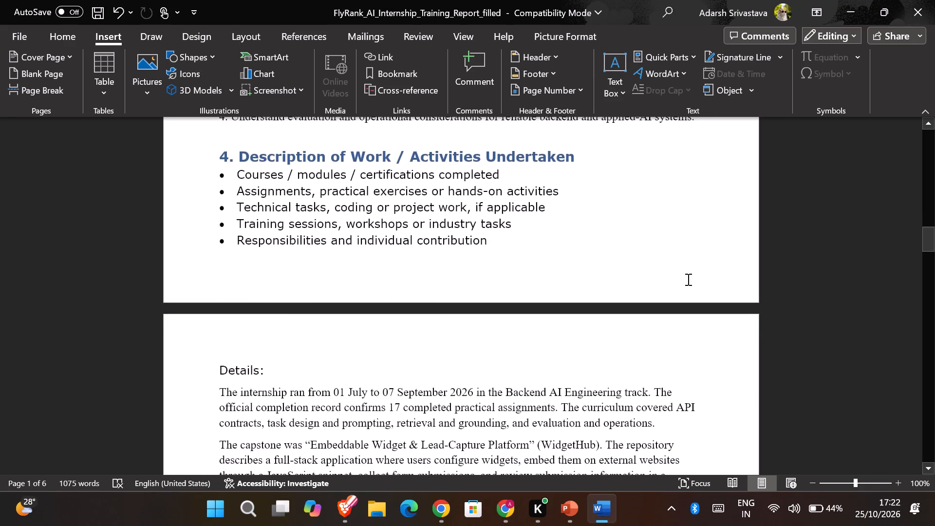
scroll(687, 279, up, 1)
scroll(687, 279, down, 2)
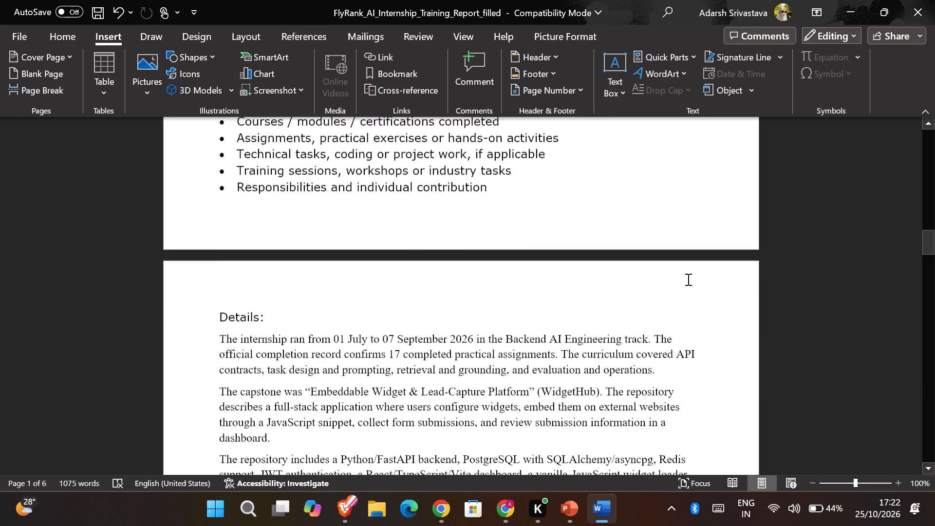
scroll(687, 279, down, 1)
scroll(687, 279, up, 1)
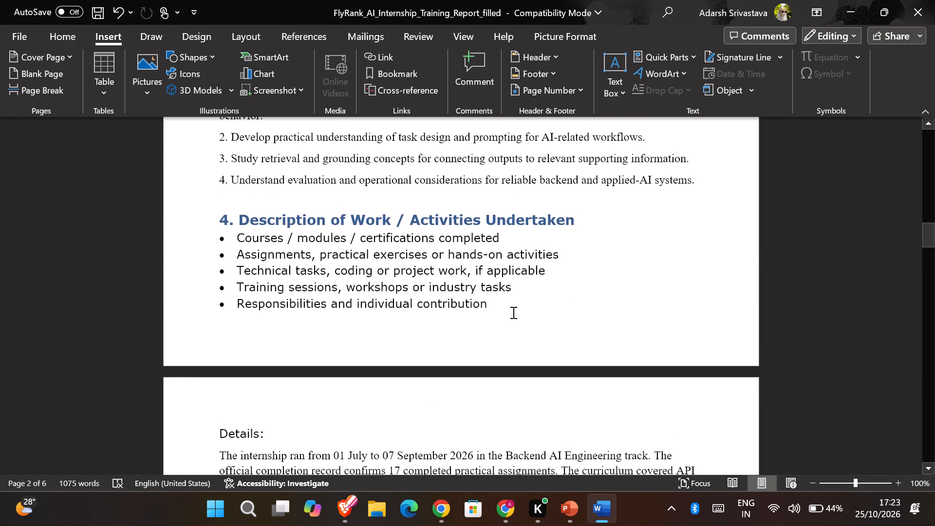
drag(512, 312, 219, 242)
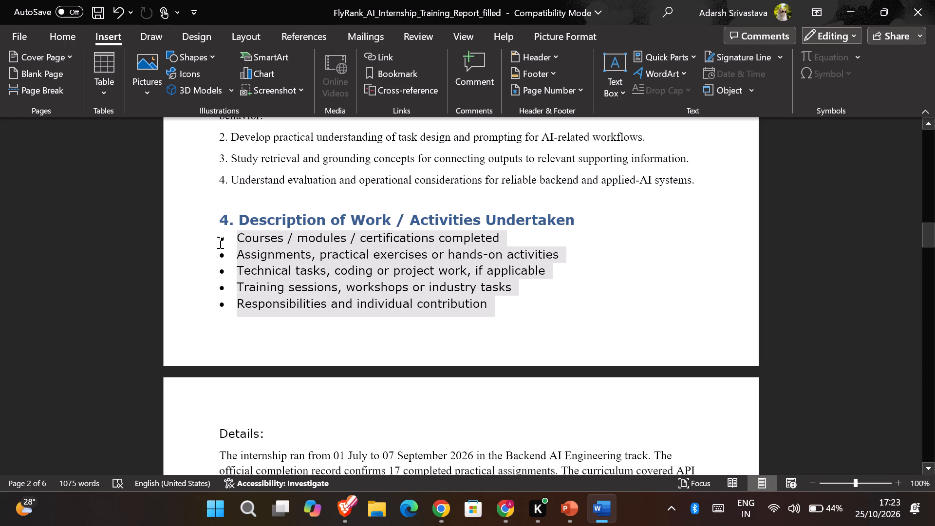
drag(219, 242, 215, 239)
key(BackSpace)
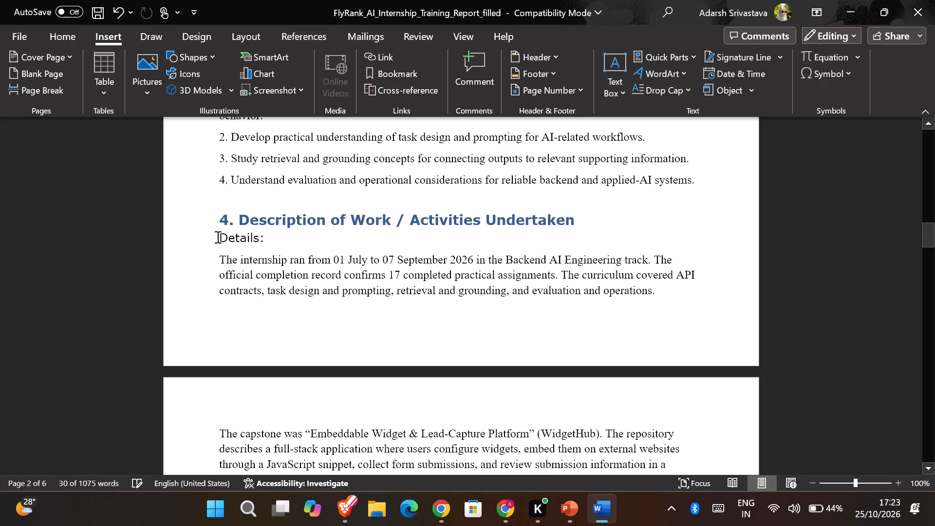
Check the report from section 5 through the attachments to the signature lines for remaining layout or template issues.
scroll(319, 261, down, 4)
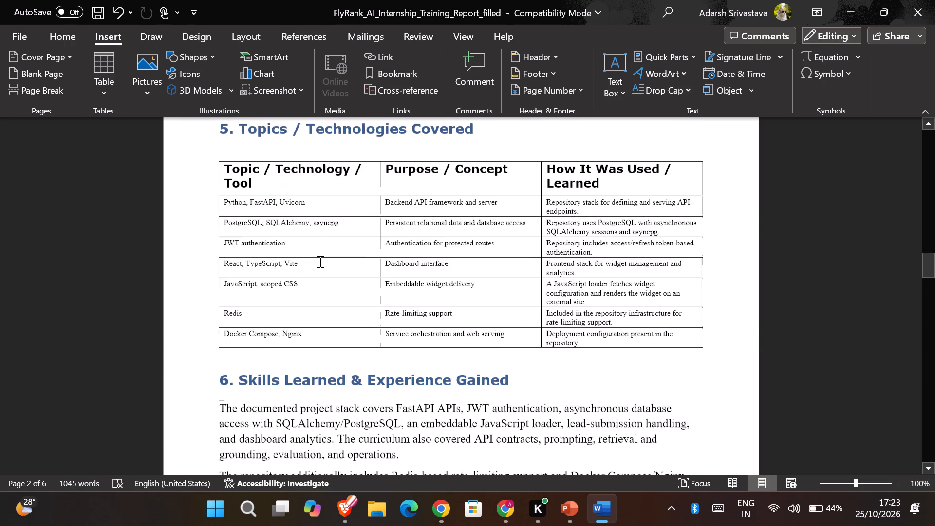
scroll(319, 261, down, 1)
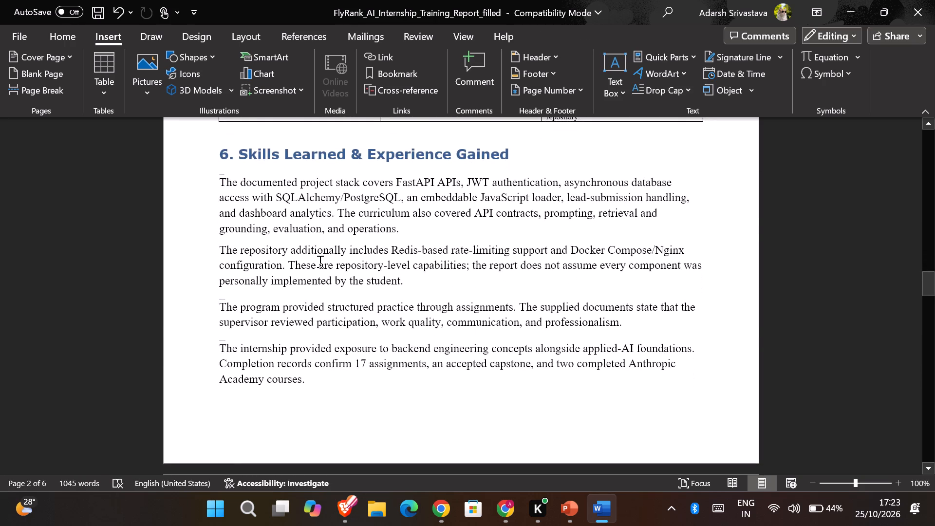
scroll(319, 261, up, 3)
scroll(319, 261, down, 7)
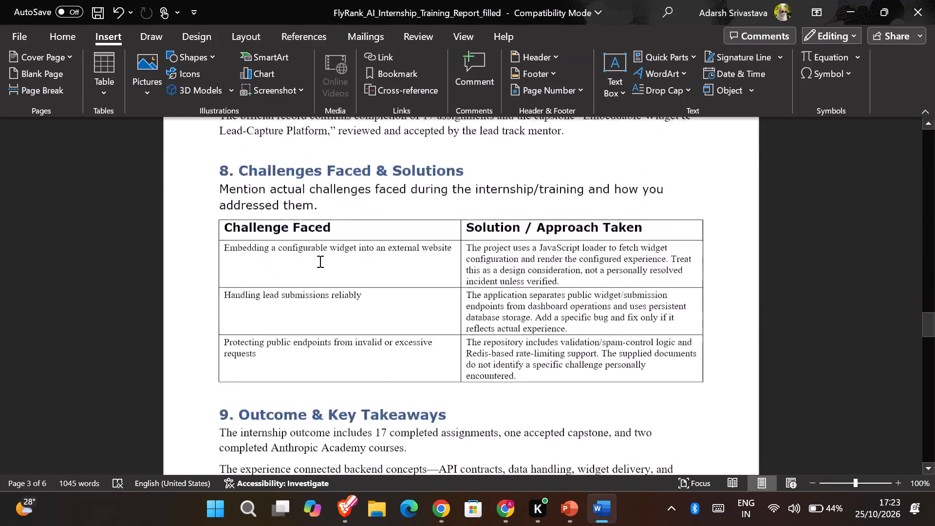
scroll(319, 261, down, 5)
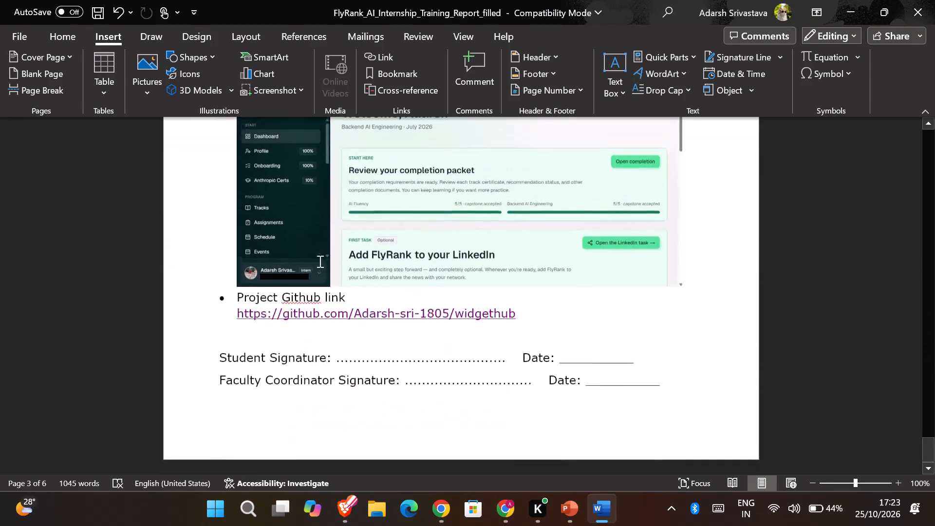
scroll(319, 261, up, 14)
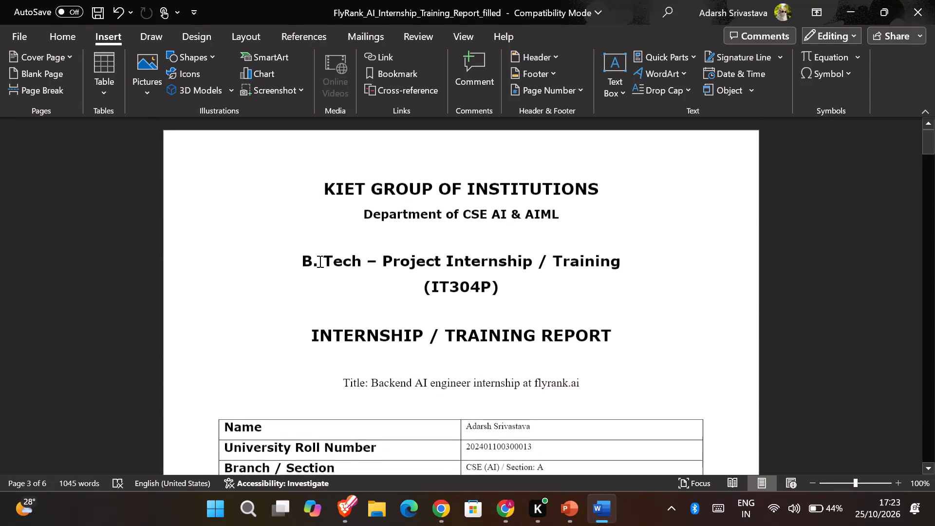
Review the whole report again from the cover page to the signature lines, checking each section's text and page breaks.
scroll(319, 261, down, 1)
scroll(319, 261, up, 1)
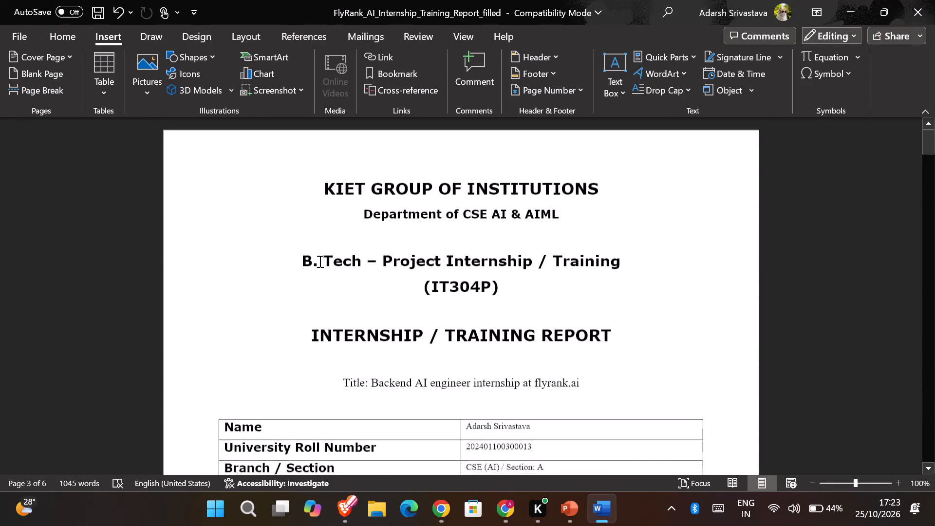
scroll(319, 261, down, 7)
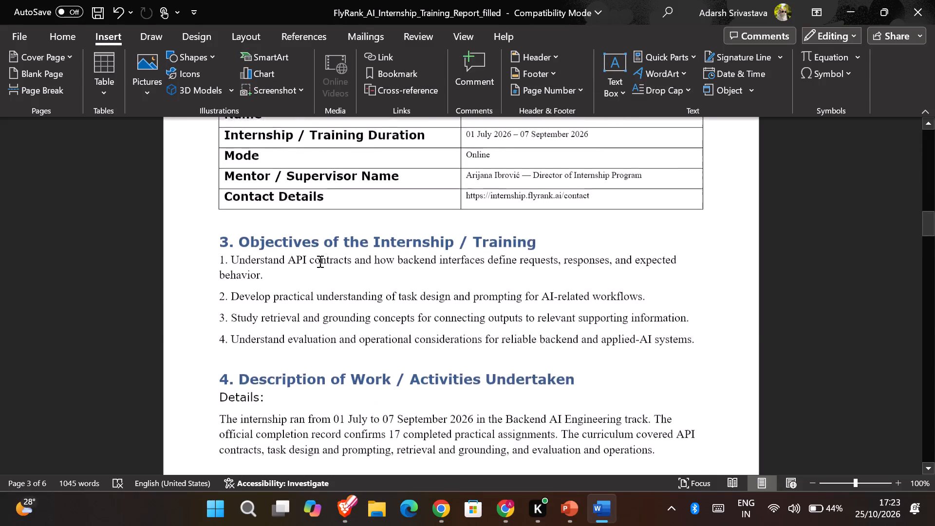
scroll(319, 261, down, 3)
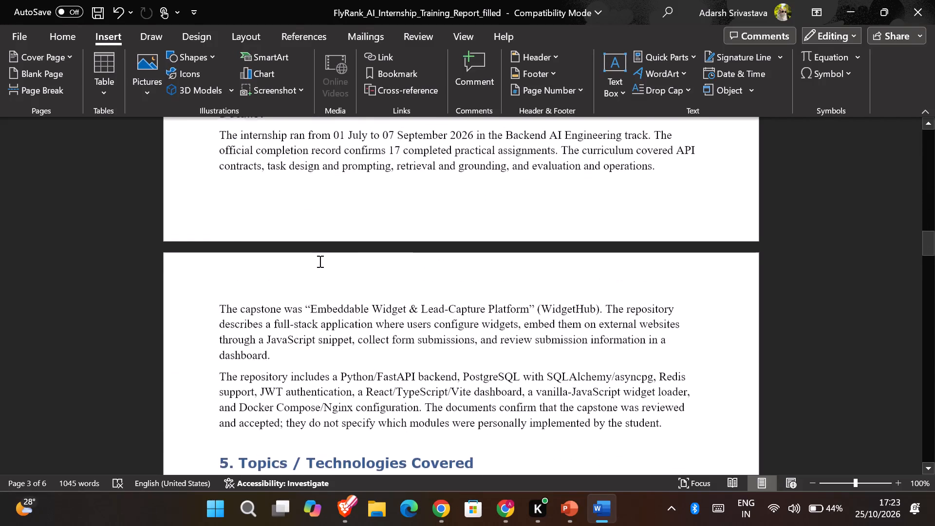
scroll(319, 261, down, 3)
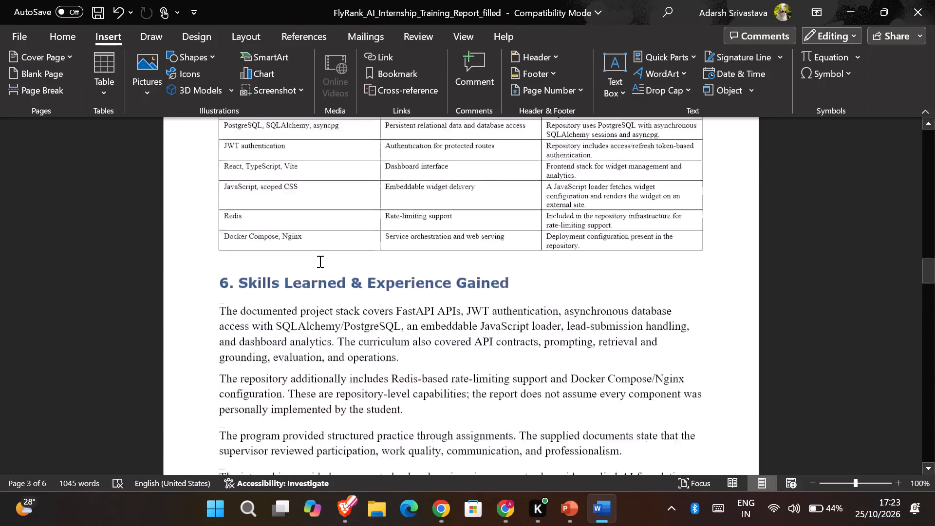
scroll(319, 261, down, 4)
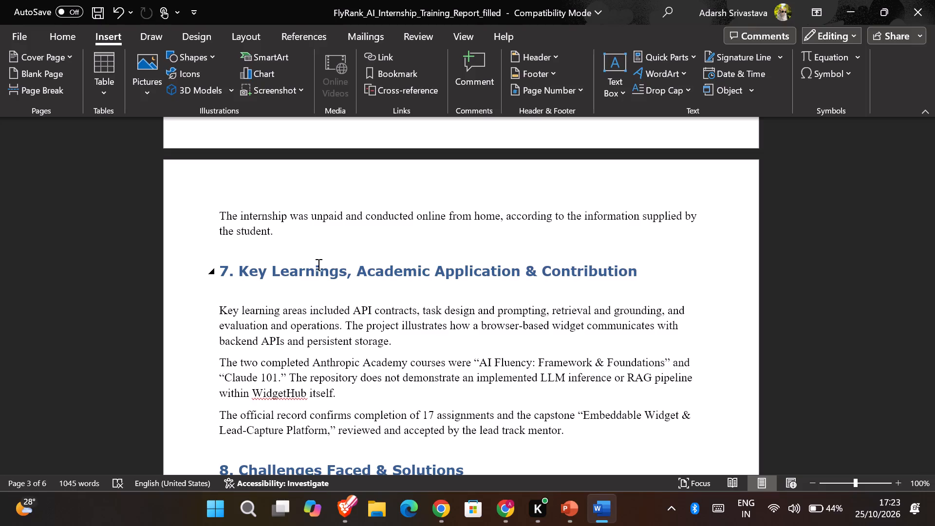
scroll(430, 226, down, 3)
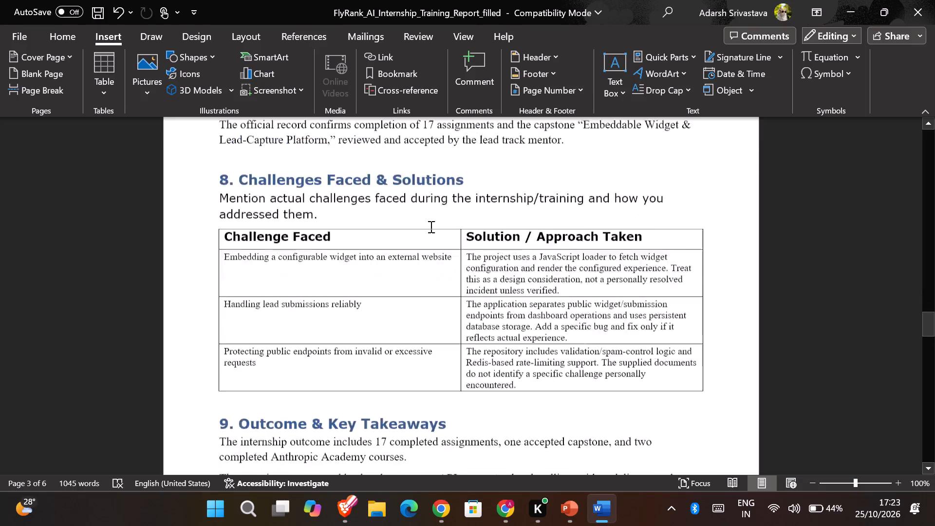
scroll(430, 226, down, 6)
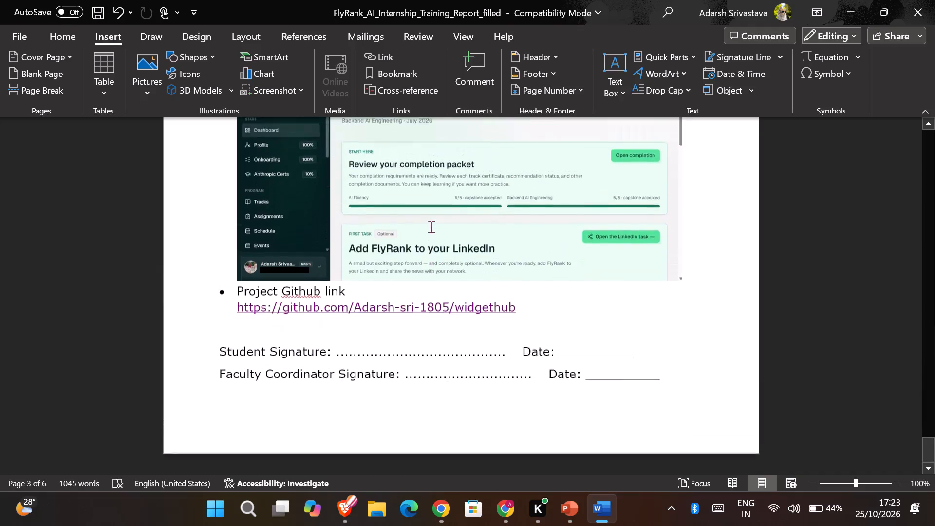
Delete the template instruction "Mention actual challenges faced..." under the heading "8. Challenges Faced & Solutions", keeping the table.
scroll(430, 226, up, 12)
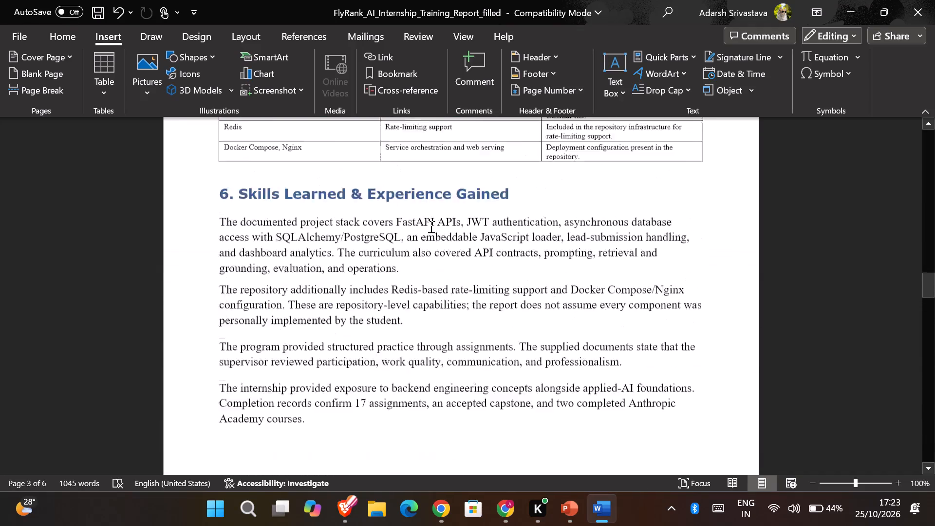
scroll(430, 226, up, 5)
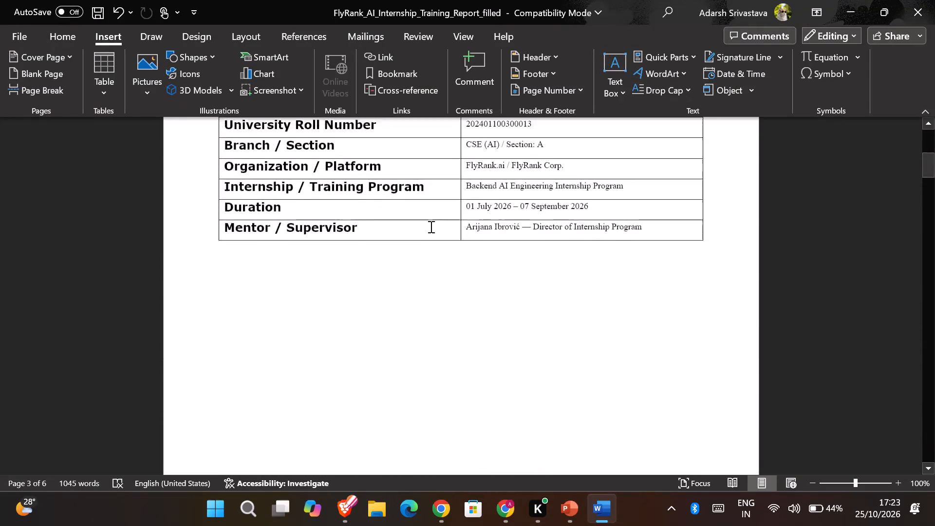
scroll(430, 226, up, 2)
scroll(430, 226, down, 10)
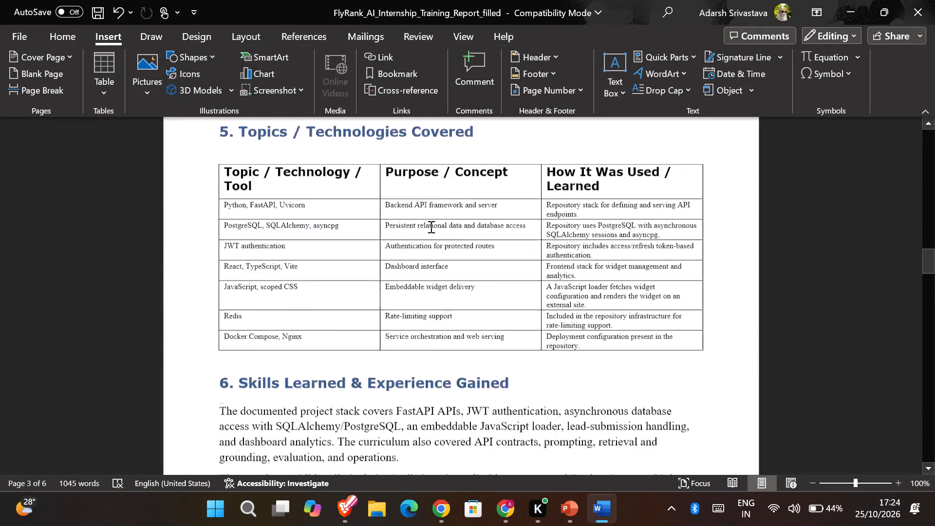
scroll(430, 226, down, 8)
scroll(430, 226, up, 5)
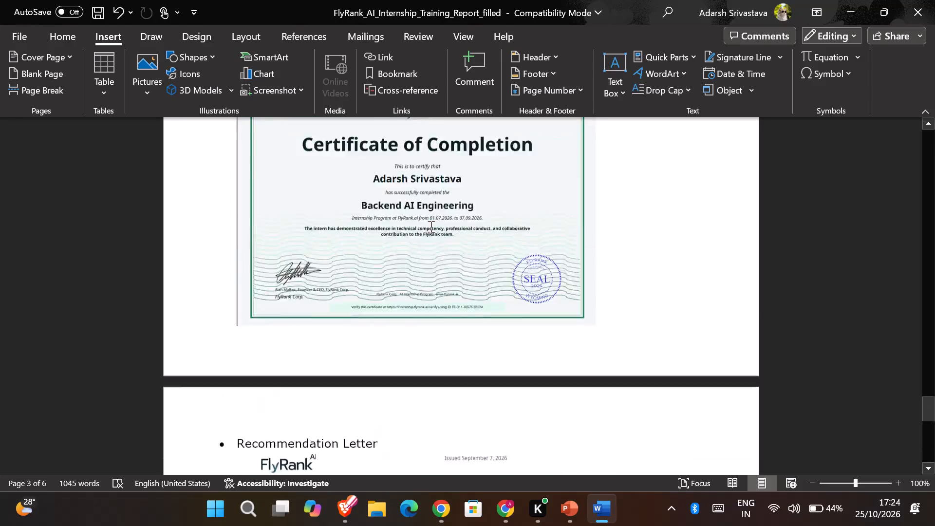
scroll(430, 226, up, 2)
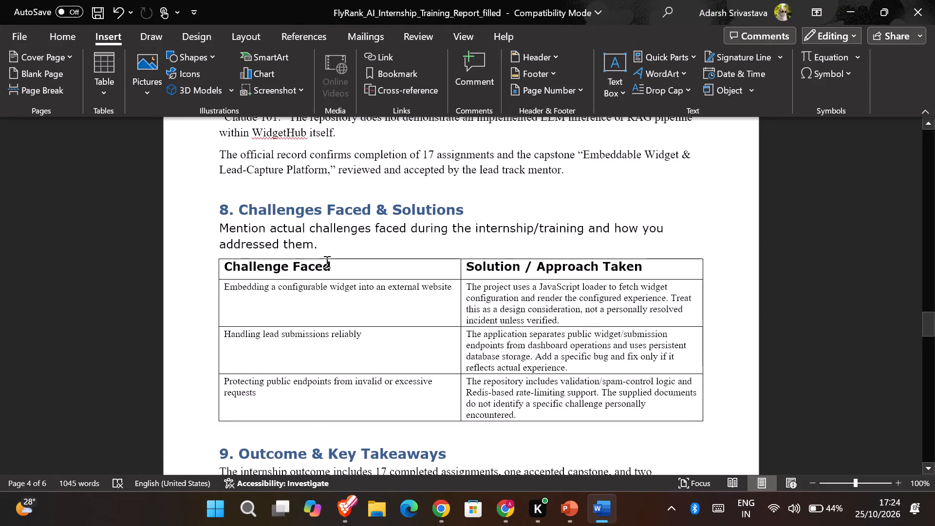
drag(328, 244, 215, 232)
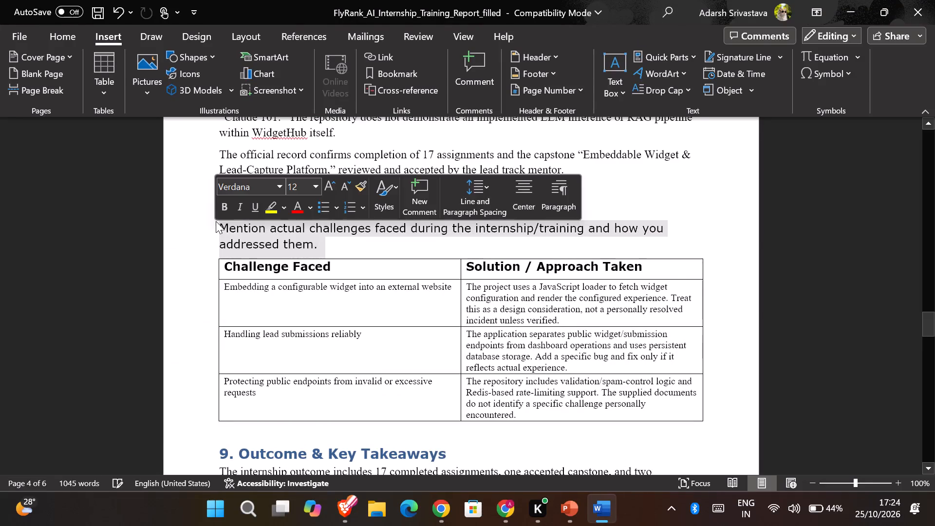
key(BackSpace)
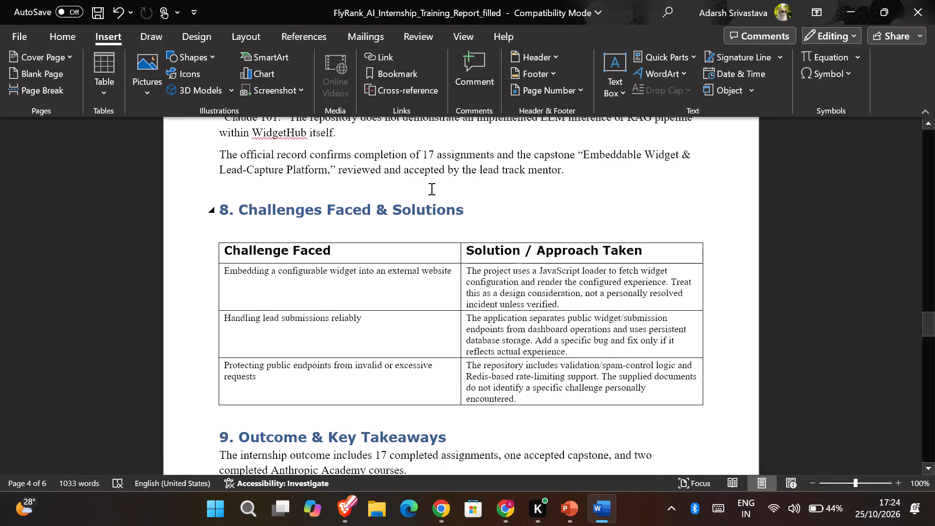
Review the report from the student details down to section 10, checking for leftover template text and awkward page breaks.
scroll(596, 345, up, 5)
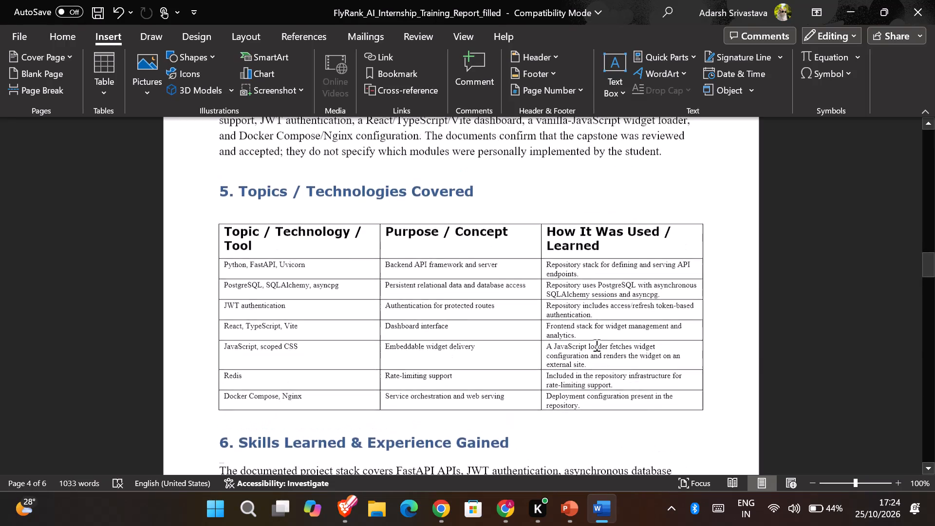
scroll(596, 345, up, 4)
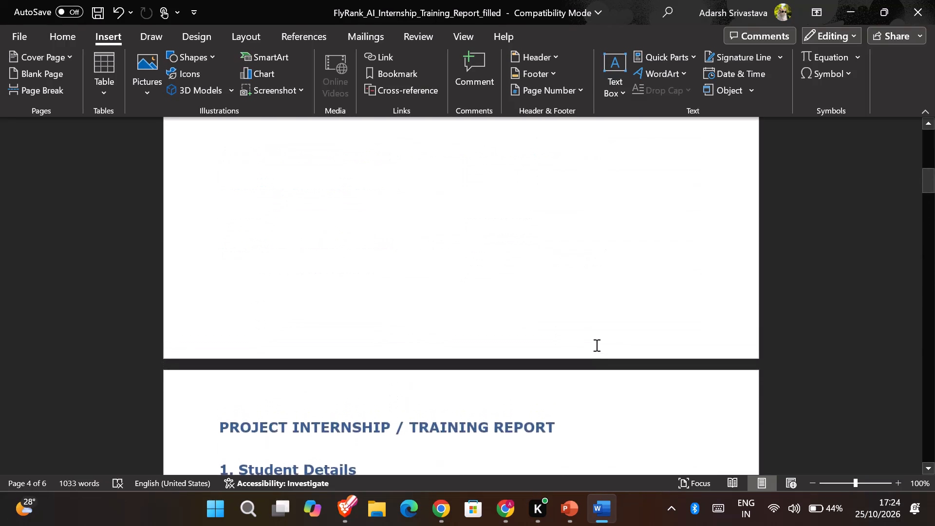
scroll(596, 345, up, 1)
scroll(596, 345, down, 4)
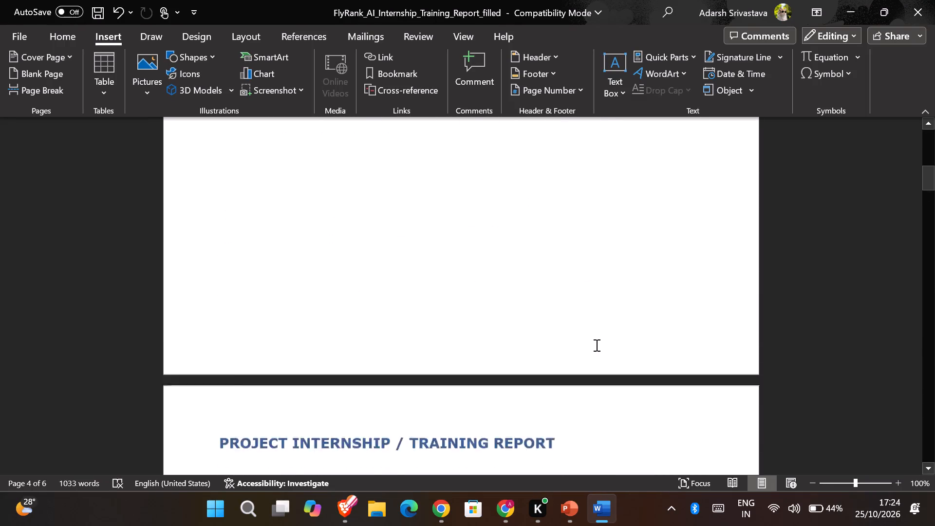
scroll(596, 345, down, 5)
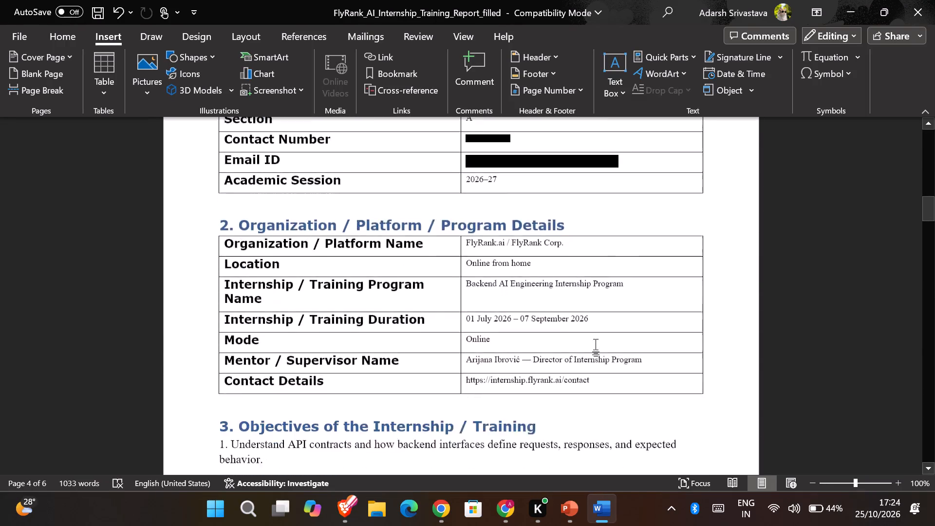
scroll(596, 345, down, 2)
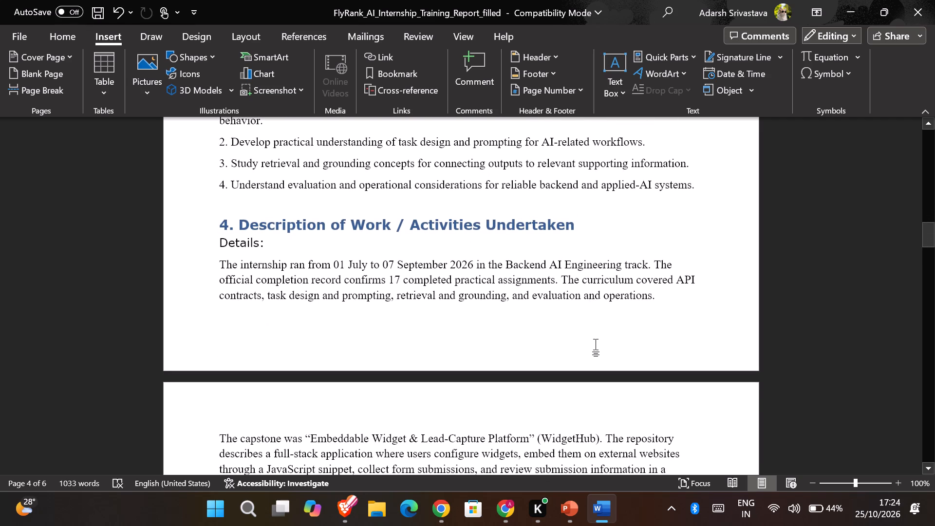
scroll(596, 345, down, 3)
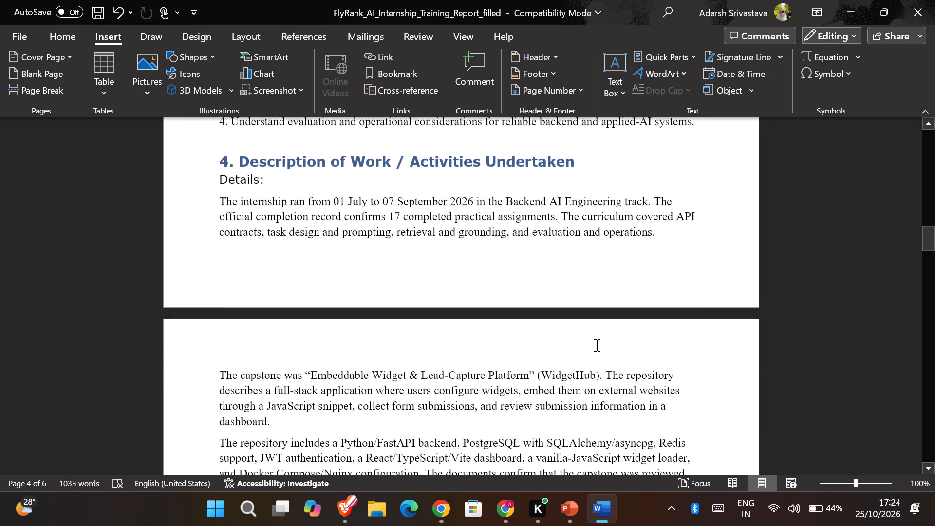
scroll(596, 345, down, 4)
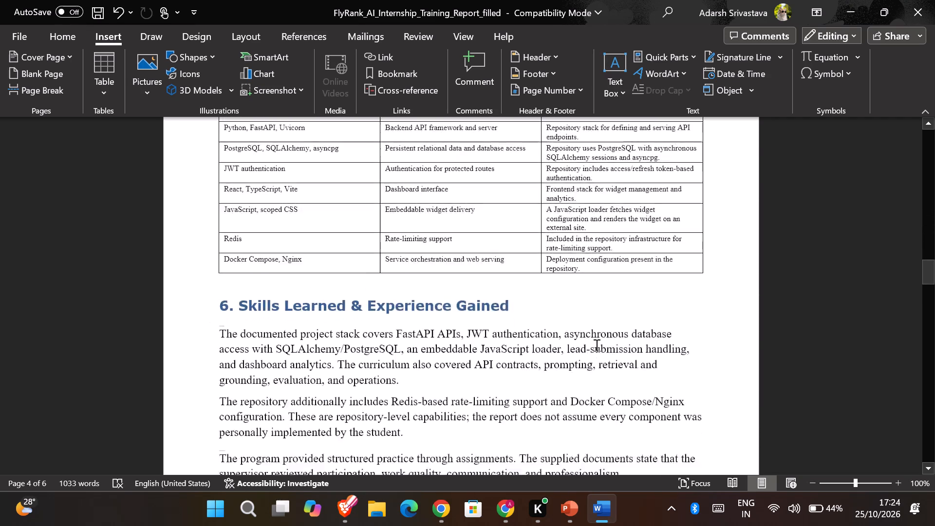
scroll(596, 345, down, 4)
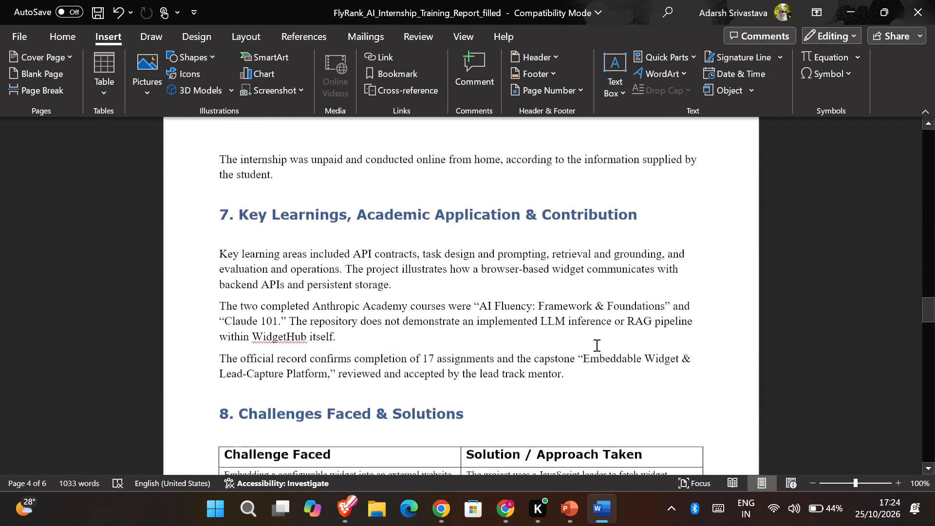
scroll(596, 345, down, 4)
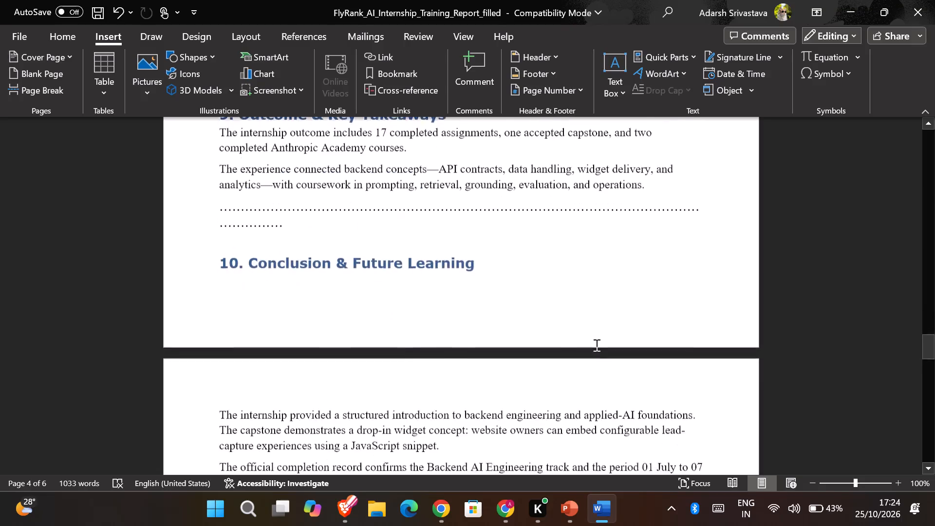
Insert an empty paragraph directly above the heading "10. Conclusion & Future Learning".
scroll(596, 345, down, 3)
scroll(596, 345, up, 2)
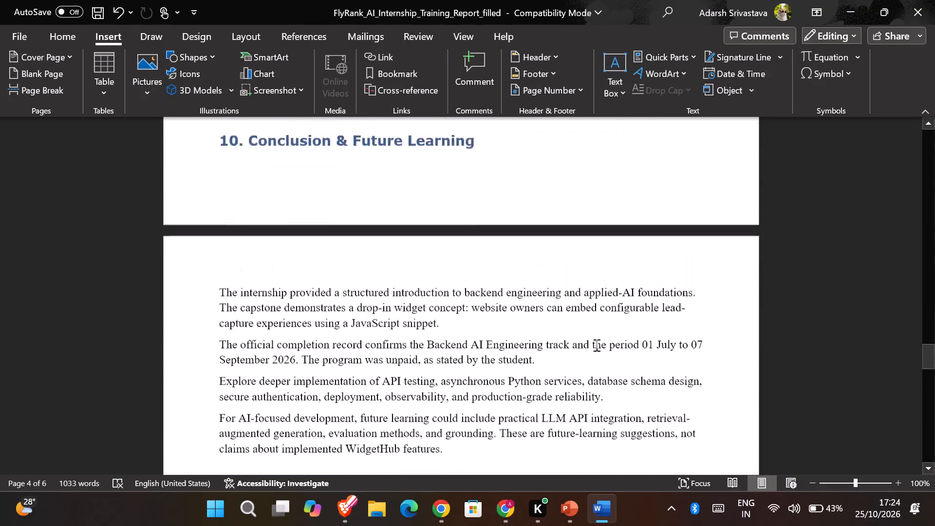
click(220, 157)
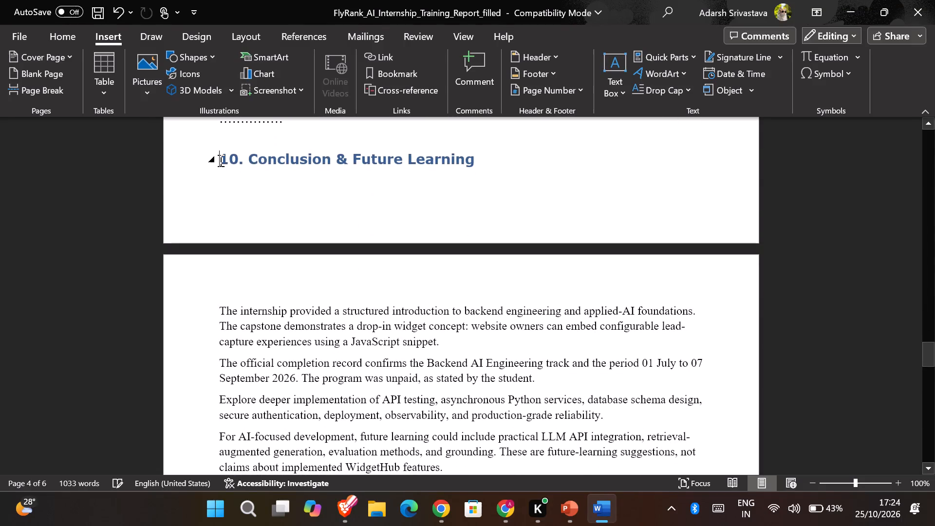
key(Return)
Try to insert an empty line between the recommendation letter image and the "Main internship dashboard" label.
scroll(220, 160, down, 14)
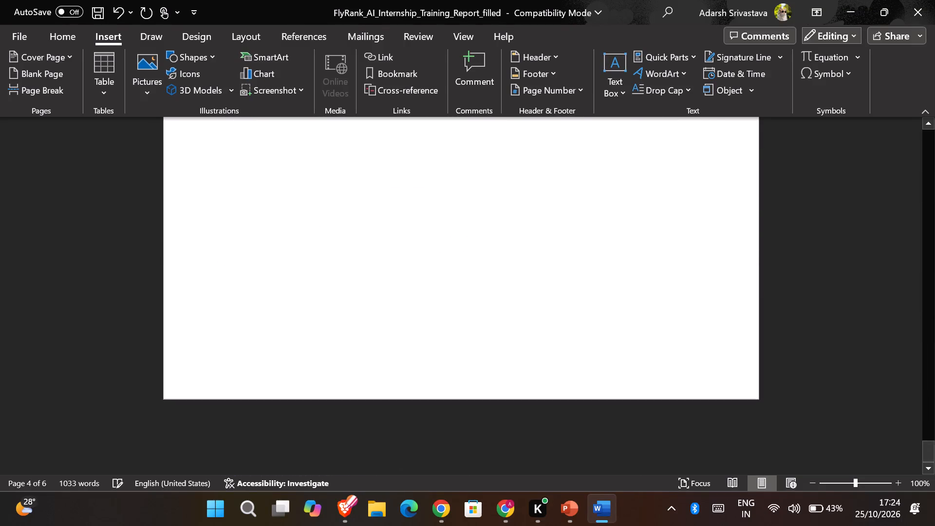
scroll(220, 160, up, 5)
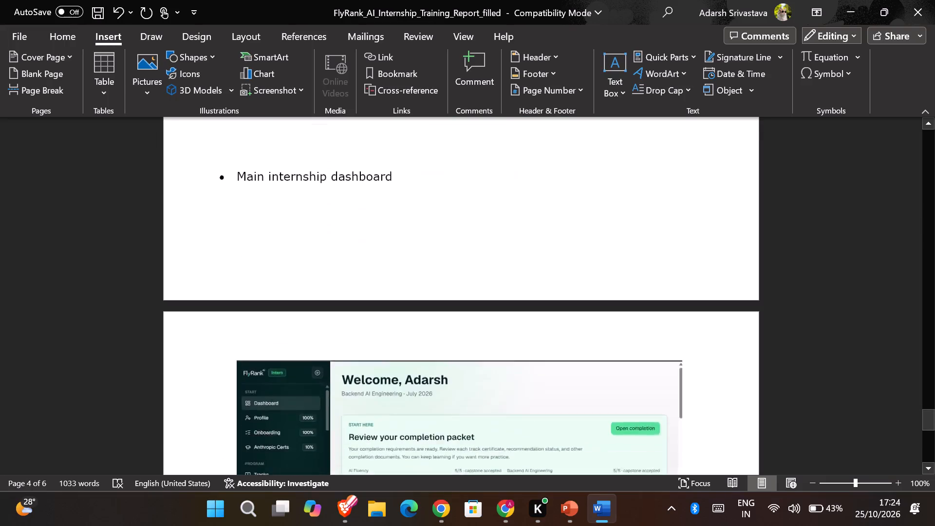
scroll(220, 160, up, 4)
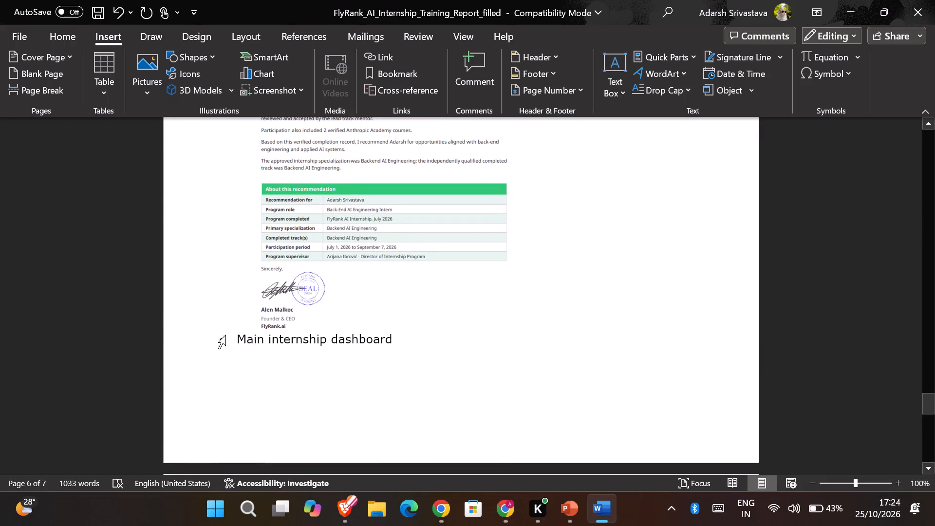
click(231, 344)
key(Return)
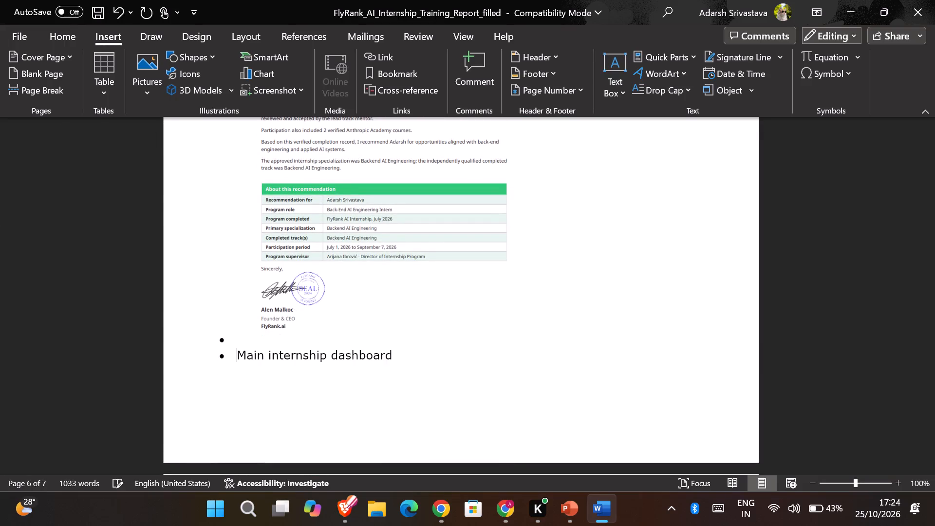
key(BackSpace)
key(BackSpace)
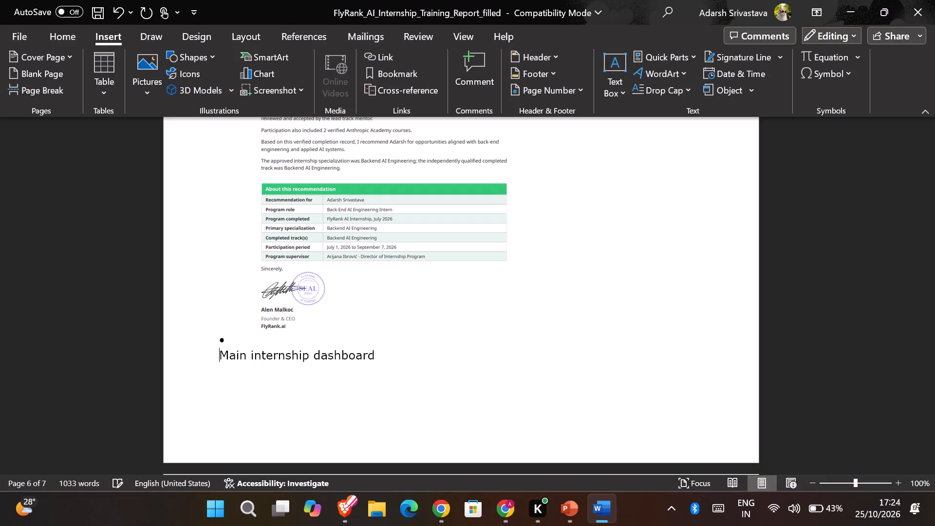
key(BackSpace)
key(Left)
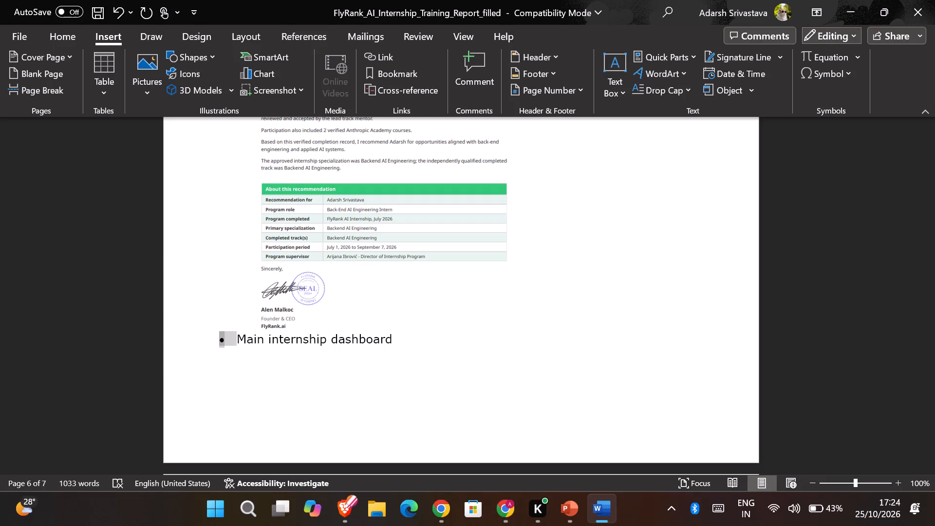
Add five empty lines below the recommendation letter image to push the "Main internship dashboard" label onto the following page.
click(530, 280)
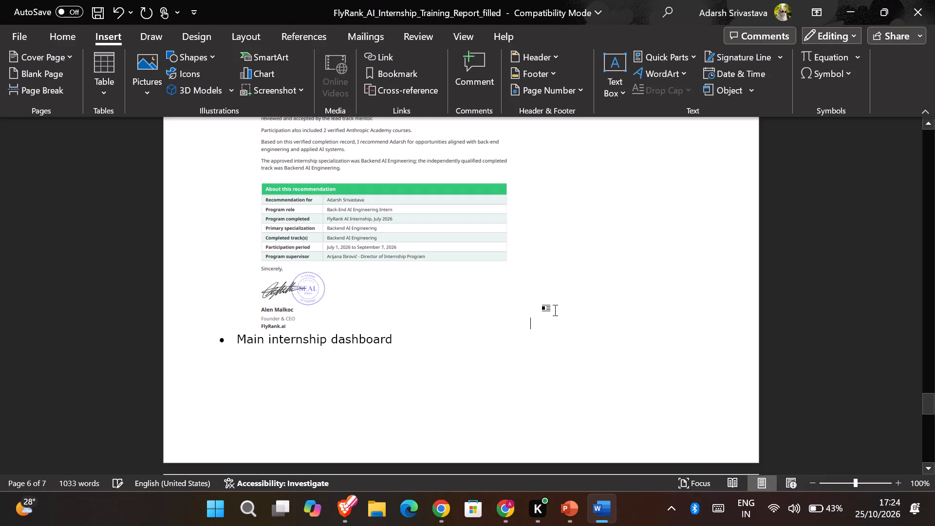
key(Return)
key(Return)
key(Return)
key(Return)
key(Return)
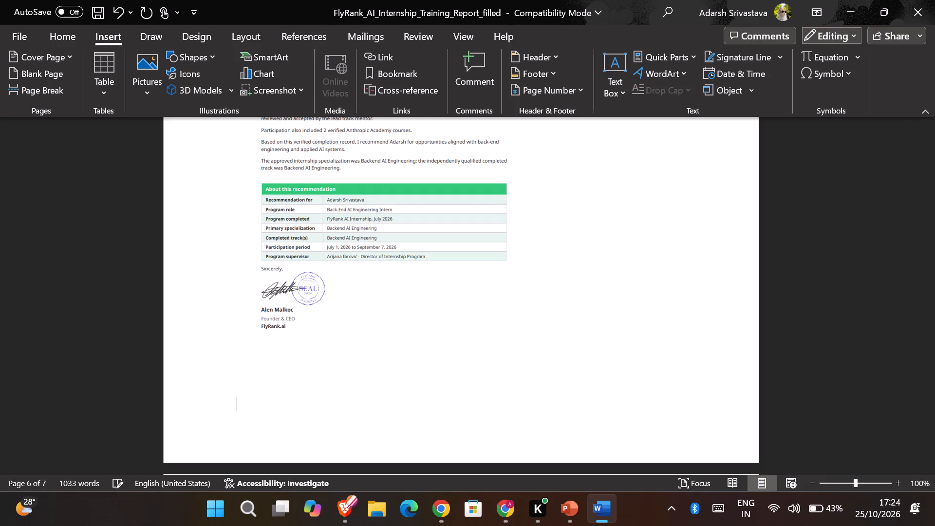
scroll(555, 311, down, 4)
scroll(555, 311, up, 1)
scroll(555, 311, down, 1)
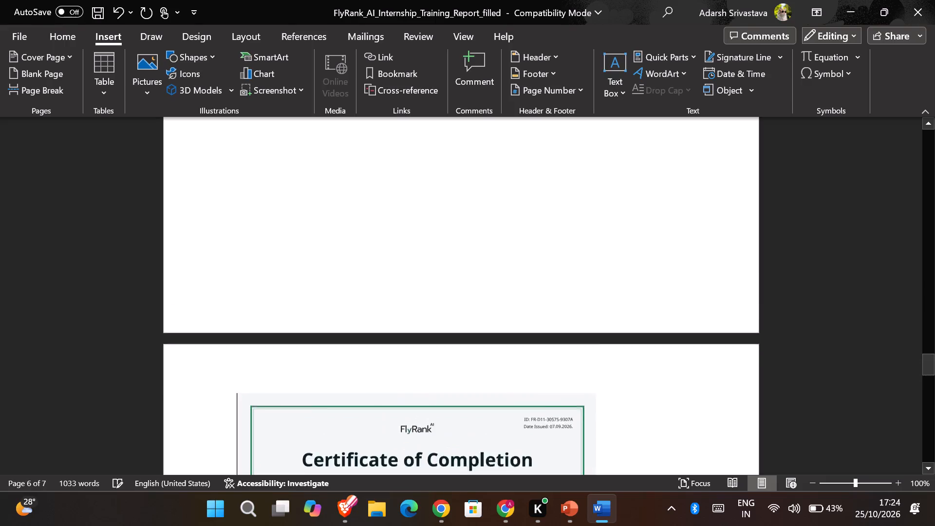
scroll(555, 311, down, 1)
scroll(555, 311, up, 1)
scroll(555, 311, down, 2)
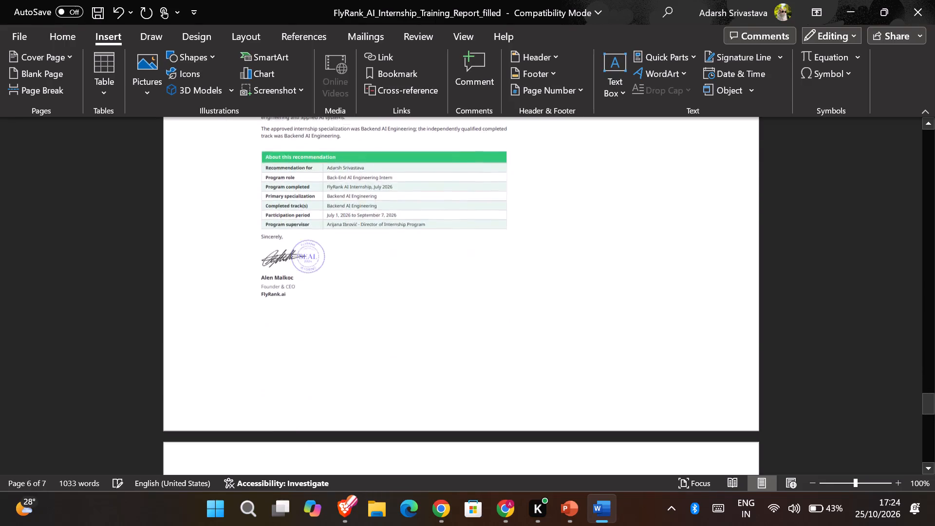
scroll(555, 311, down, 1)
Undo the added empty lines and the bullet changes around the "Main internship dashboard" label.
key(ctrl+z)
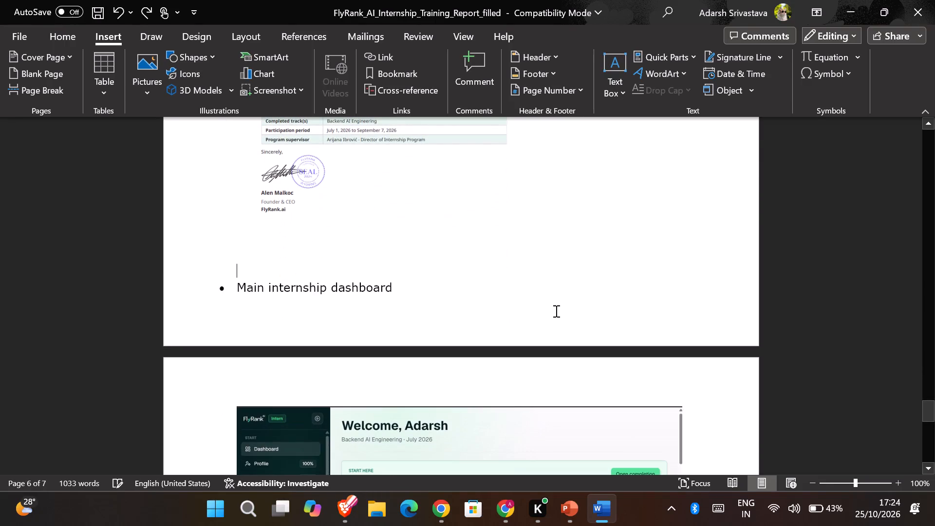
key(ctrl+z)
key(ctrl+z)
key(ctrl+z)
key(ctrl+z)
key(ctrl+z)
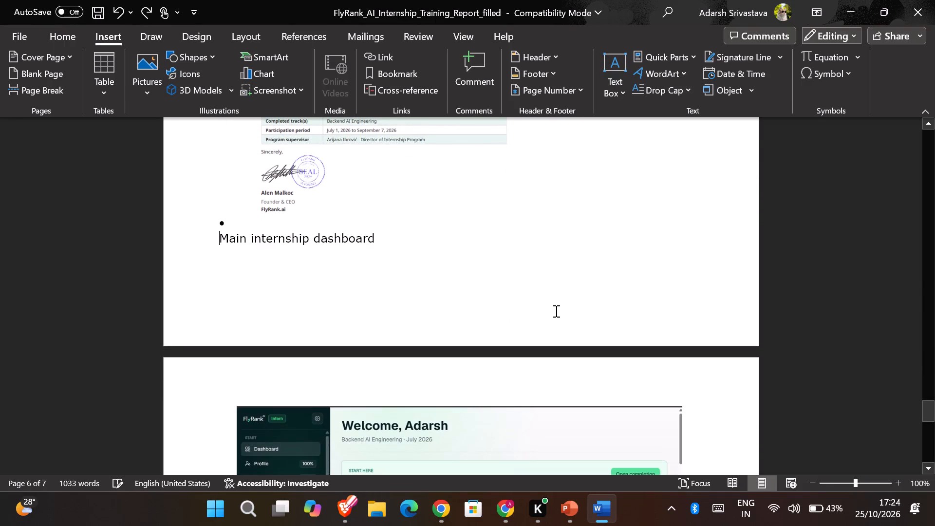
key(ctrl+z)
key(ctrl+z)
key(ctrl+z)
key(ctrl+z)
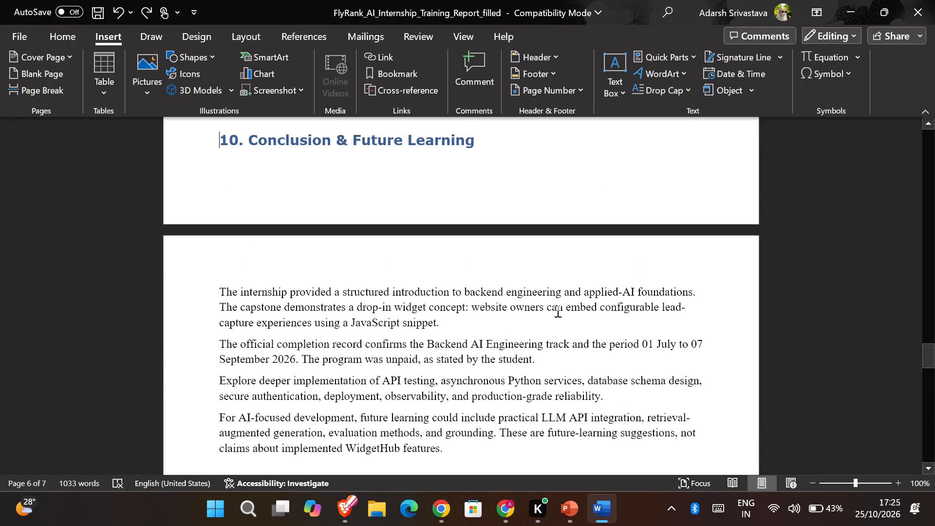
Remove the gap between the heading "10. Conclusion & Future Learning" and its first paragraph so both start on the same page.
scroll(559, 311, up, 1)
scroll(524, 319, down, 2)
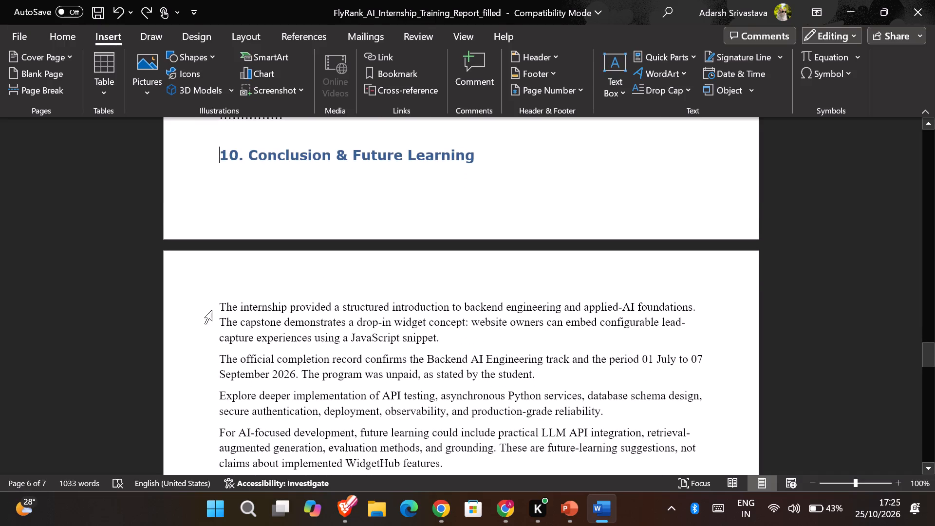
click(221, 304)
key(BackSpace)
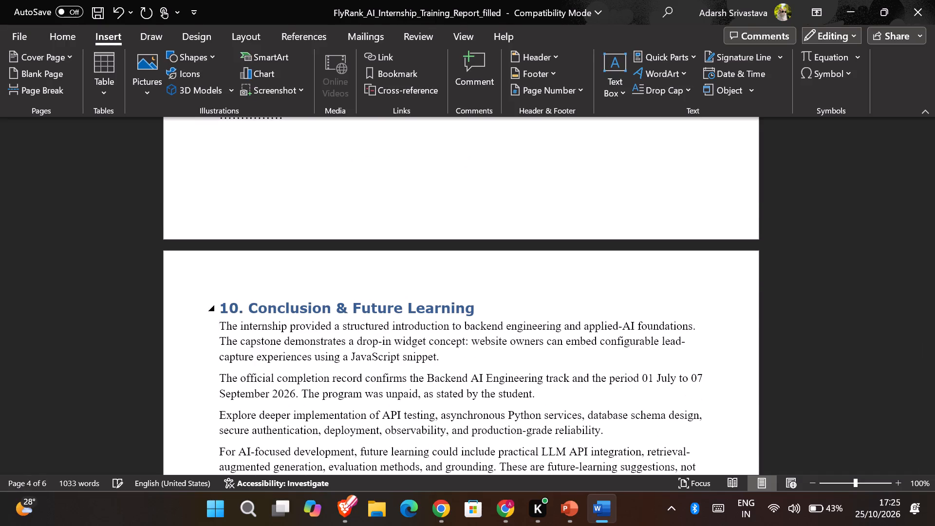
Review the whole report again from the cover page to the signature lines, checking section text, attachments and page breaks.
scroll(224, 301, up, 1)
scroll(224, 301, down, 7)
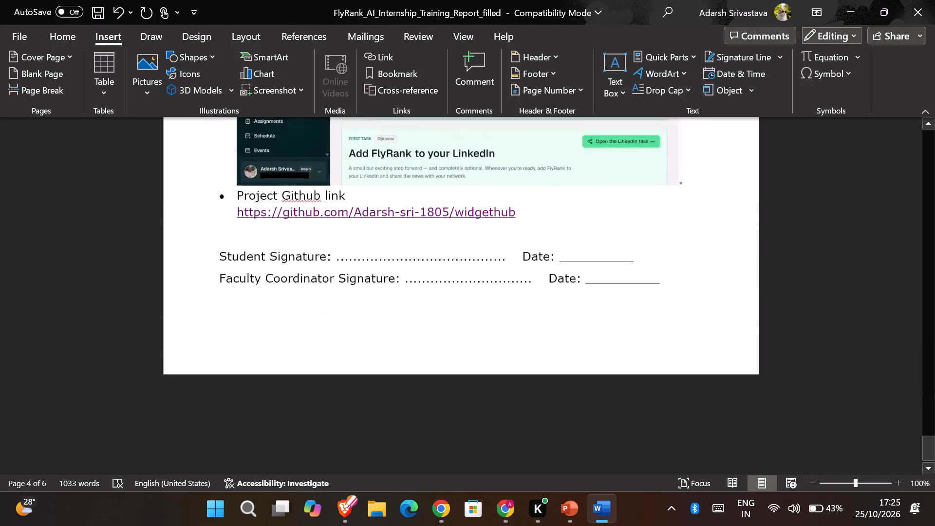
scroll(224, 301, up, 7)
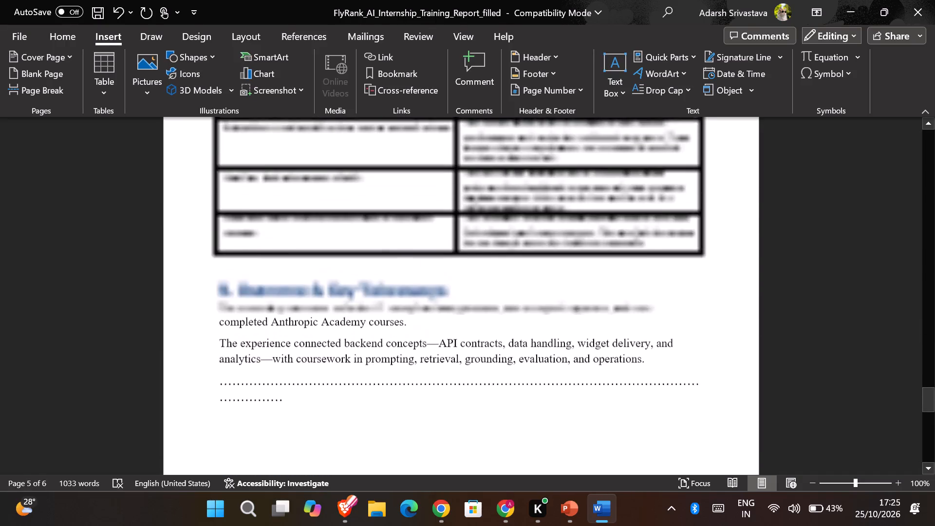
click(460, 265)
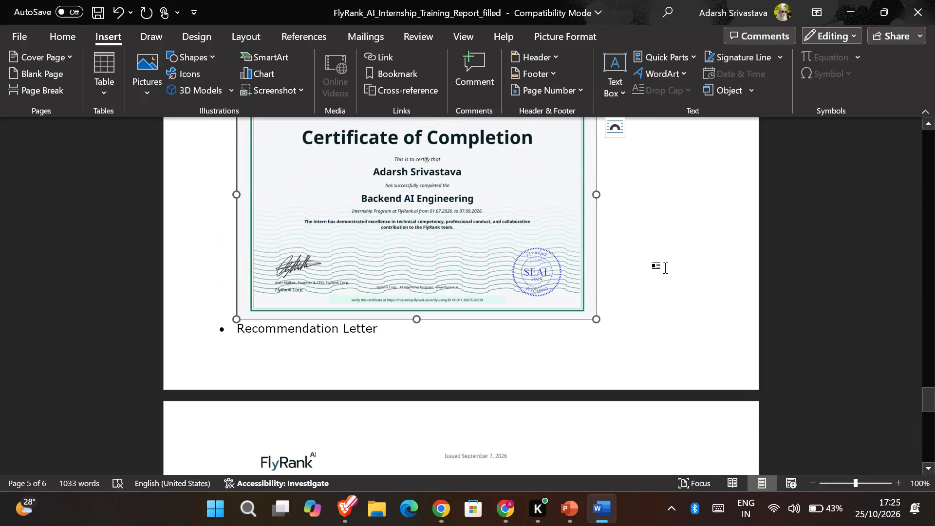
scroll(664, 274, up, 13)
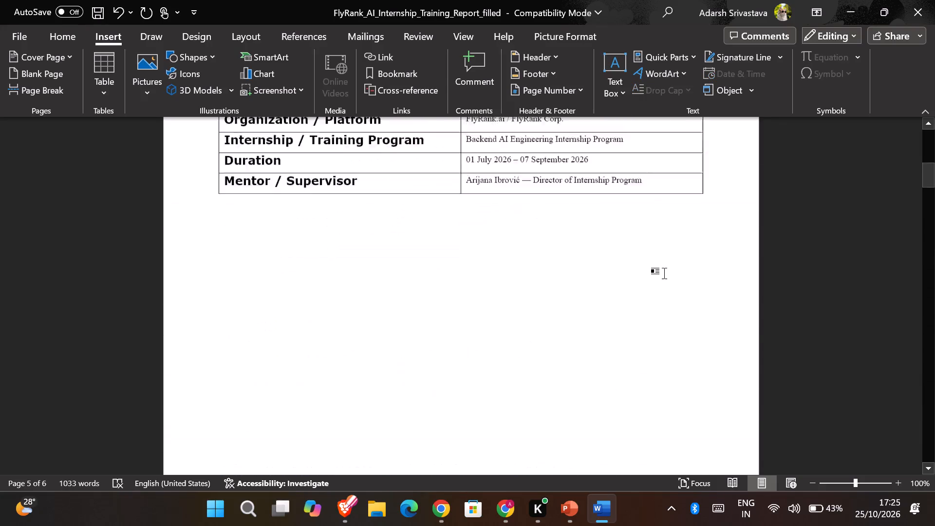
scroll(664, 274, up, 3)
click(662, 274)
scroll(449, 326, down, 1)
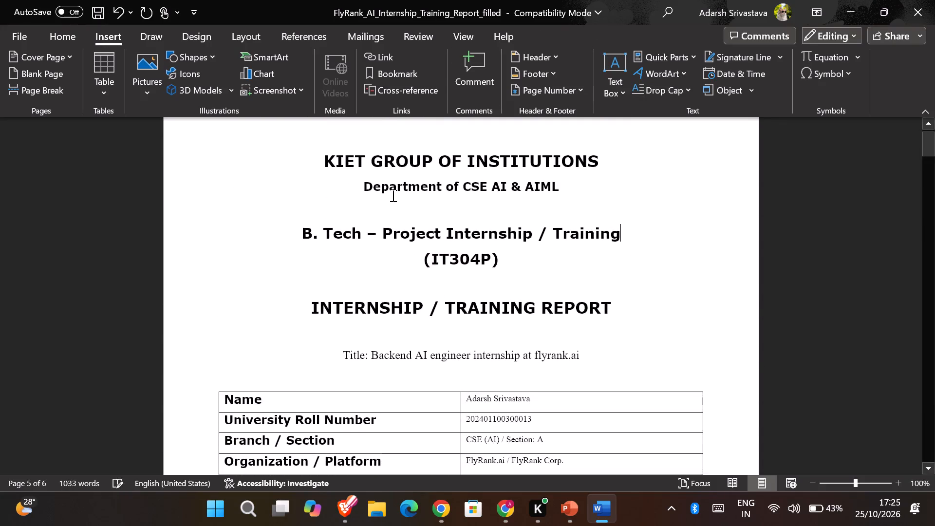
scroll(342, 244, down, 3)
scroll(394, 192, up, 1)
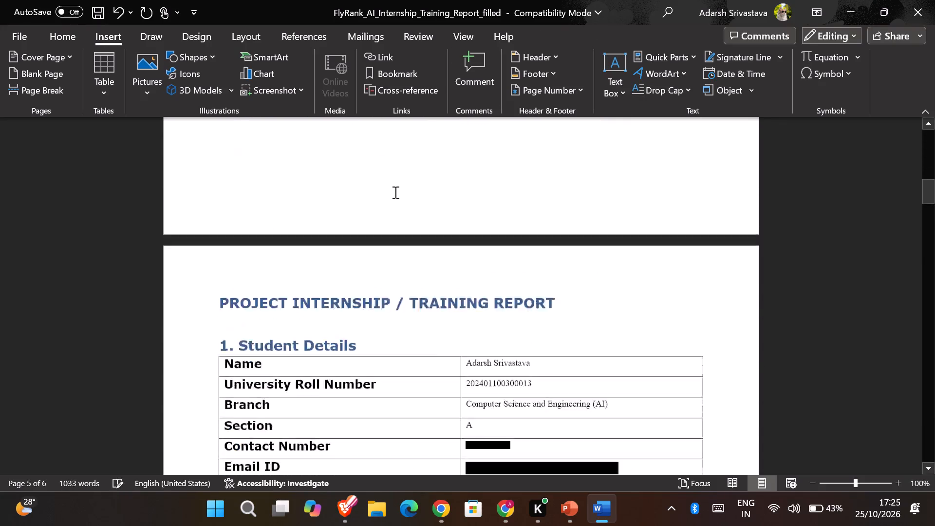
scroll(394, 192, up, 3)
scroll(394, 192, down, 1)
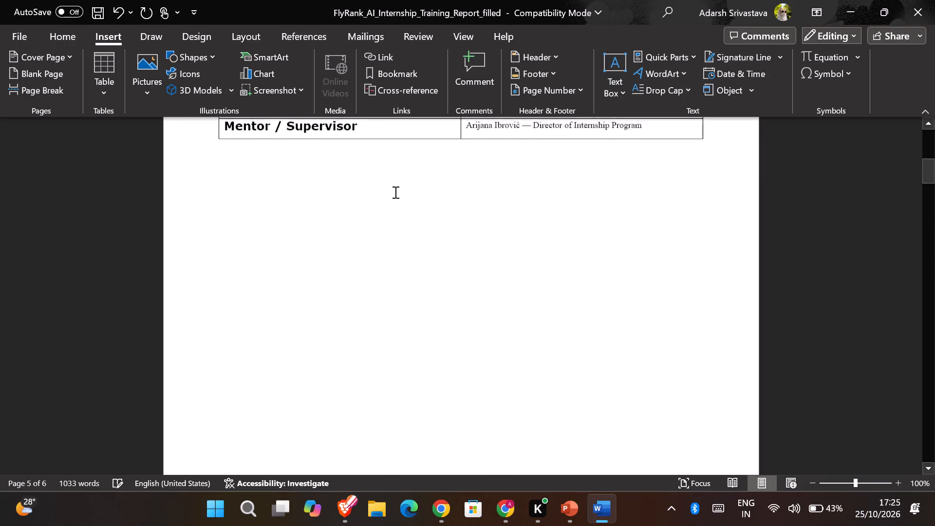
scroll(394, 192, down, 4)
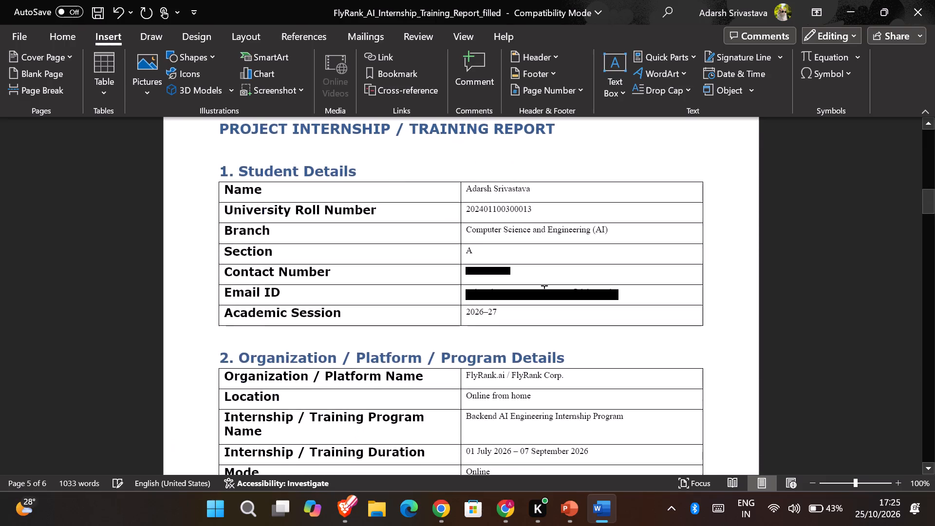
scroll(543, 291, down, 3)
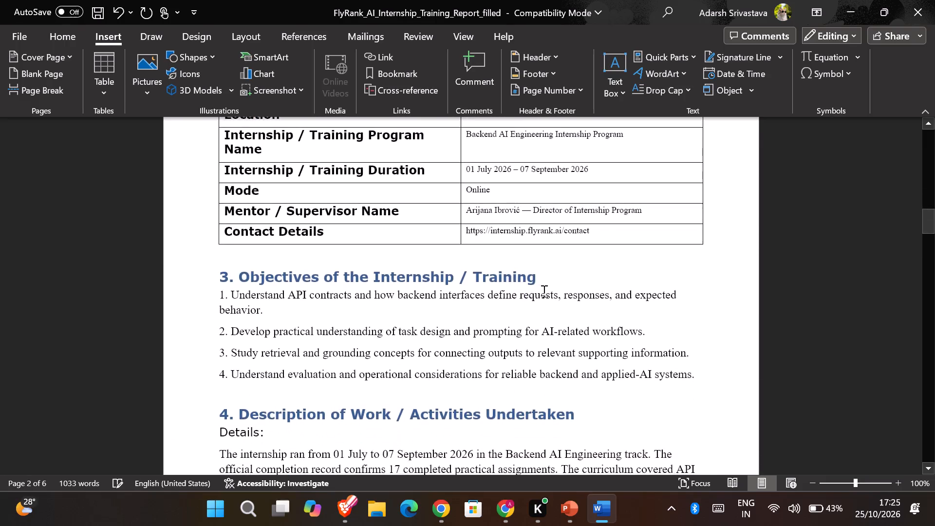
scroll(543, 291, down, 1)
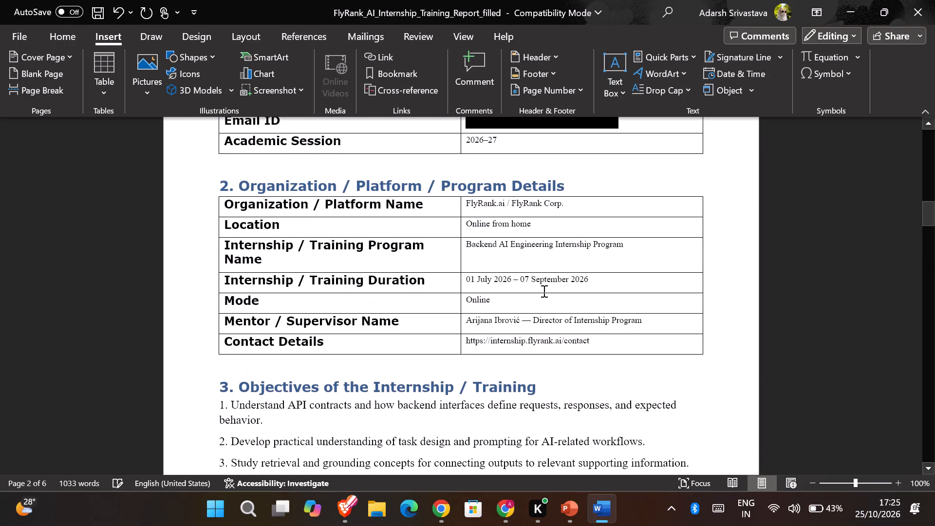
scroll(543, 291, down, 1)
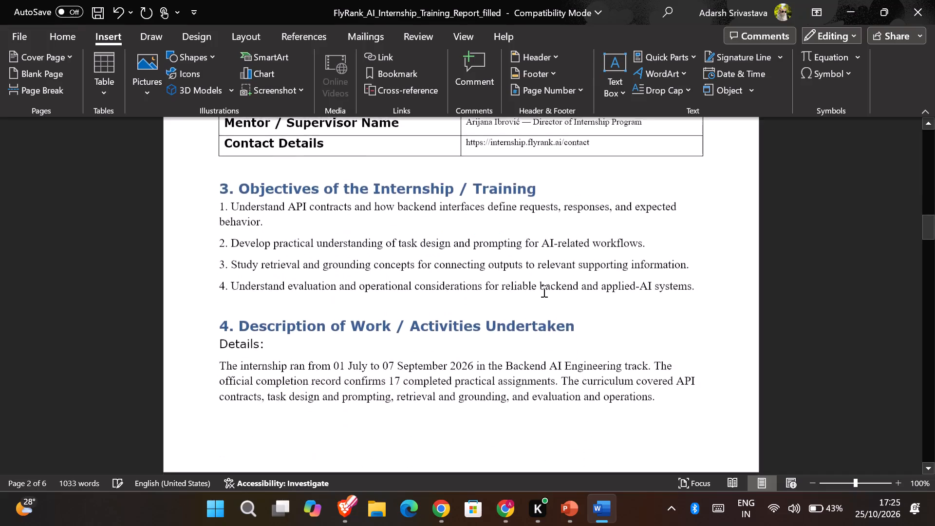
scroll(543, 291, down, 4)
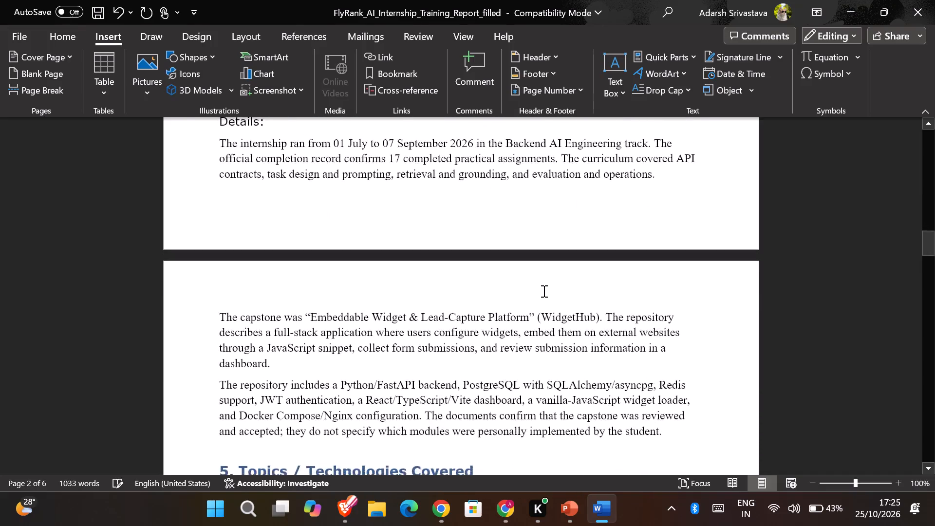
scroll(543, 291, down, 4)
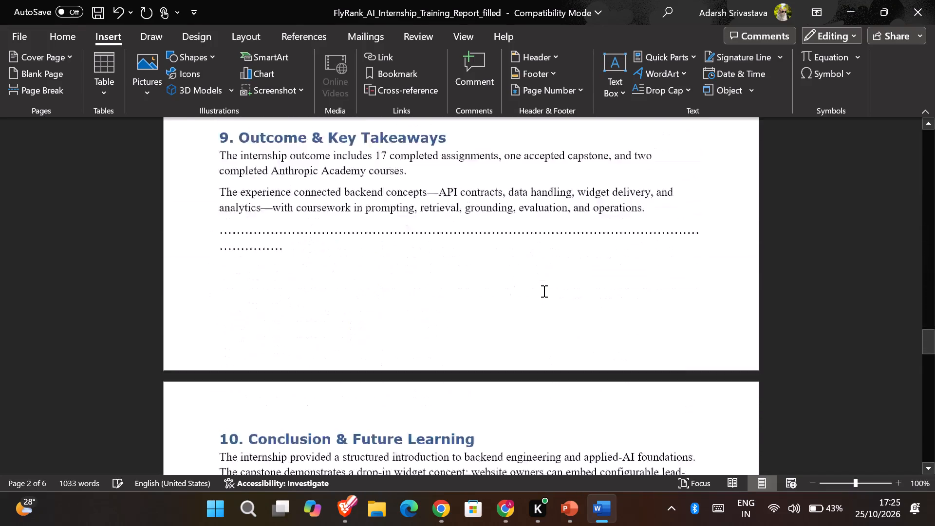
scroll(543, 291, down, 3)
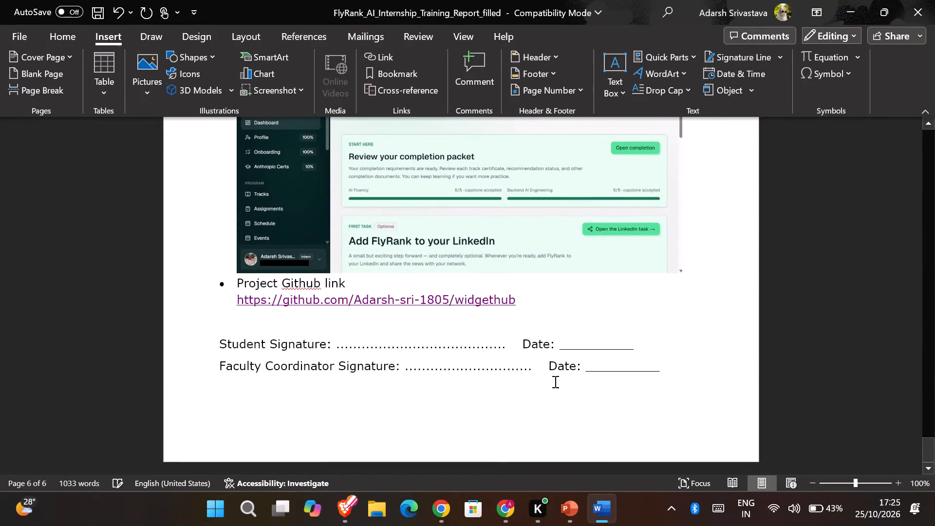
Switch to PowerPoint, save the presentation flyrank_internship_presentation_updated and close it.
click(581, 520)
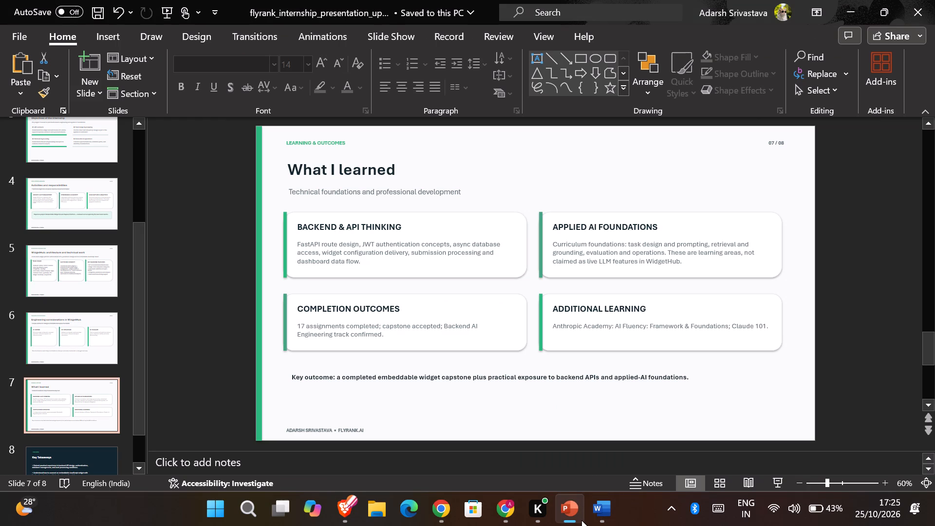
scroll(86, 307, down, 7)
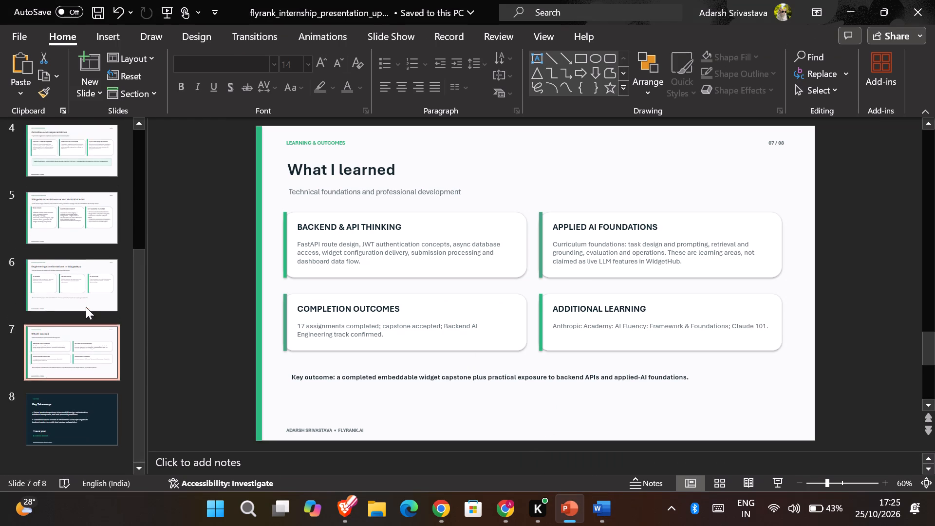
scroll(86, 305, up, 6)
click(22, 45)
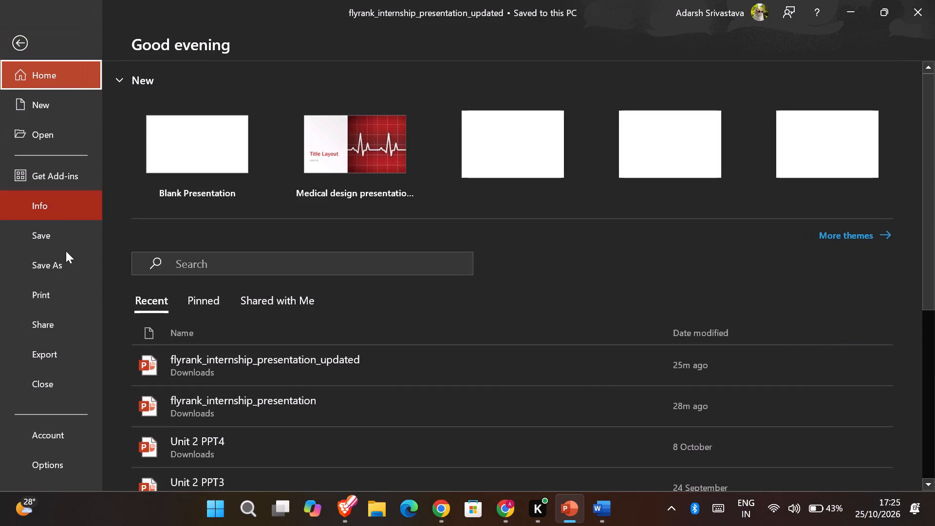
click(58, 243)
key(d)
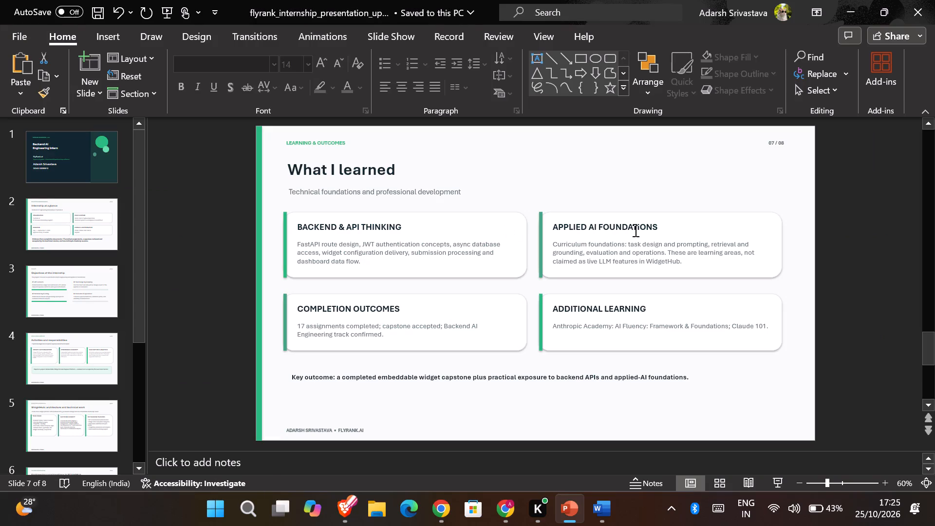
click(934, 0)
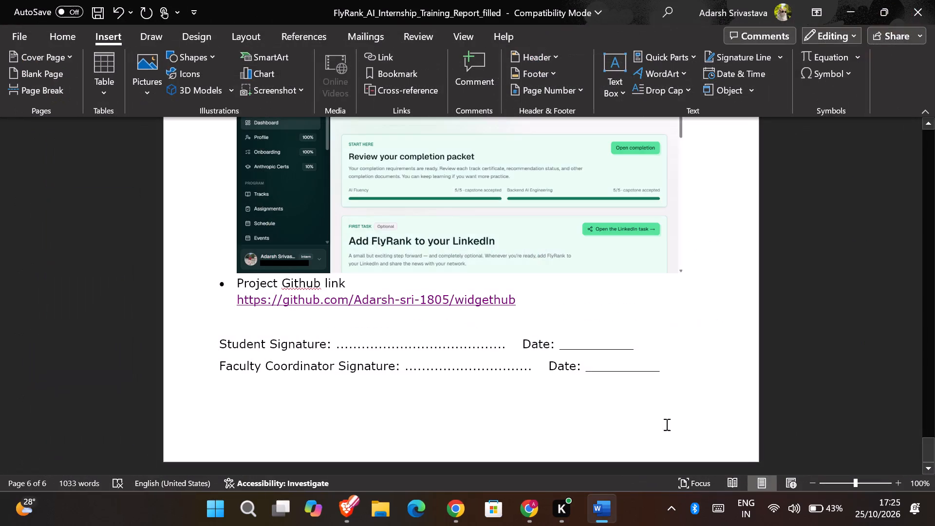
Save the finished training report FlyRank_AI_Internship_Training_Report_filled in Word.
click(639, 376)
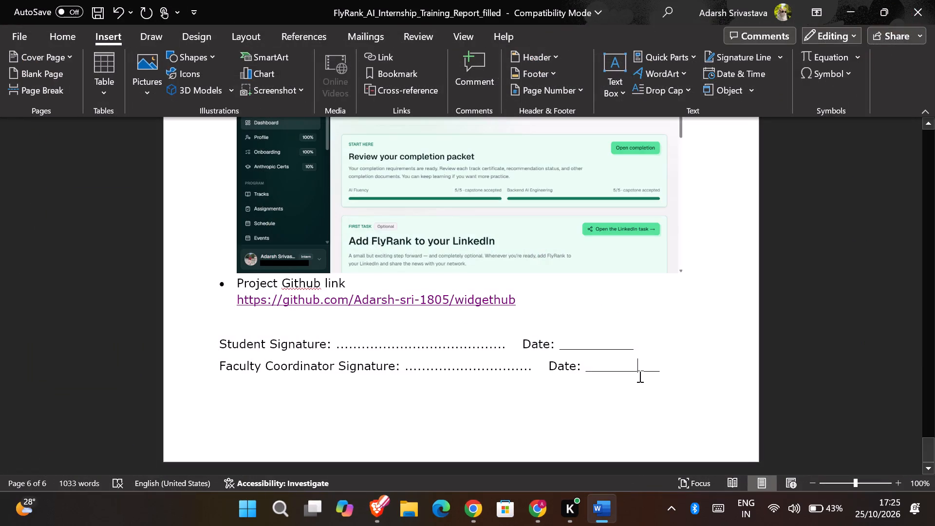
key(ctrl+s)
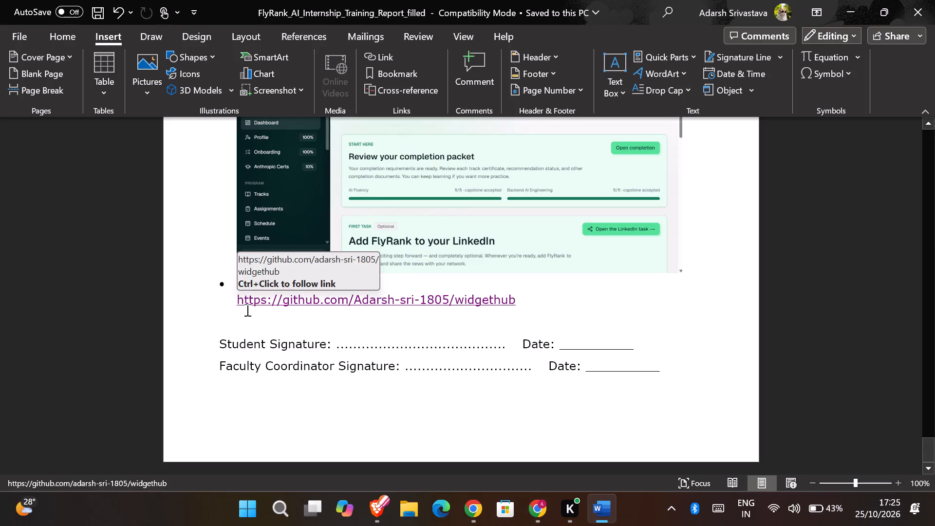
key(ctrl+s)
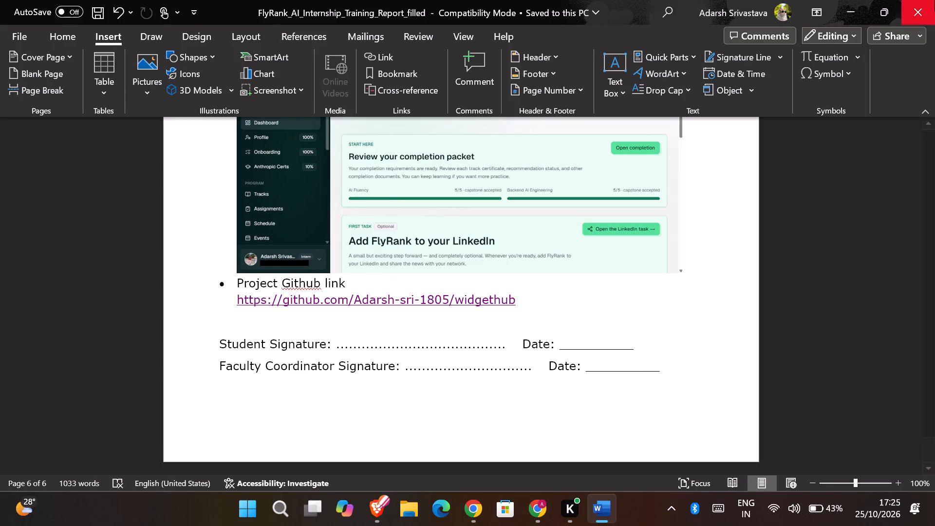